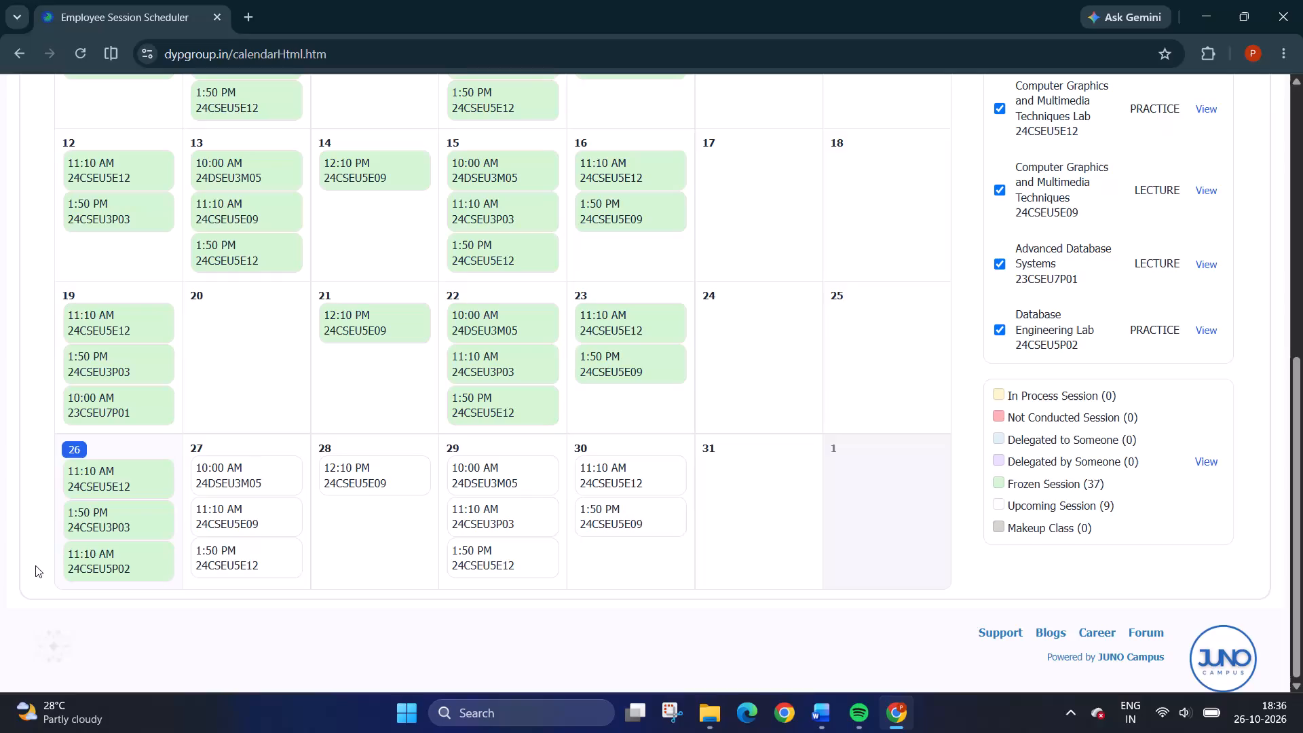
Open the session details for October 26 from the calendar and check the Computer Networks Lab's session number.
click(97, 549)
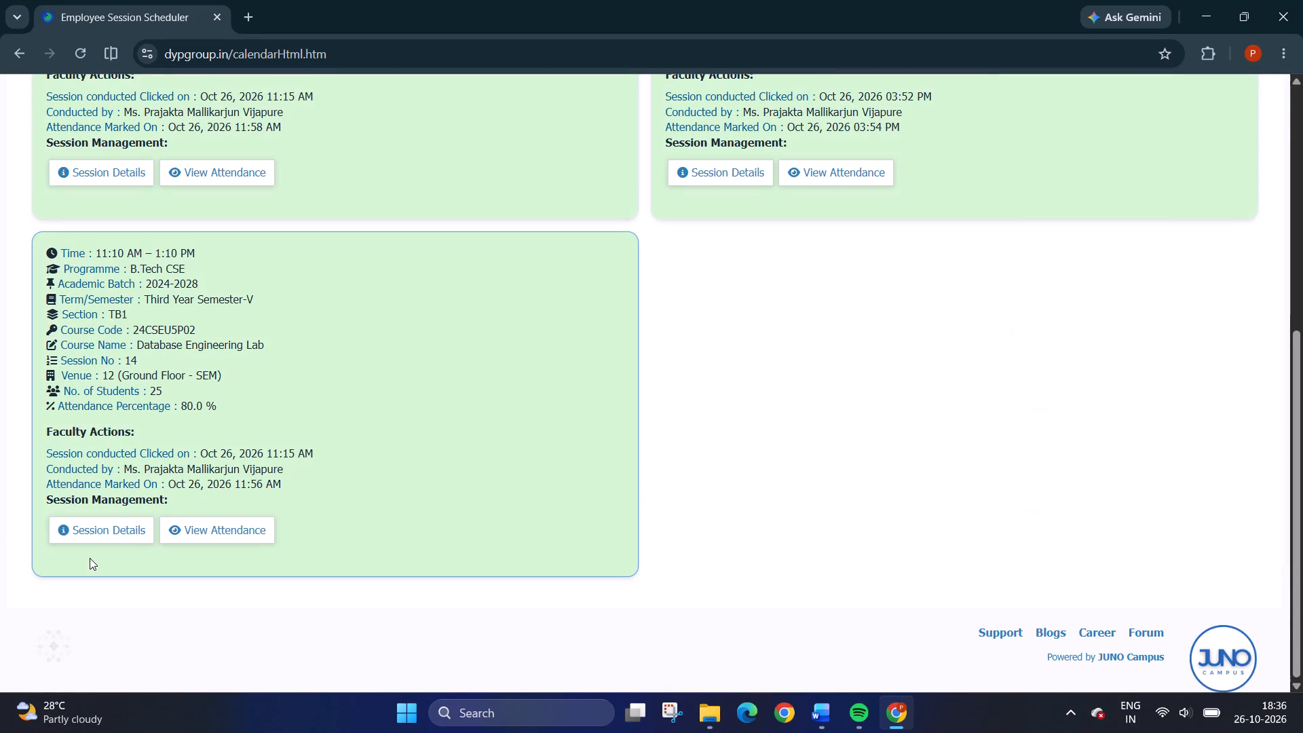
scroll(90, 558, up, 4)
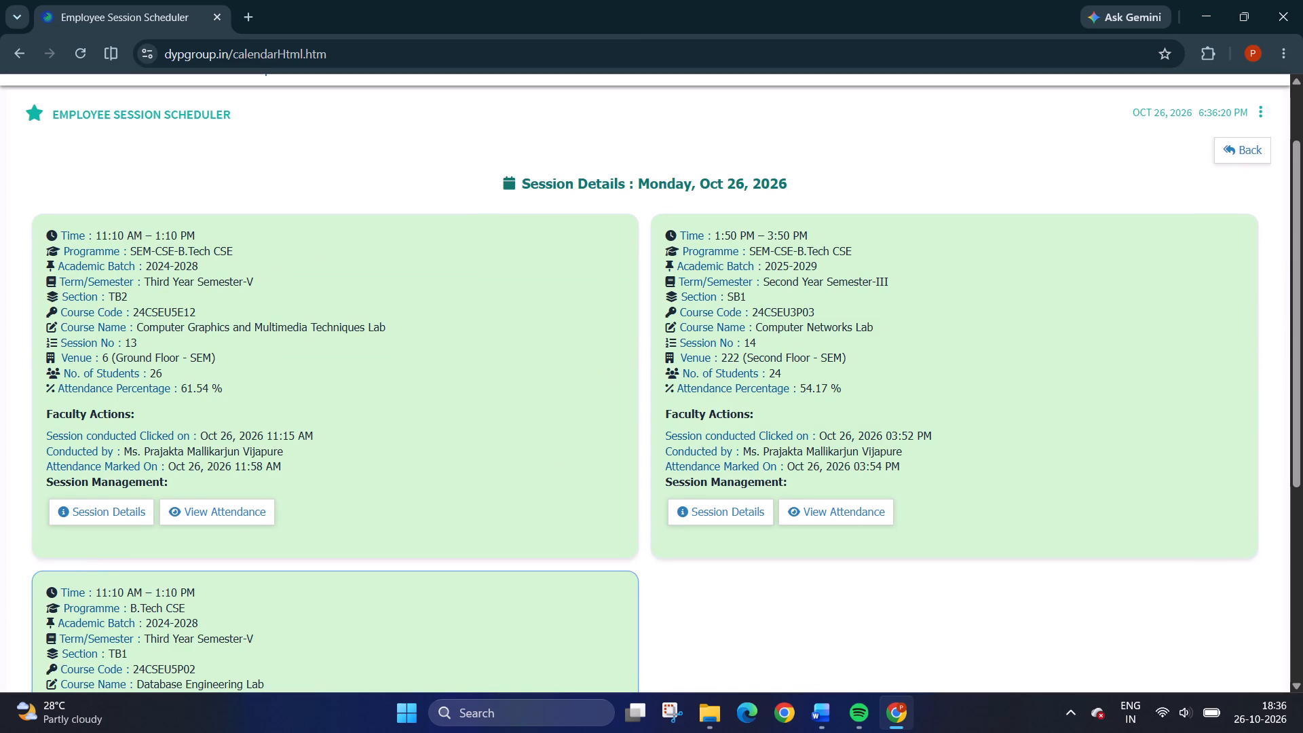
drag(755, 343, 651, 343)
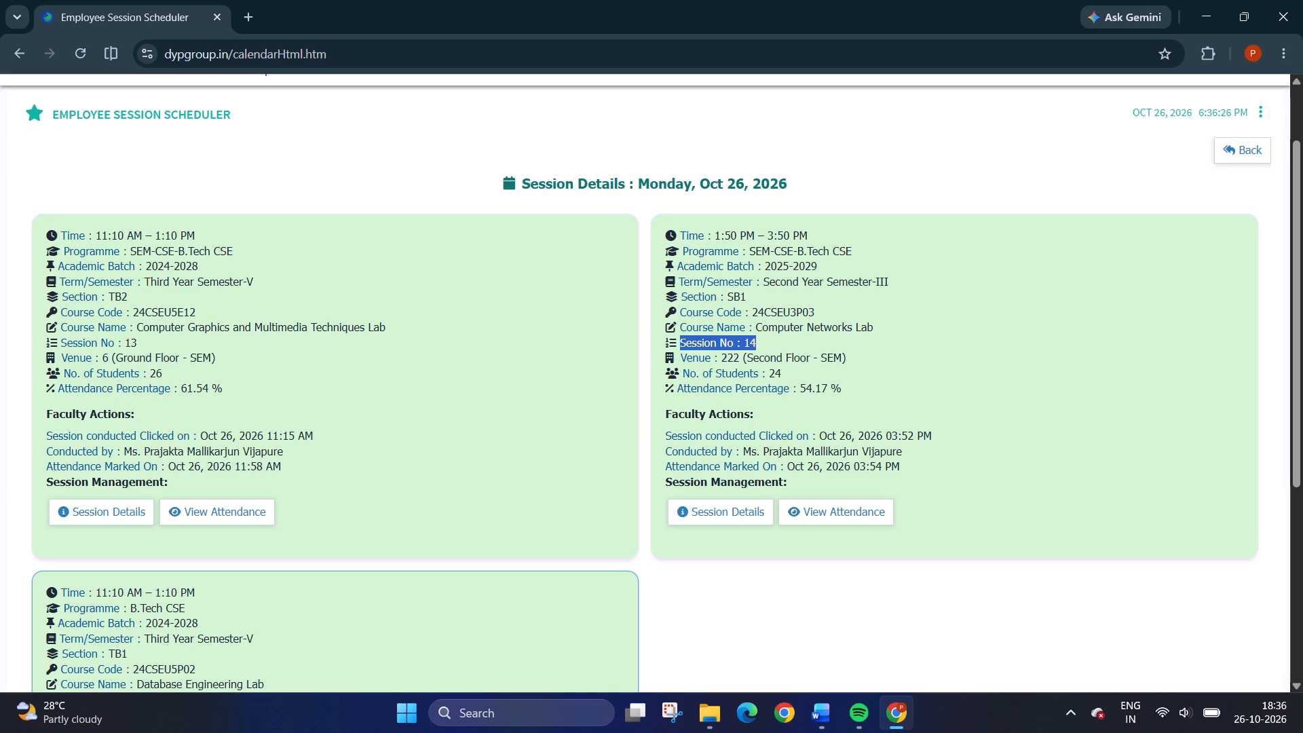
click(772, 350)
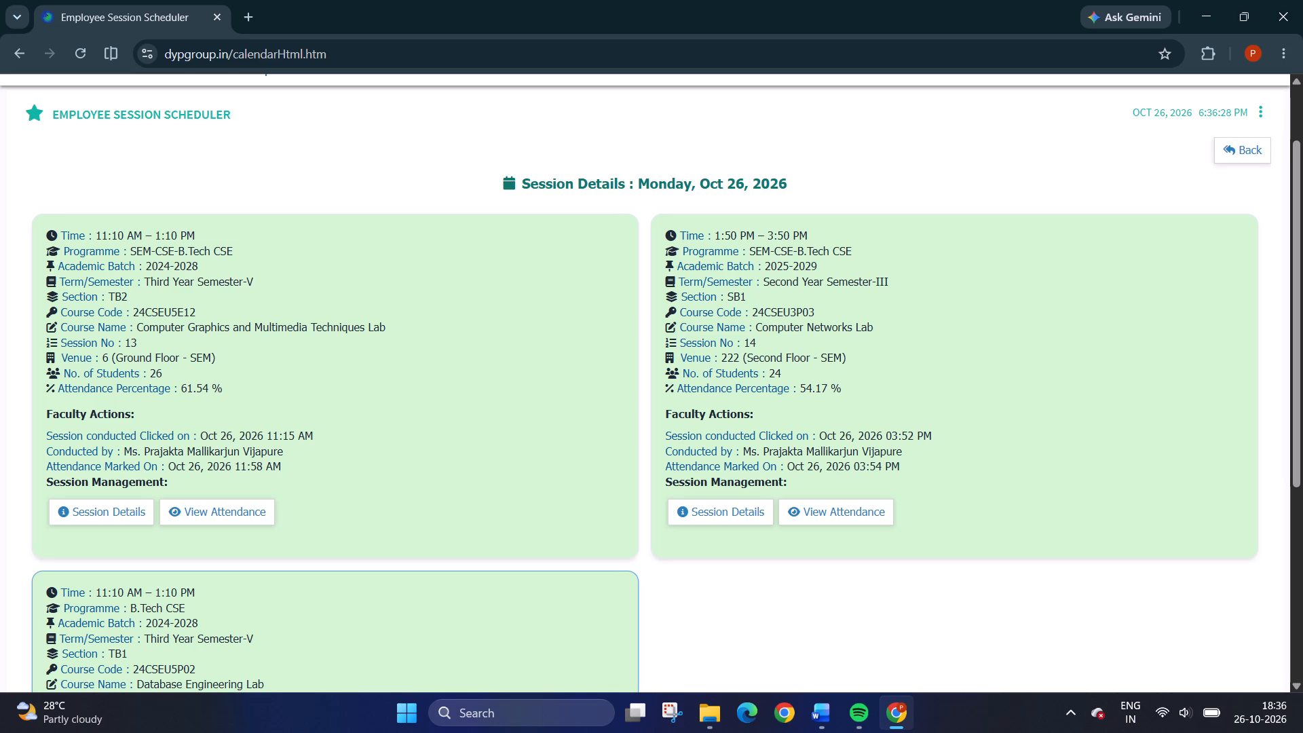
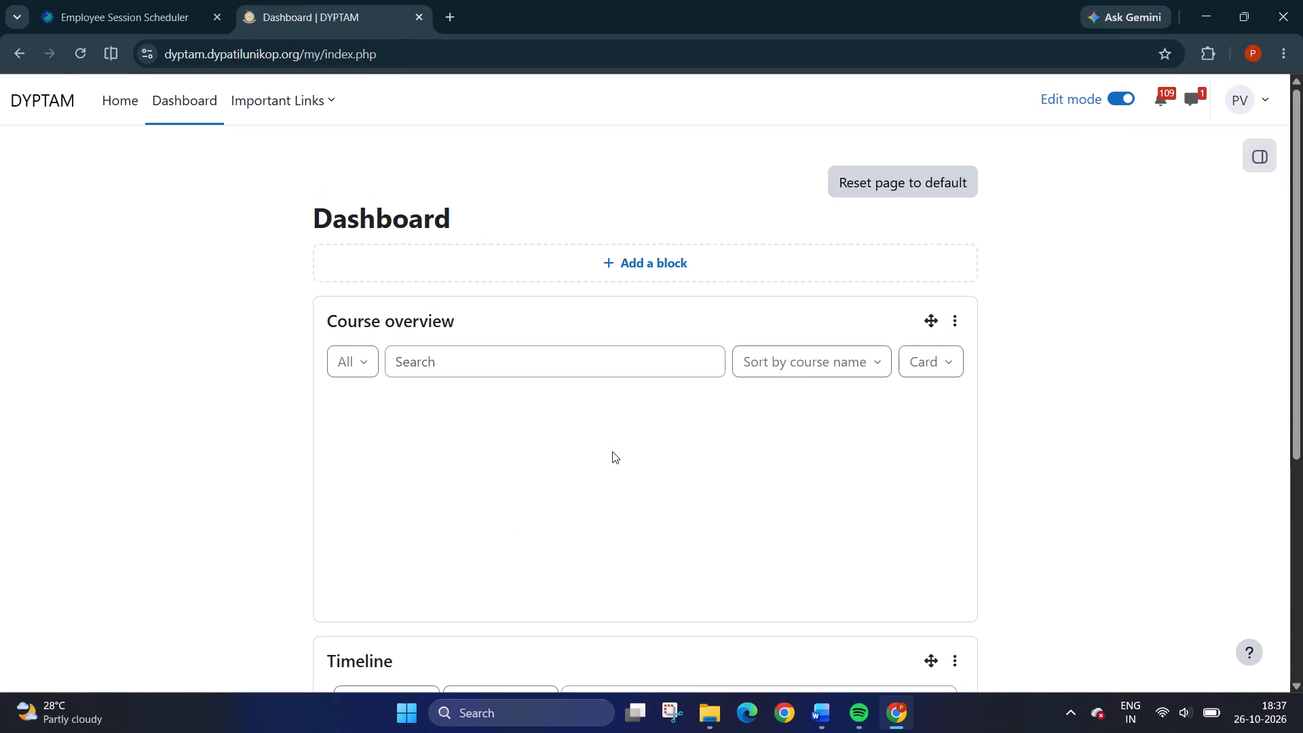
Open the Computer Networks course from the dashboard and go to its Computer Networks Lab section.
click(619, 497)
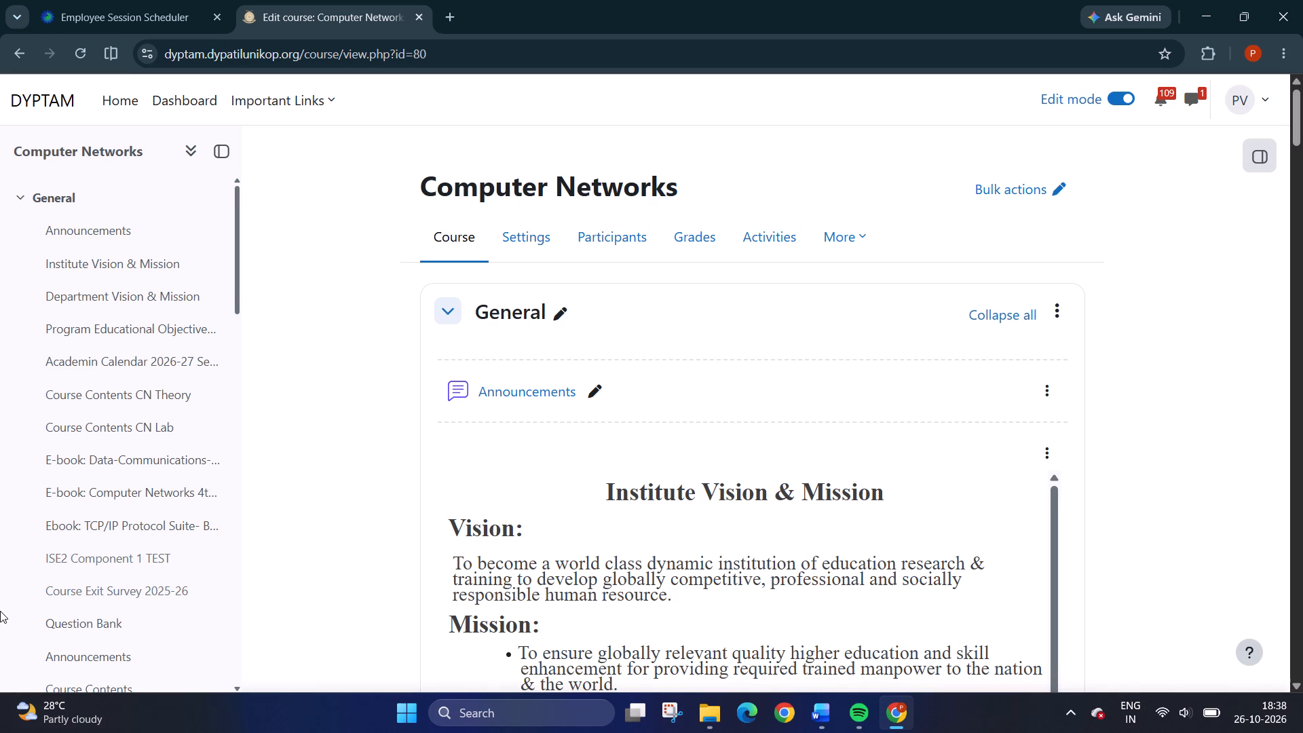
scroll(149, 631, down, 8)
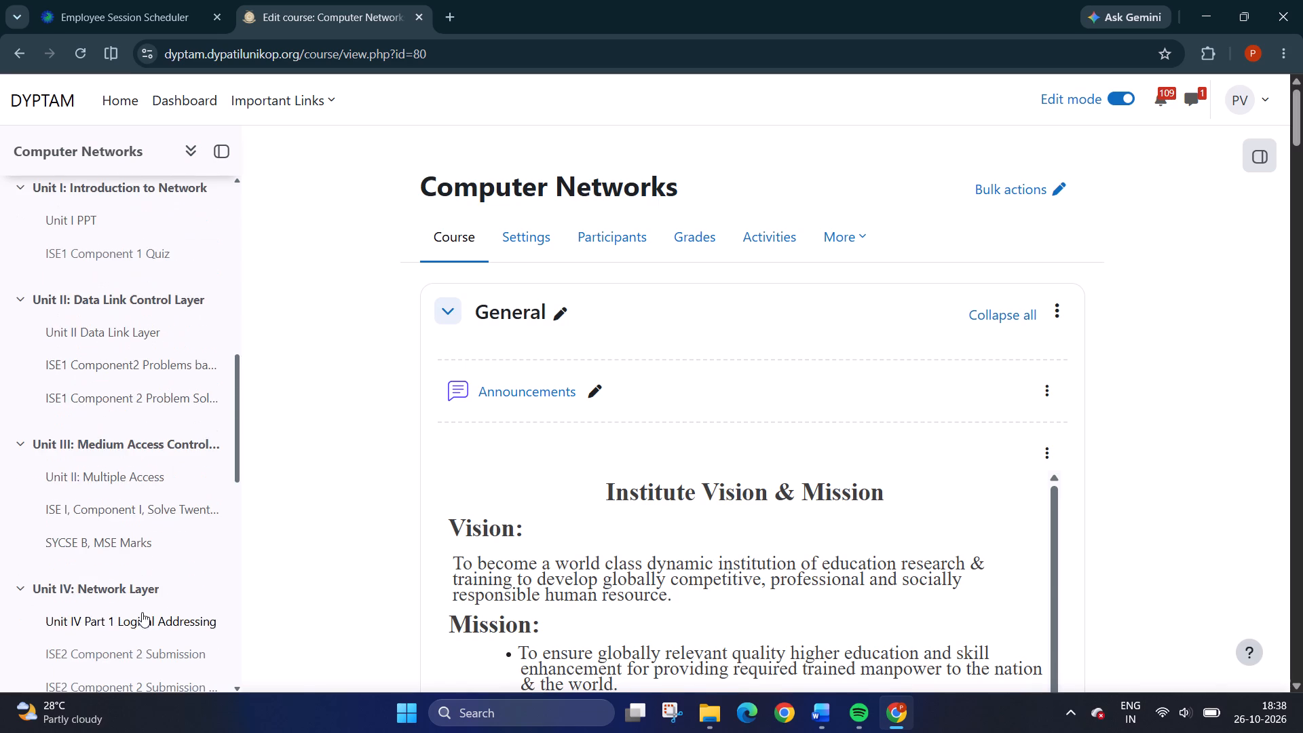
scroll(84, 468, down, 9)
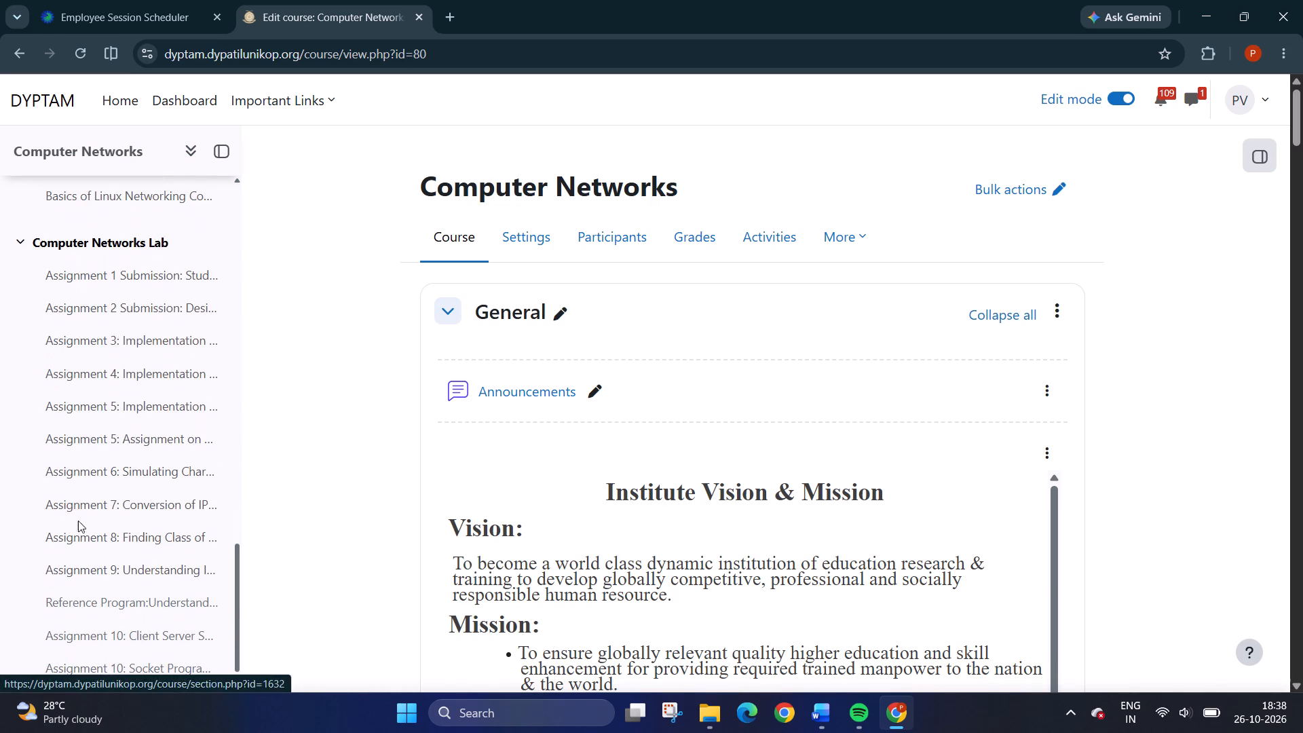
click(91, 244)
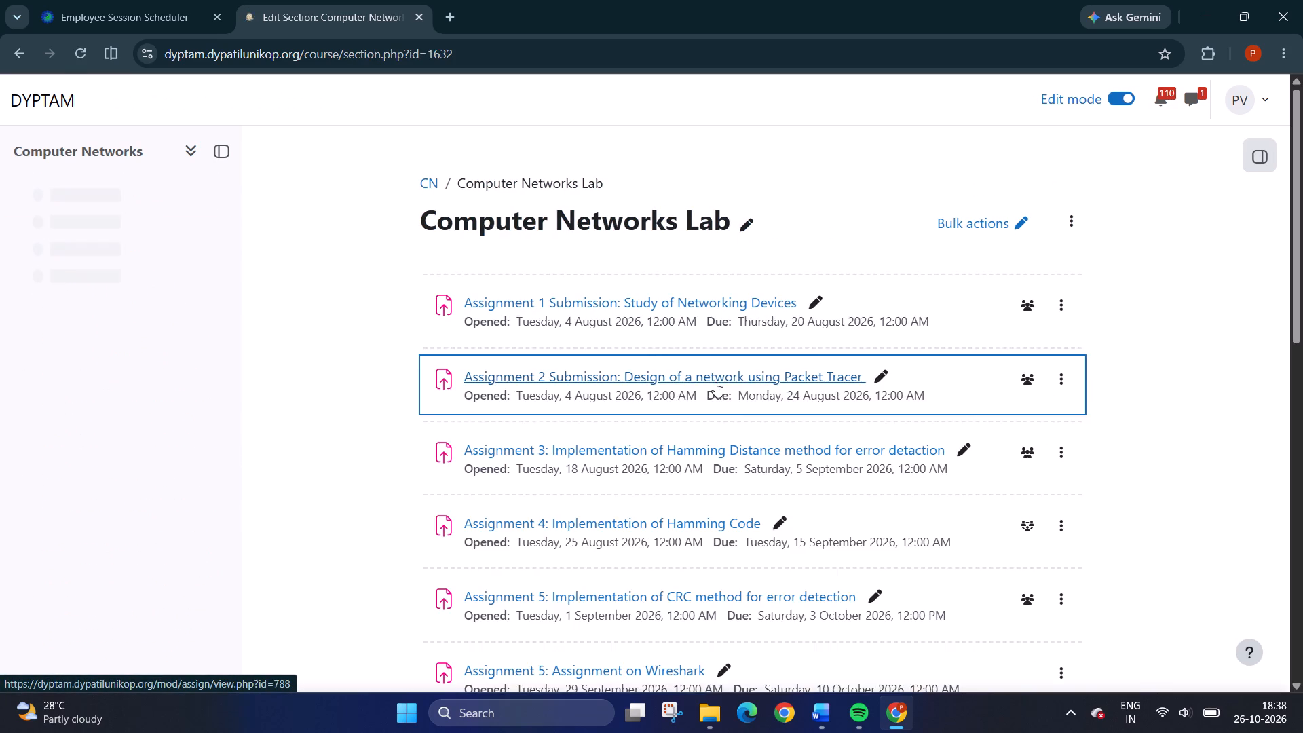
Open Assignment 5: Assignment on Wireshark and review its tasks, deliverables and grading summary.
scroll(1201, 360, down, 1)
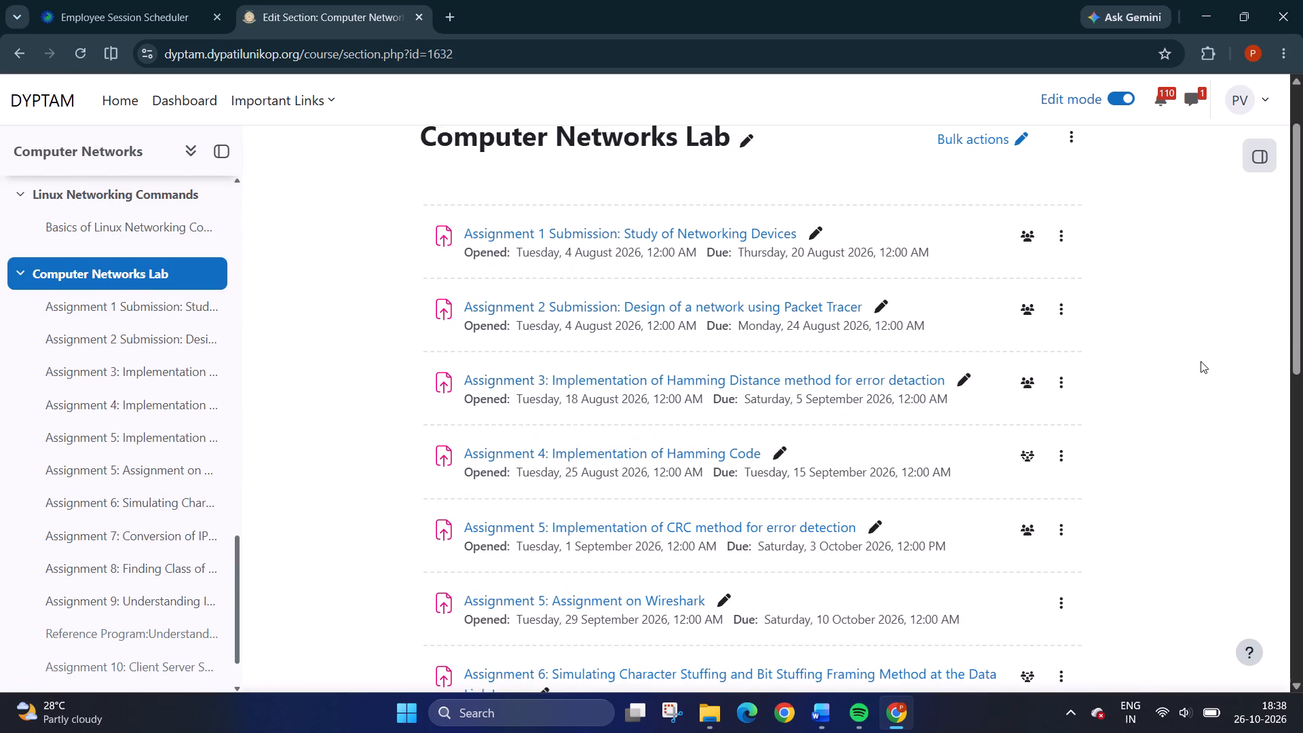
scroll(1201, 361, down, 3)
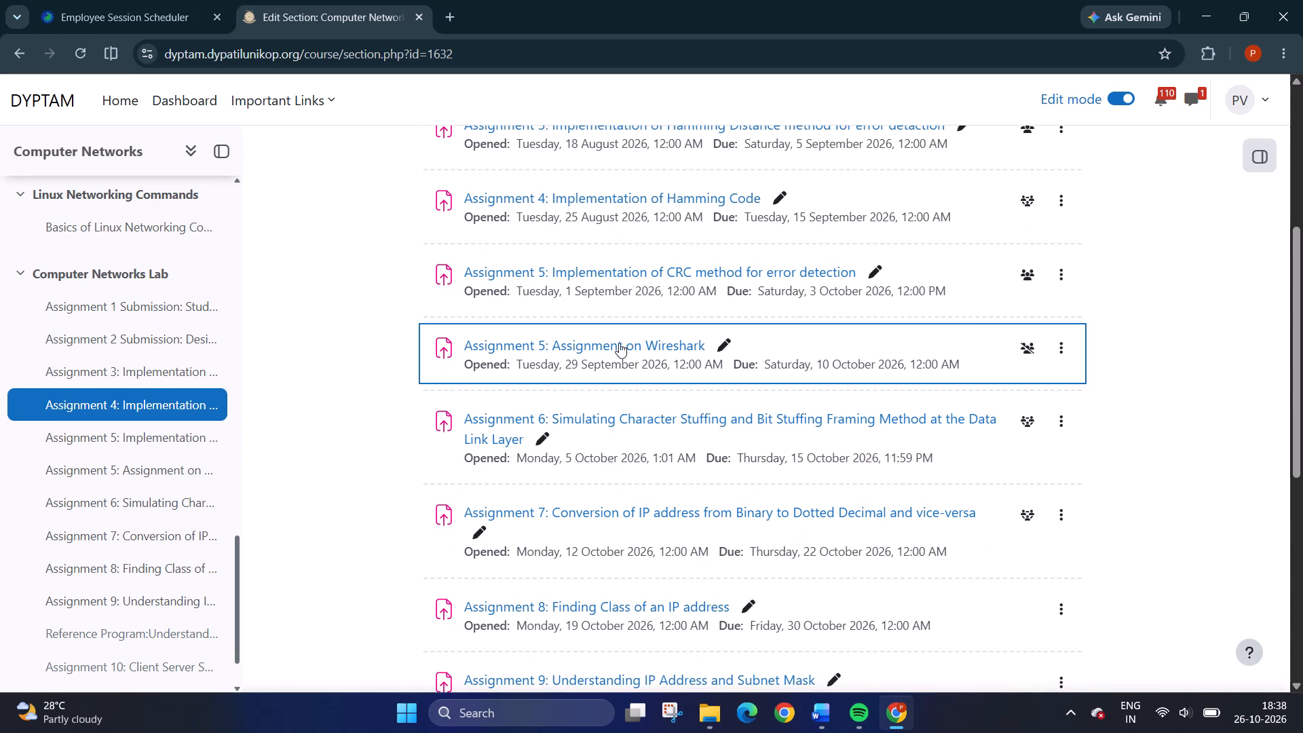
click(599, 339)
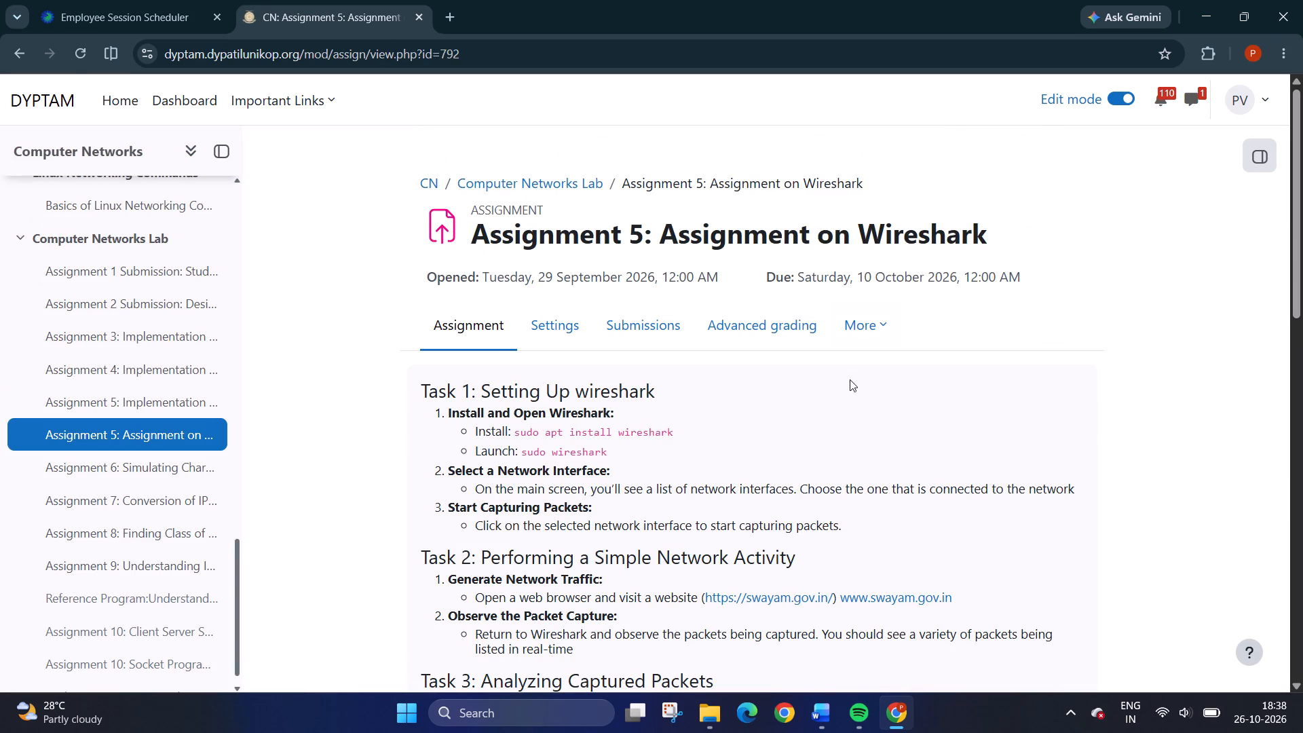
scroll(868, 377, down, 7)
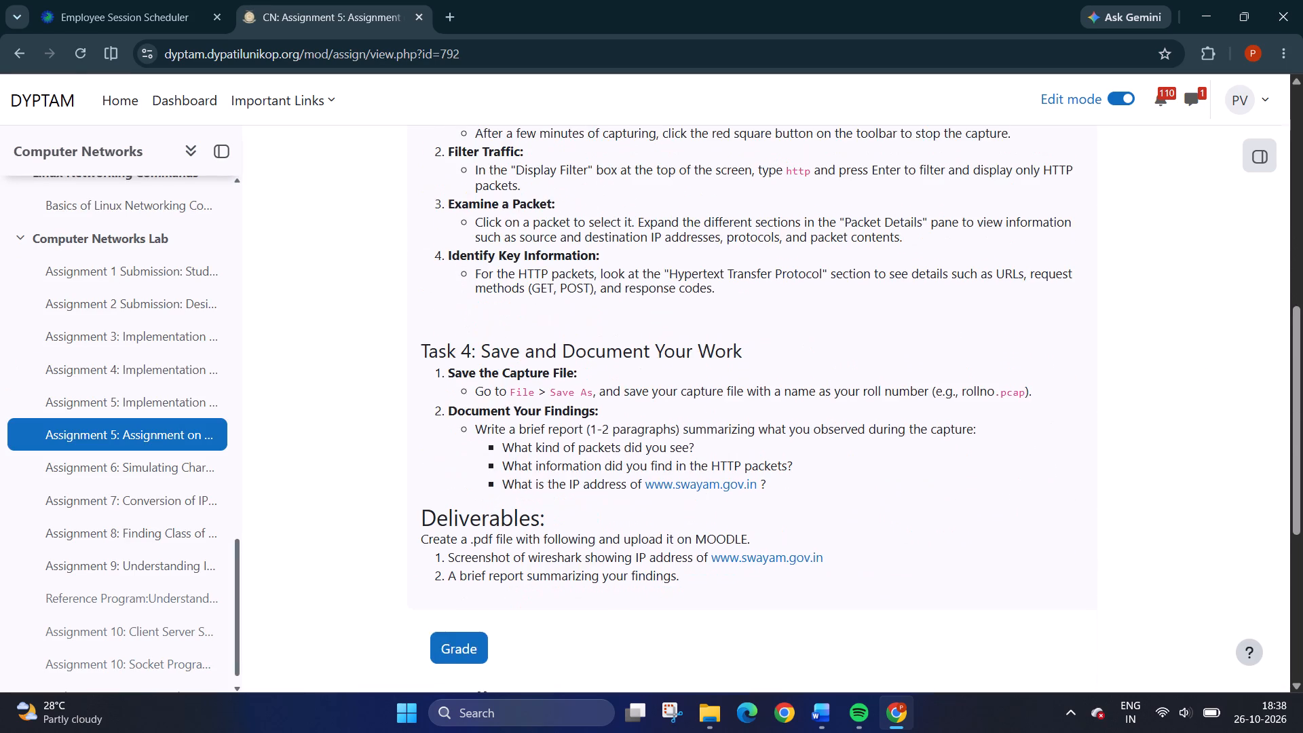
scroll(872, 379, down, 5)
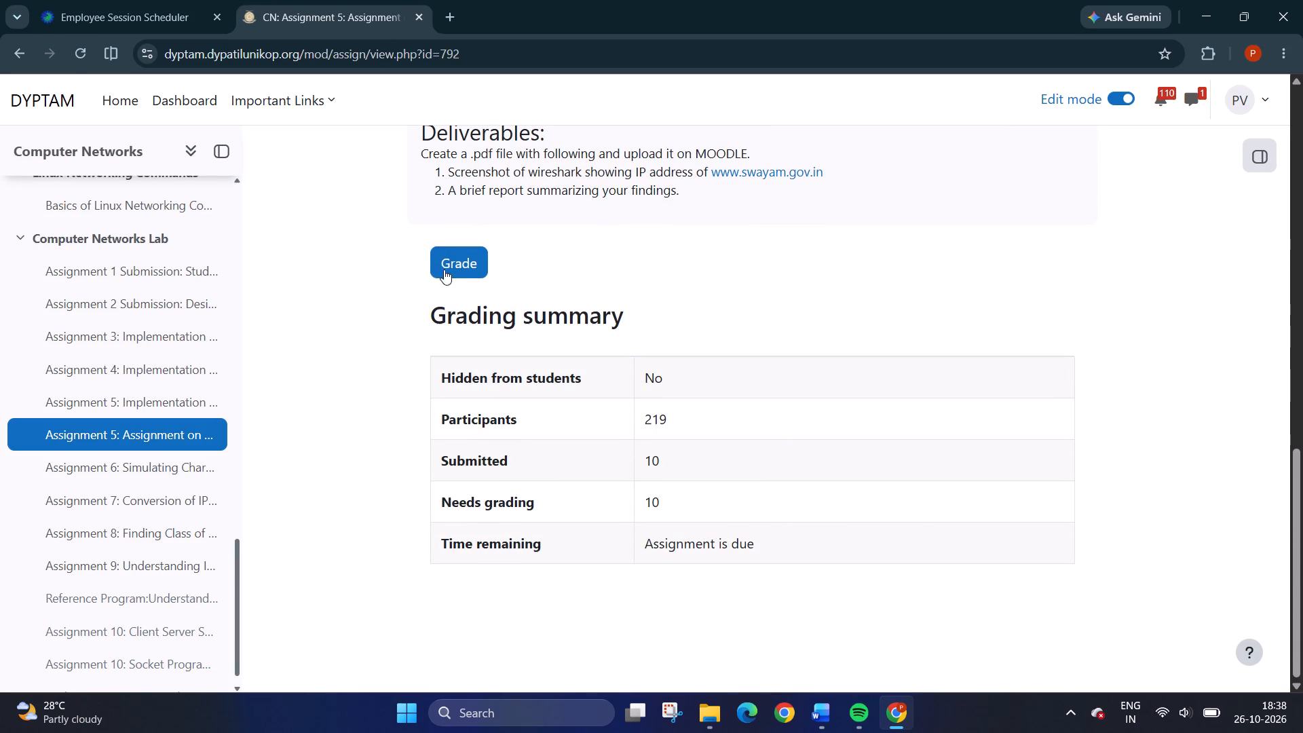
Start grading the Wireshark assignment, download the first student's submitted crc.c, view its code and close the code editor.
click(444, 260)
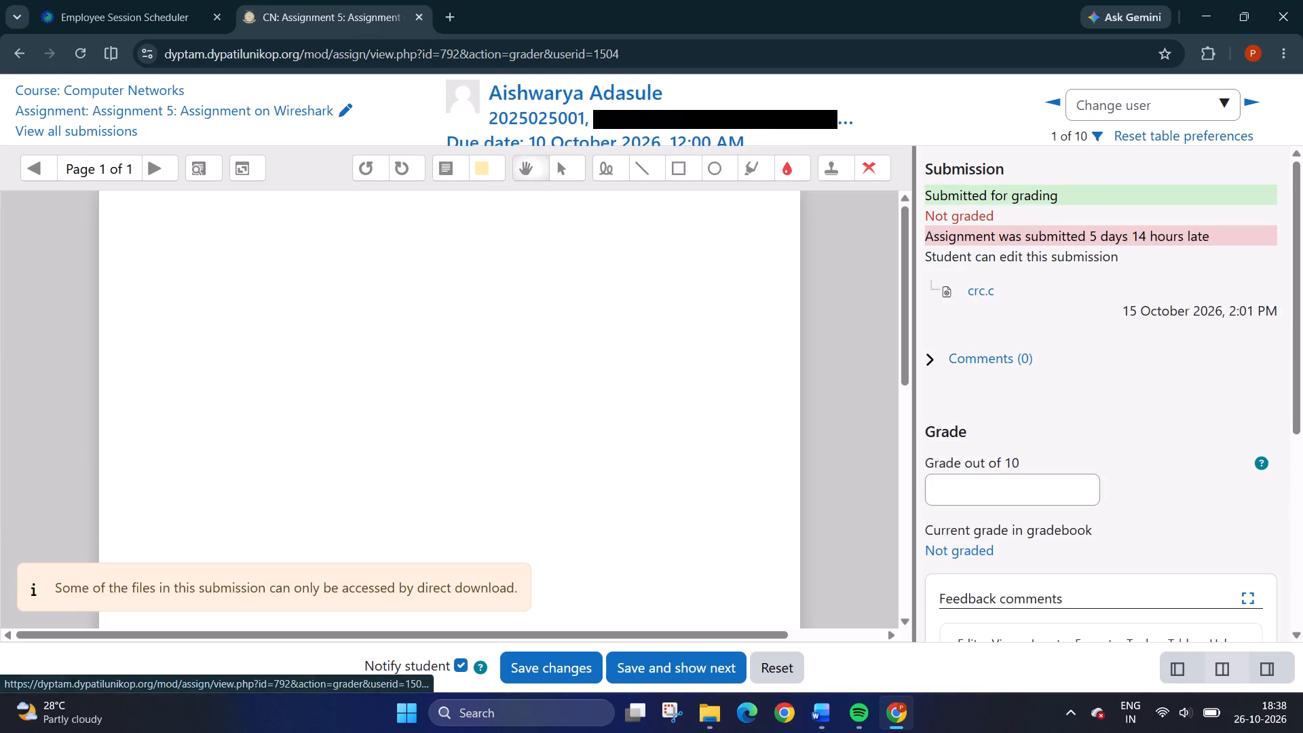
click(983, 293)
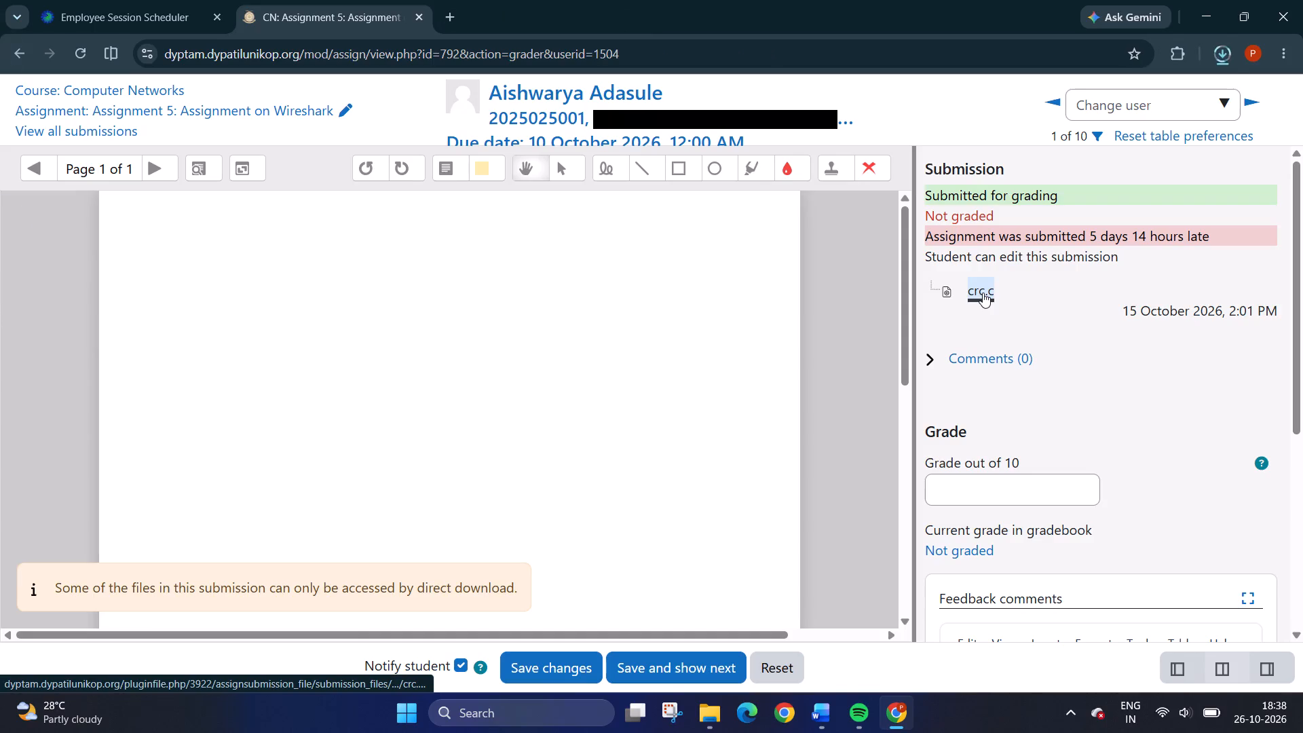
click(1051, 107)
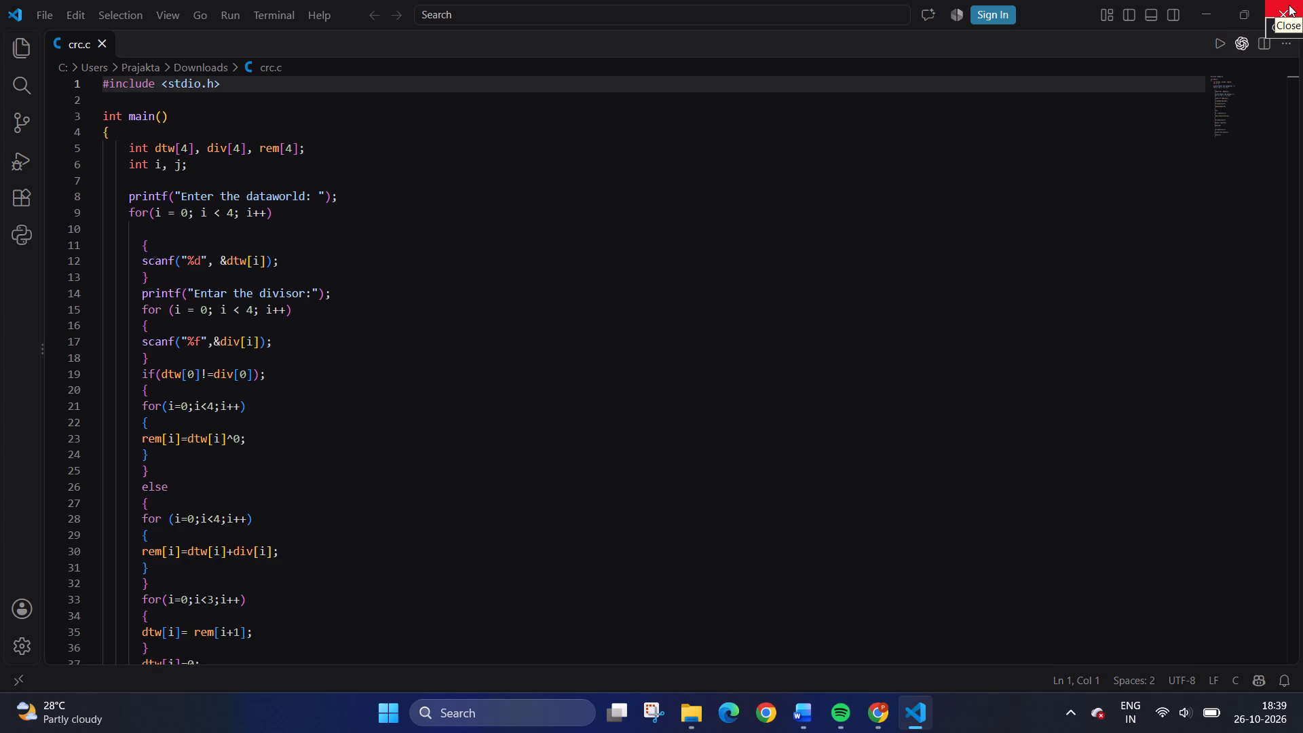
click(1289, 5)
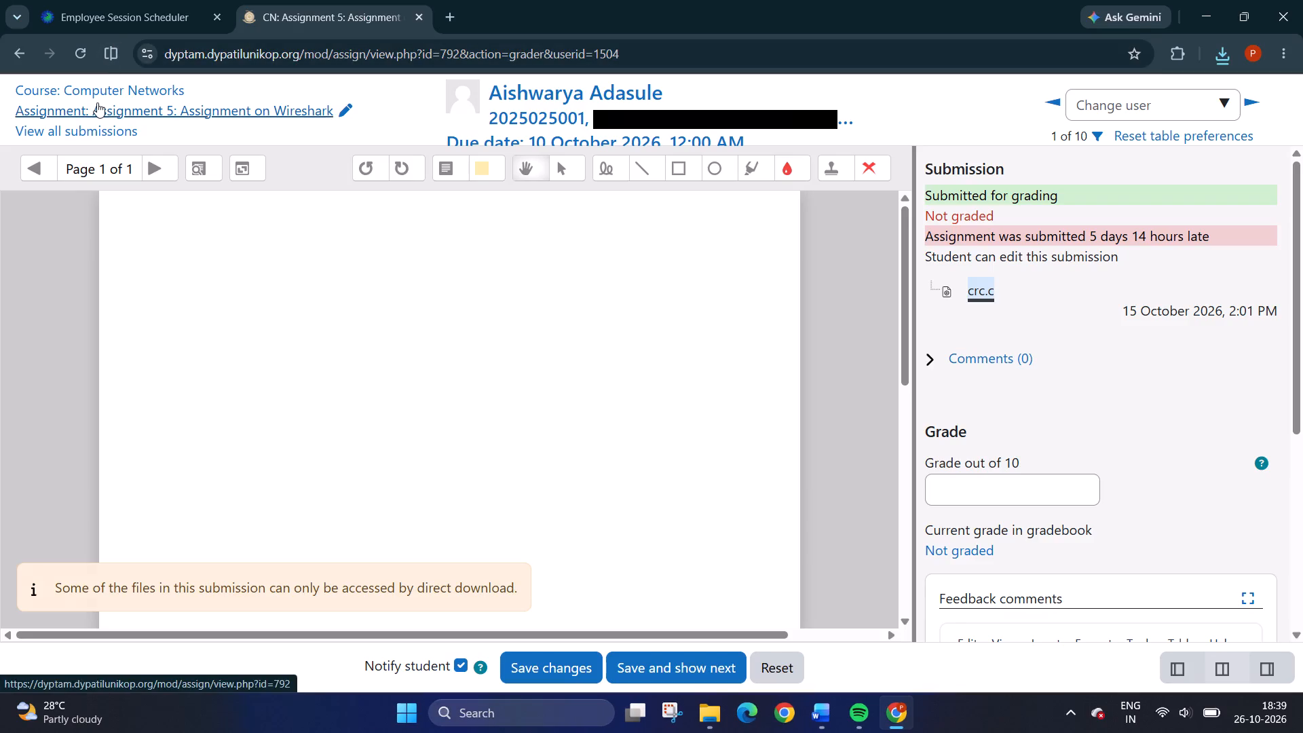
Return to the Wireshark assignment page, recheck its deliverables, and open Assignment 5: Implementation of CRC method for error detection.
click(97, 103)
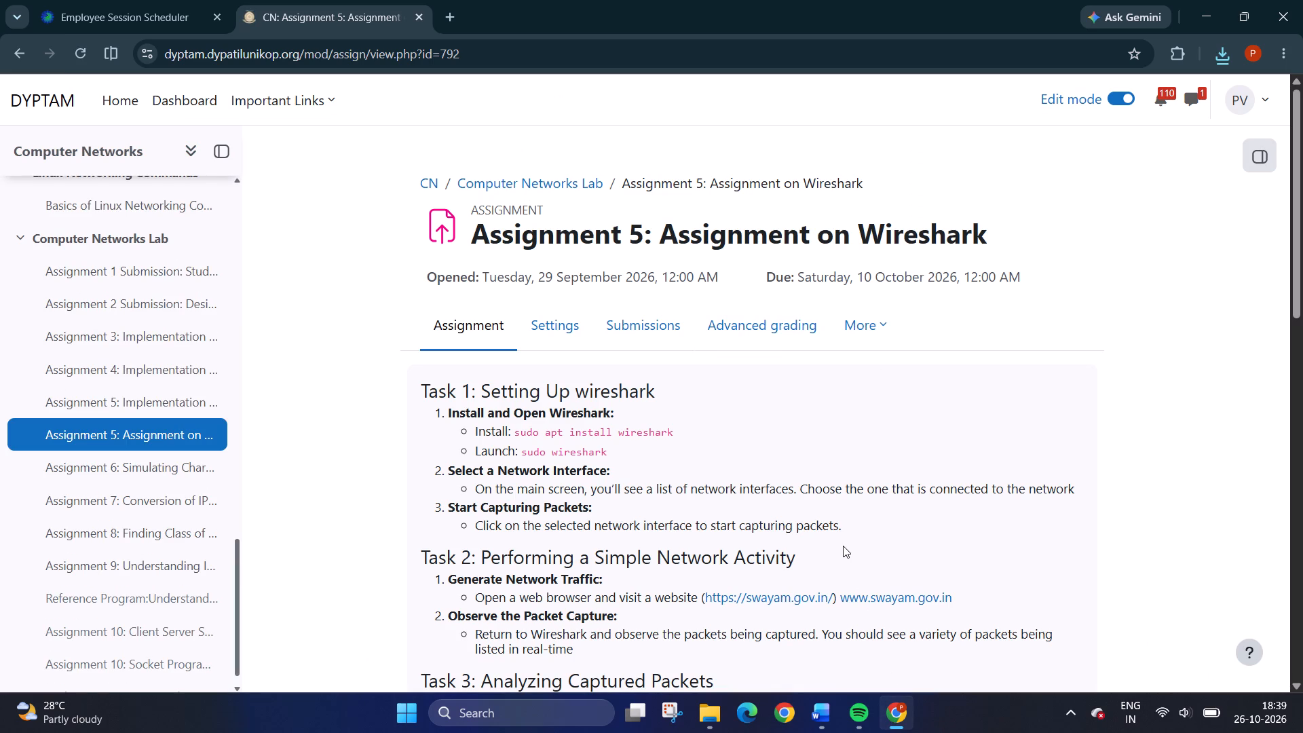
scroll(843, 546, down, 3)
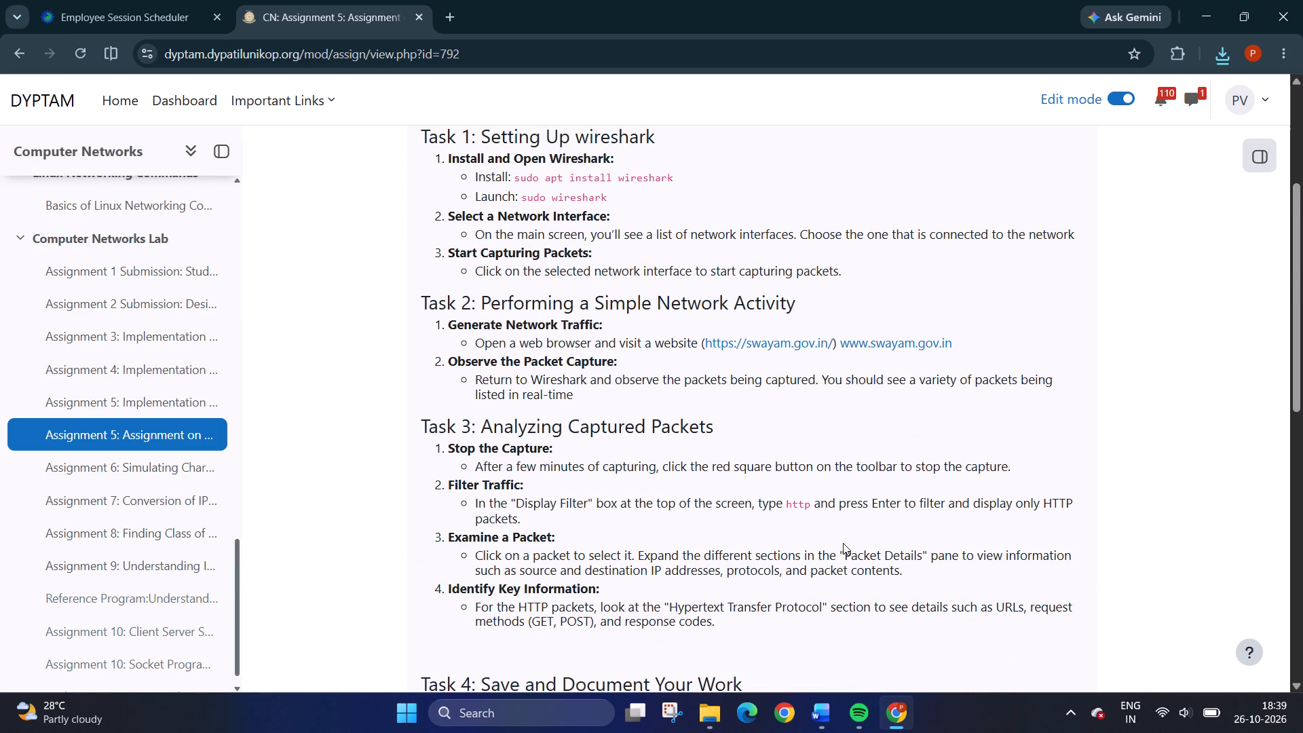
scroll(843, 543, down, 6)
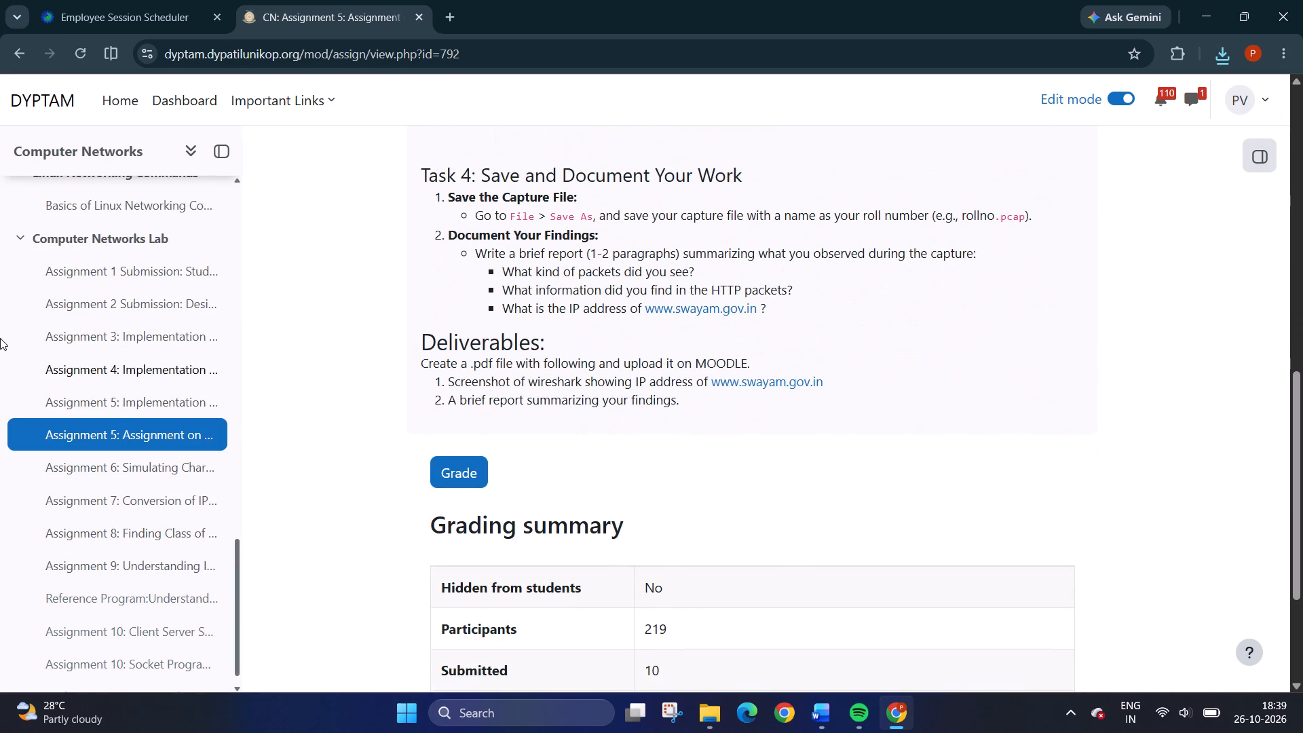
click(124, 411)
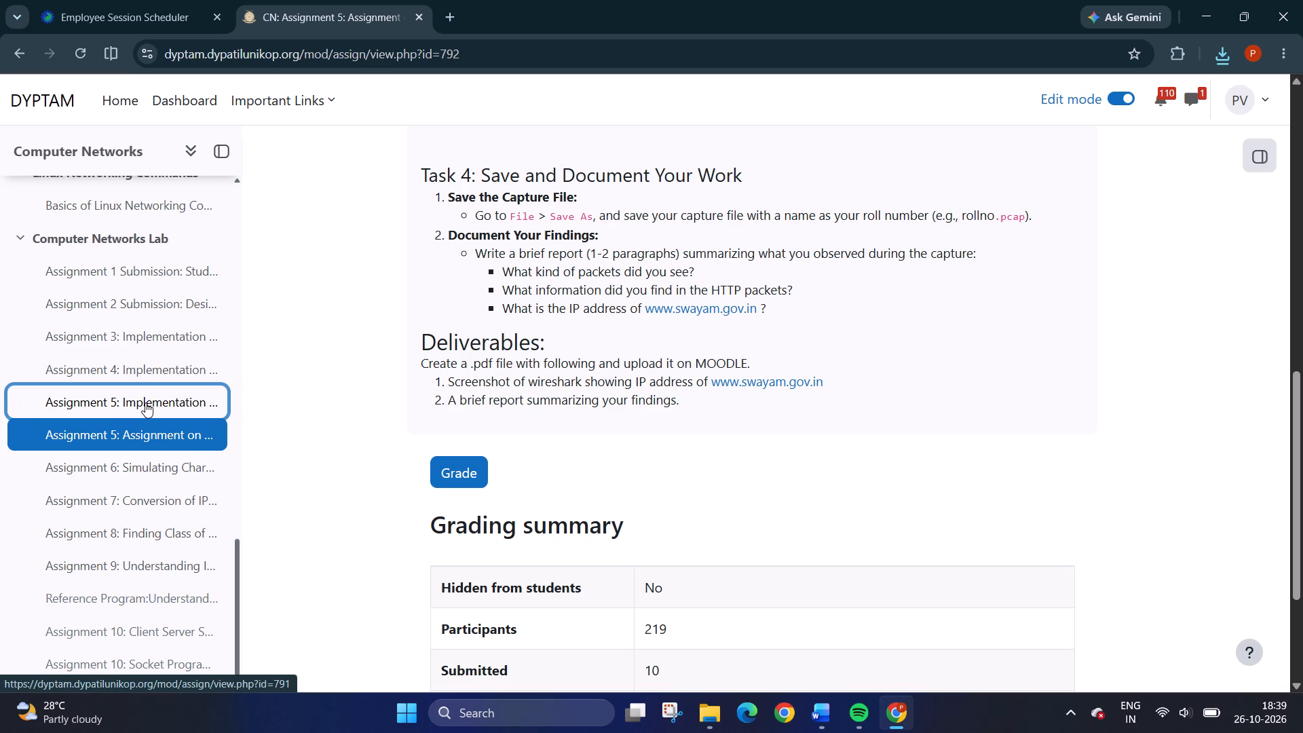
click(147, 402)
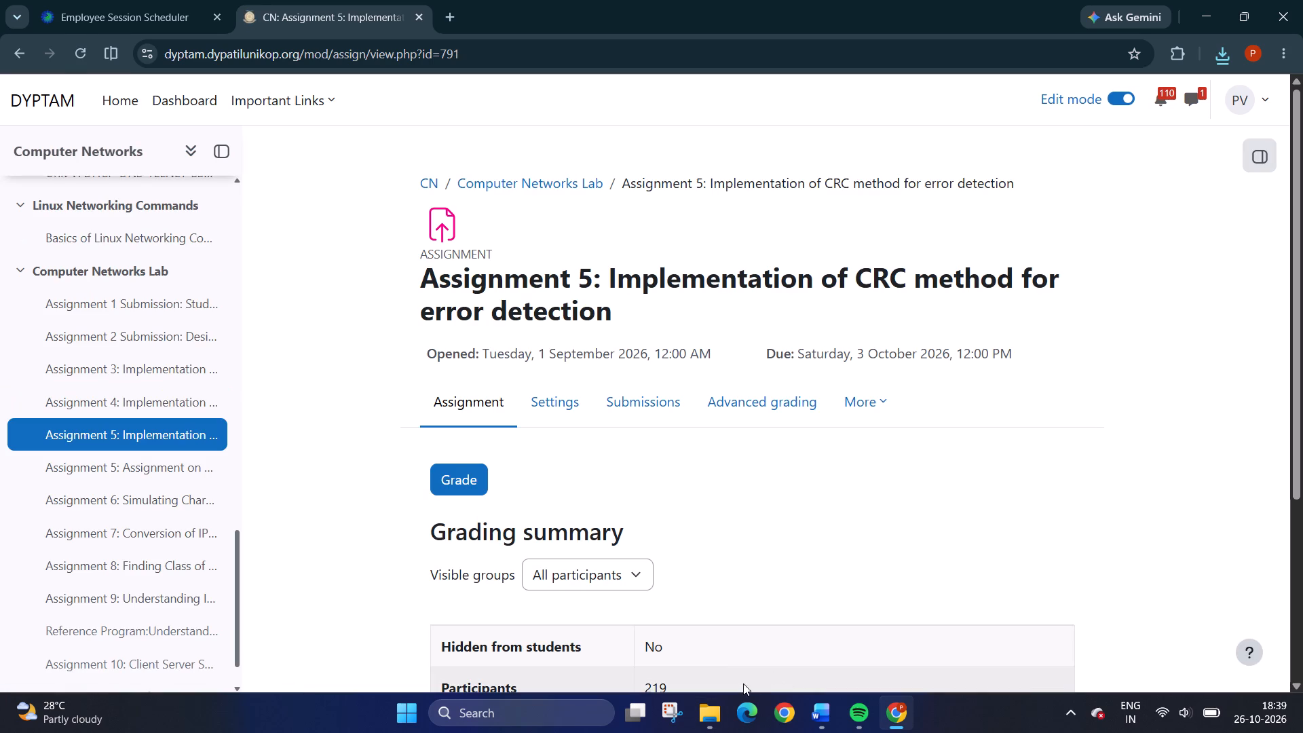
Filter the CRC assignment's grading summary to the visible group CSE2B1 and open its submissions for grading.
scroll(558, 582, down, 1)
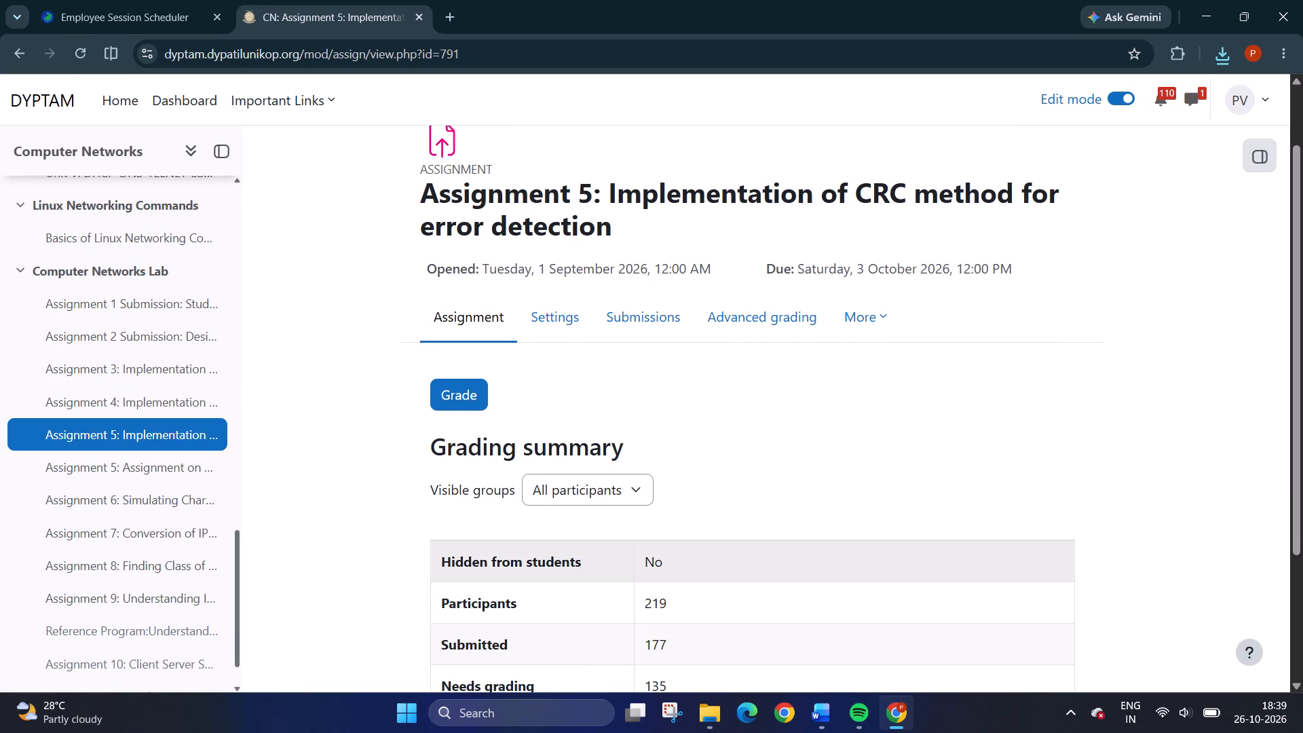
click(585, 481)
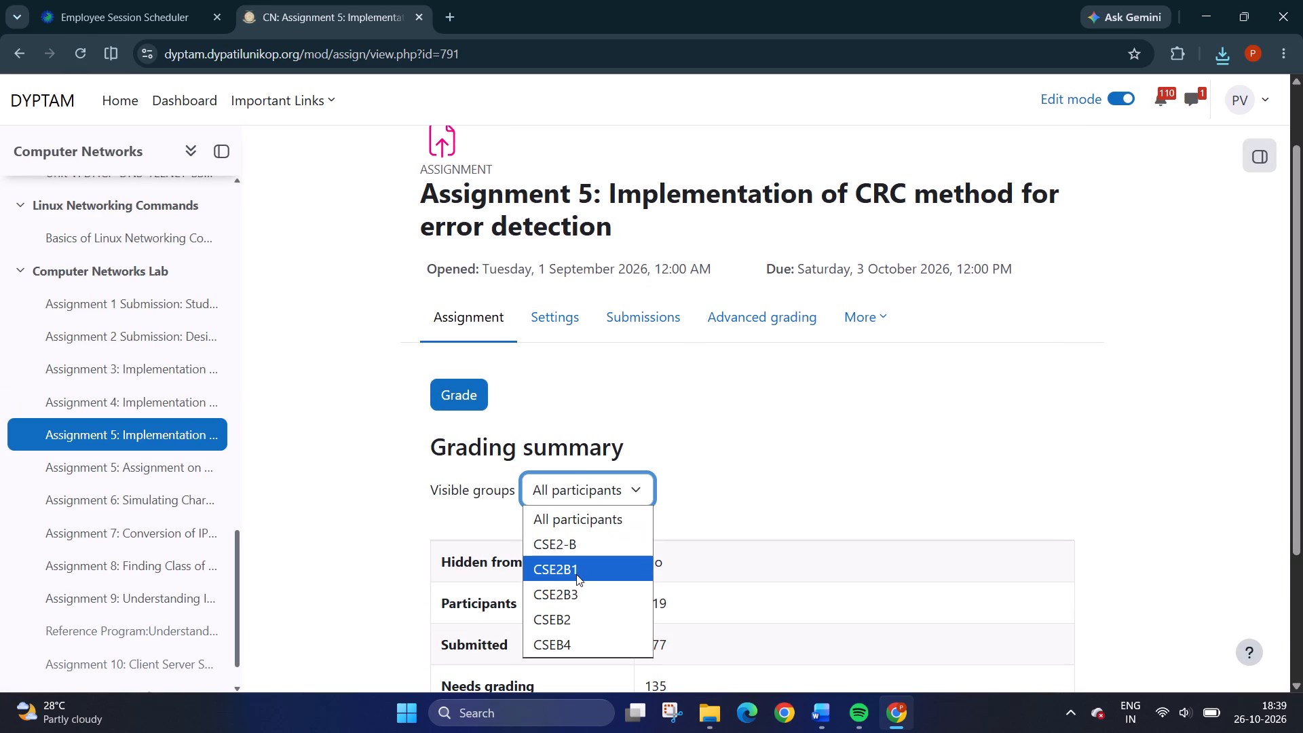
click(576, 574)
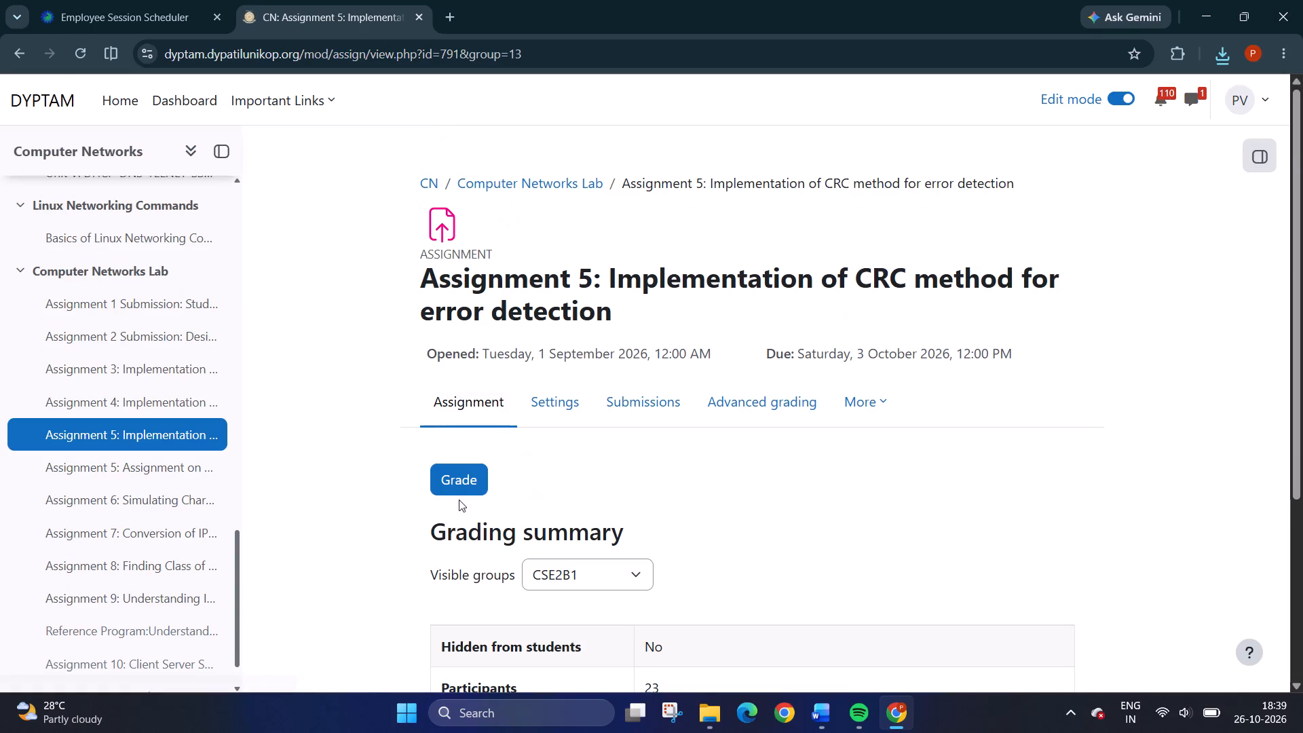
click(461, 480)
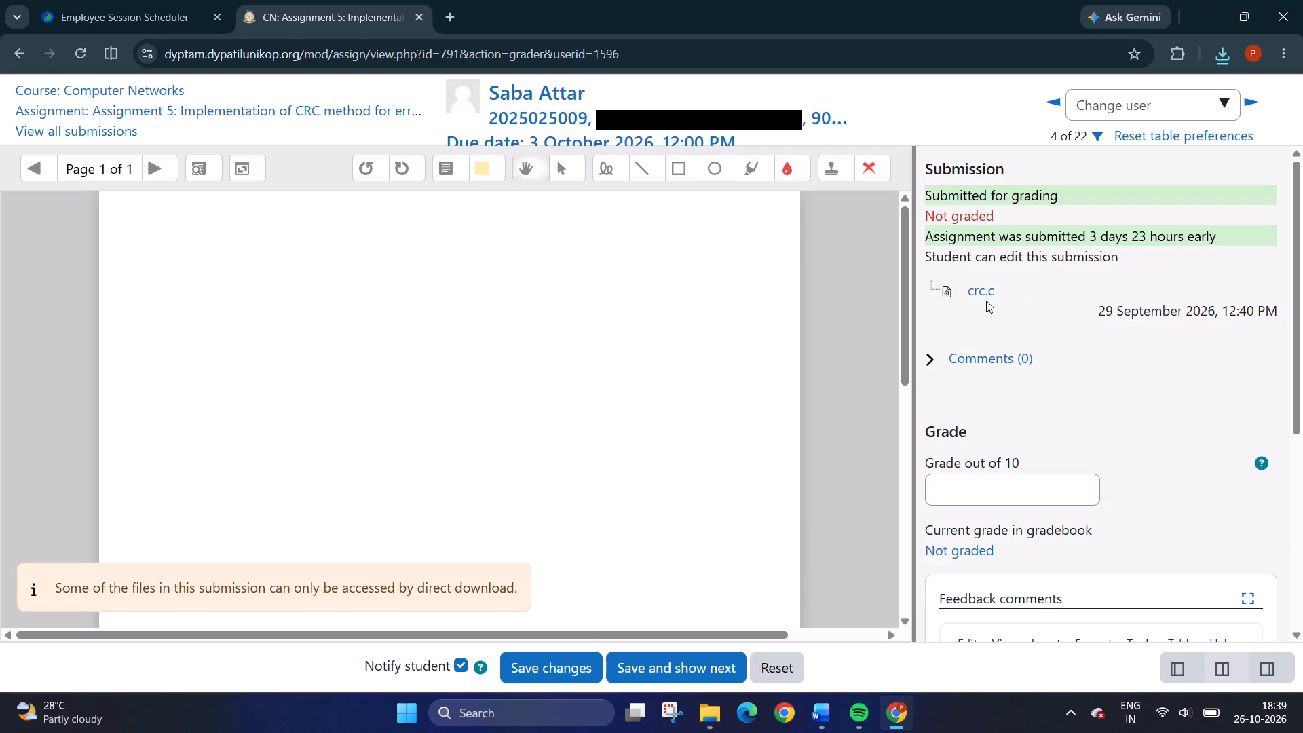
Download the student's submitted crc.c from the CRC assignment, read through its code and close the code editor.
click(985, 295)
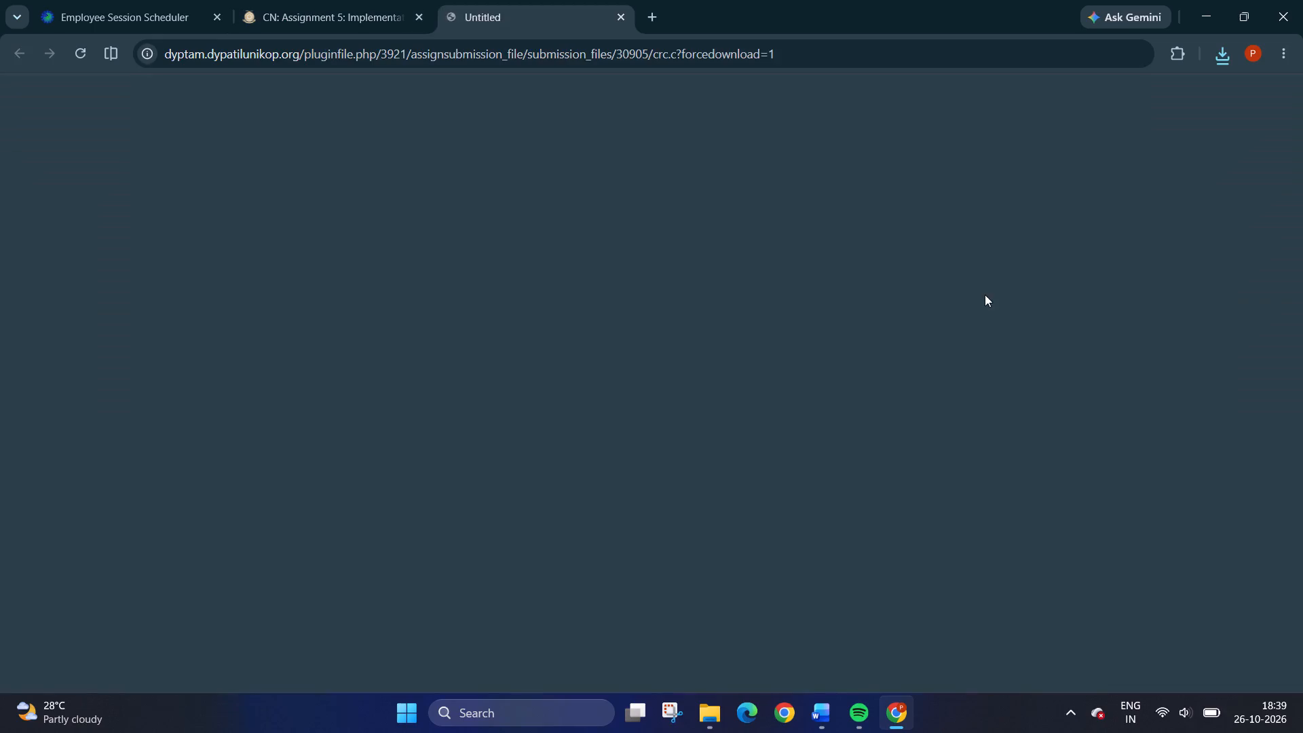
click(1027, 112)
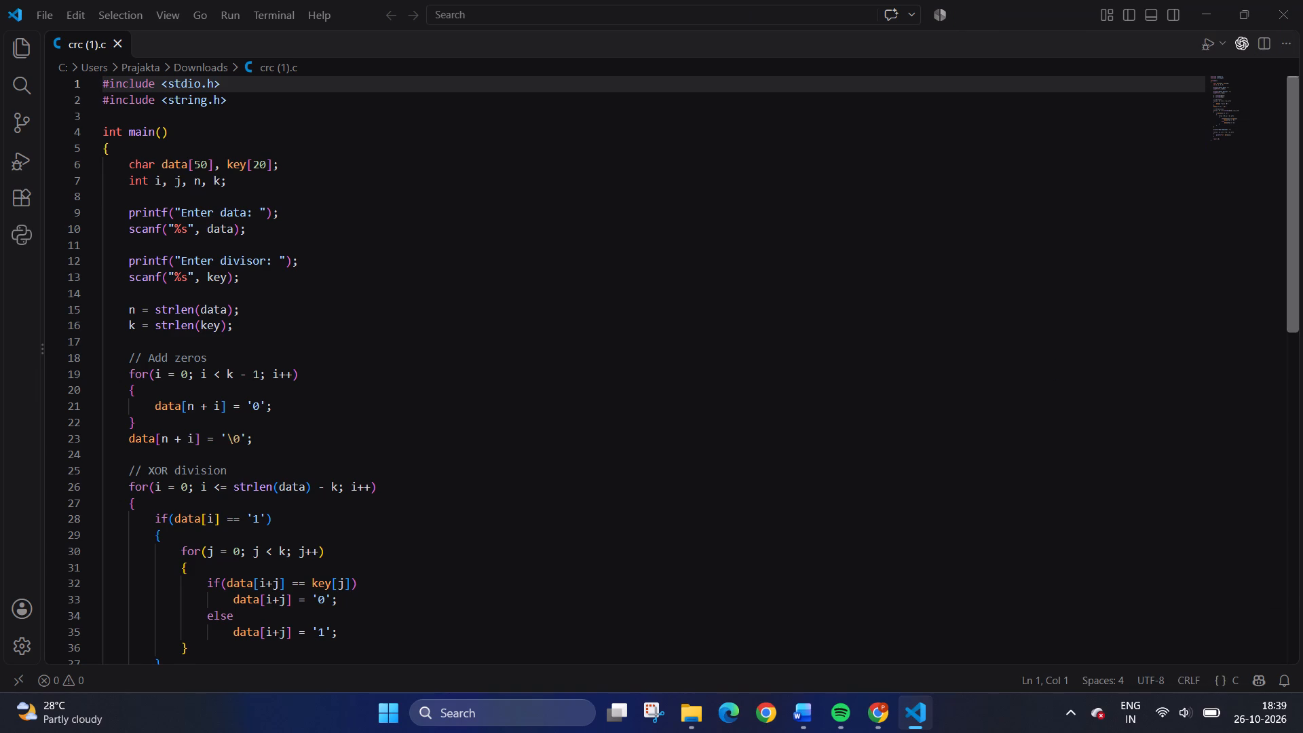
scroll(1075, 351, down, 5)
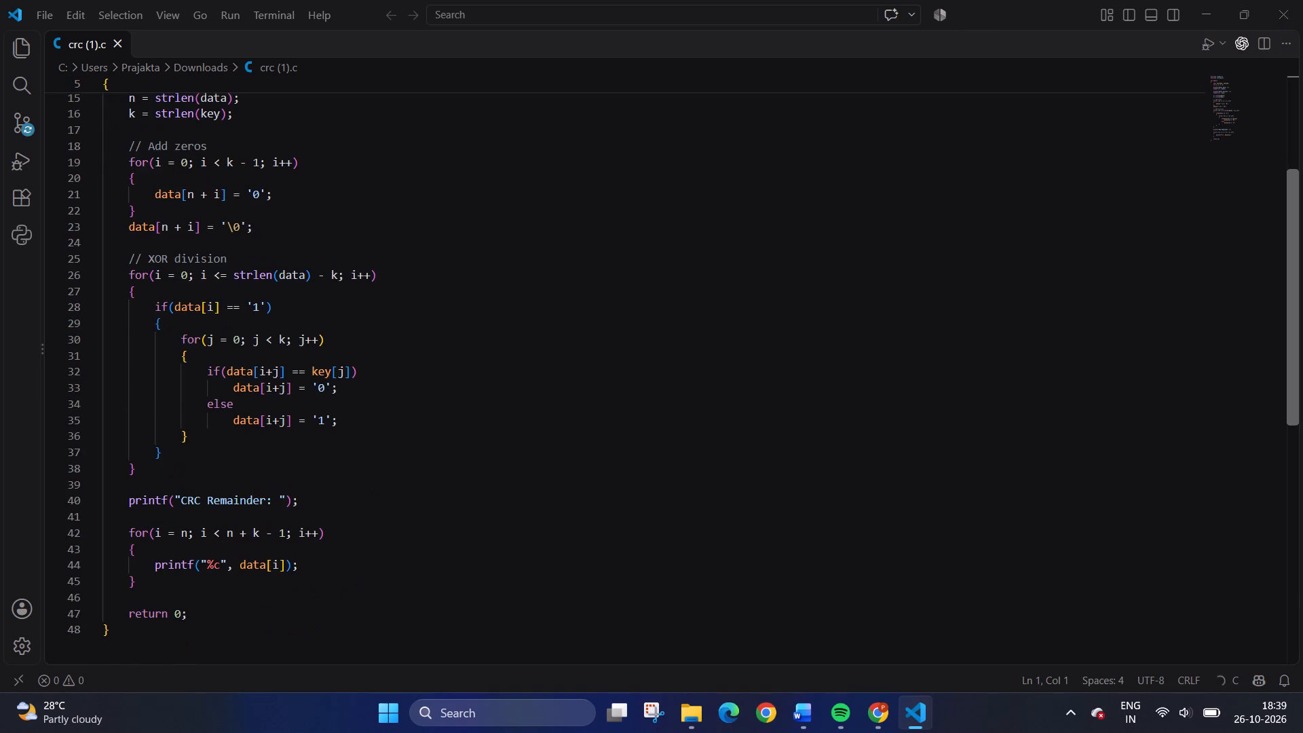
scroll(1077, 338, down, 4)
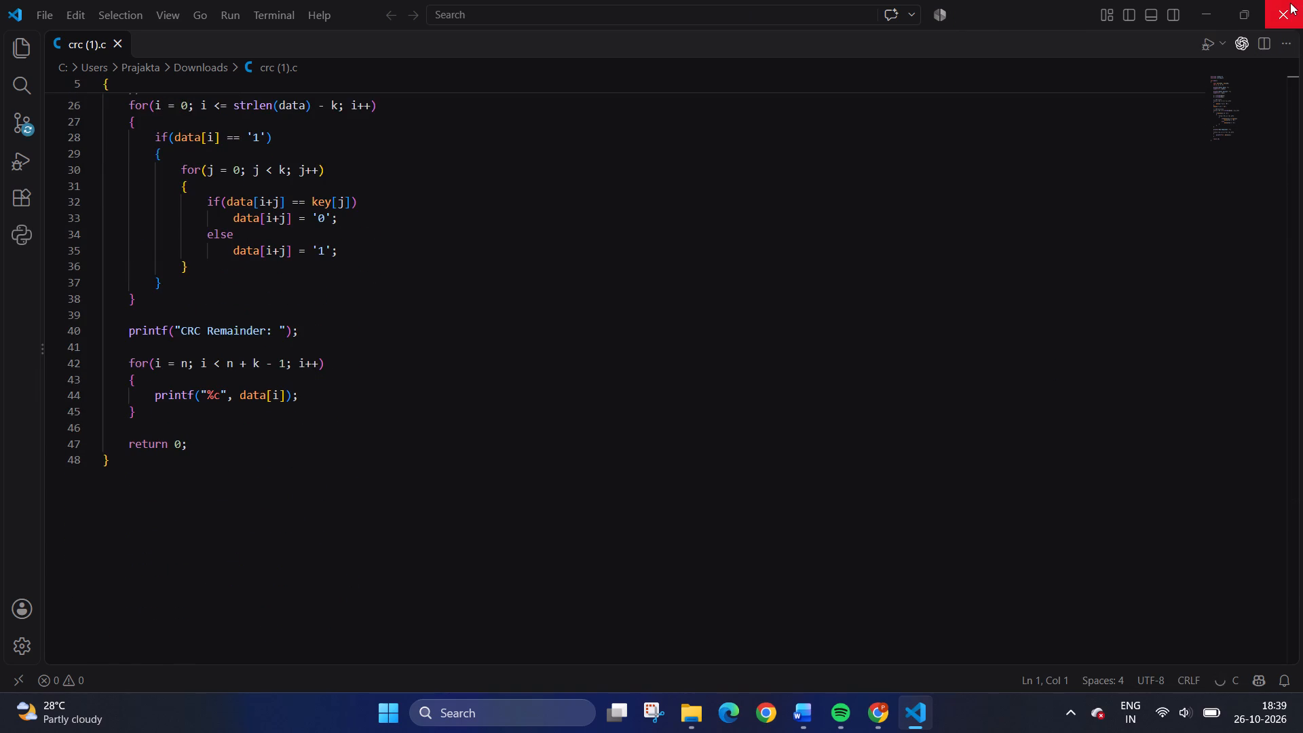
click(1290, 3)
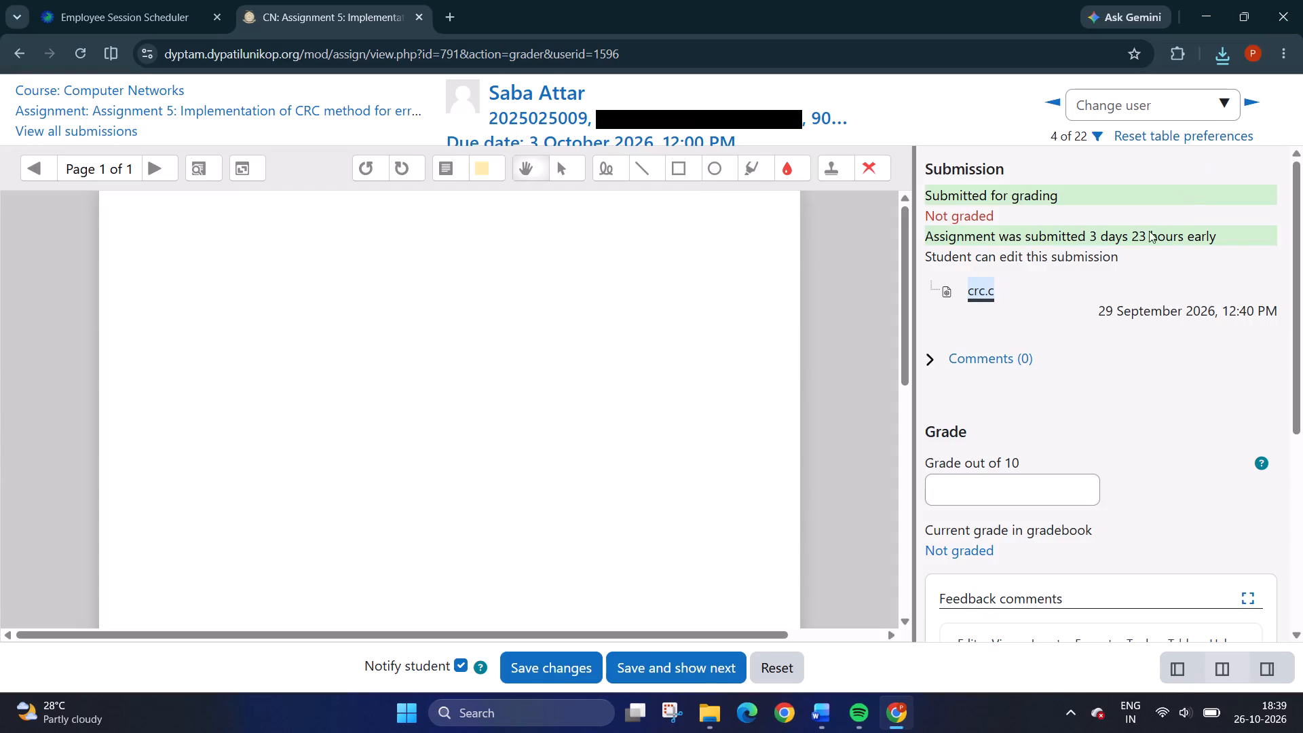
Go back to Assignment 5: Assignment on Wireshark, look over its instructions again and reopen its submission grading view.
click(14, 47)
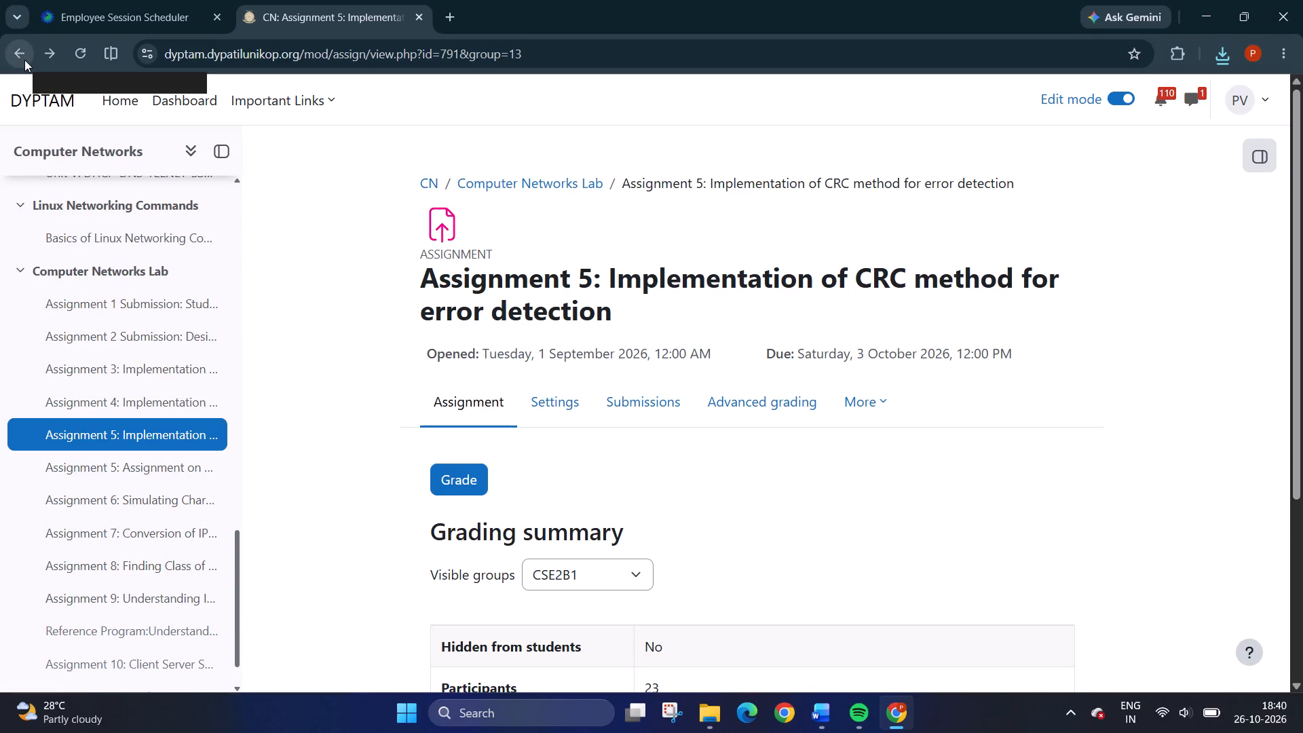
click(24, 60)
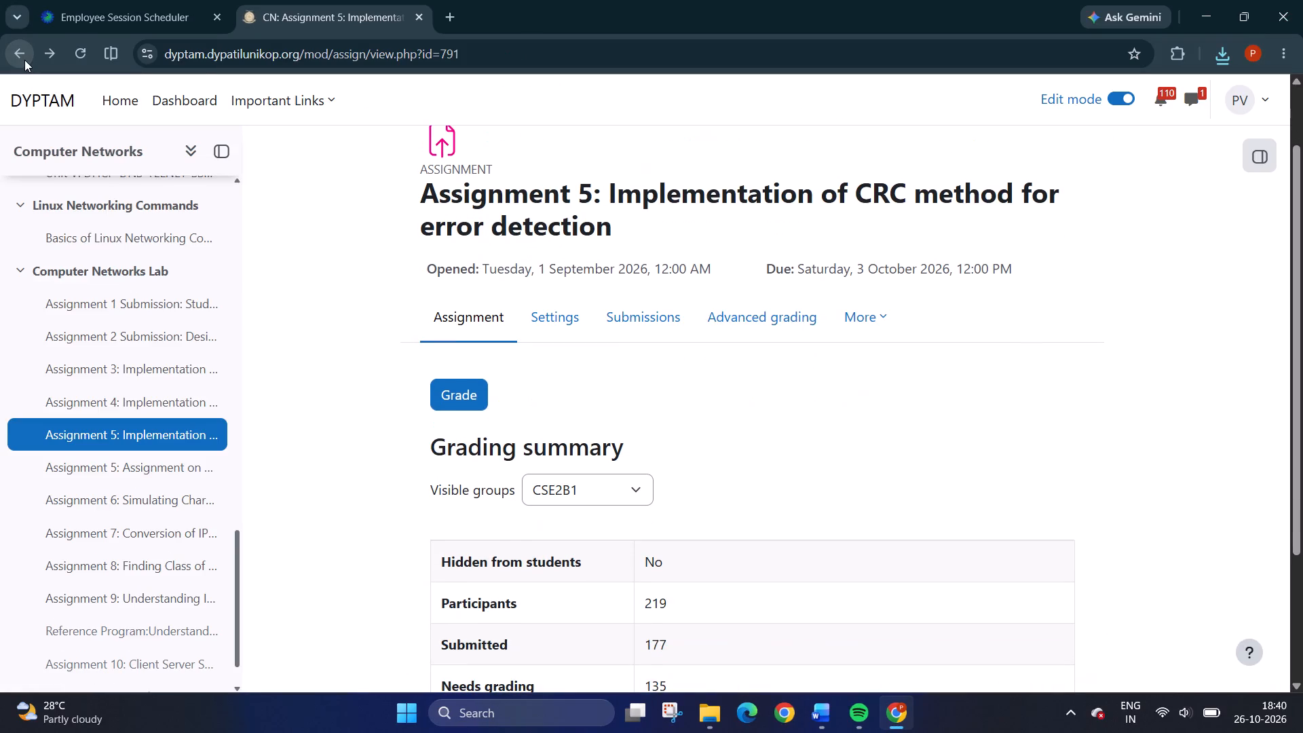
click(24, 60)
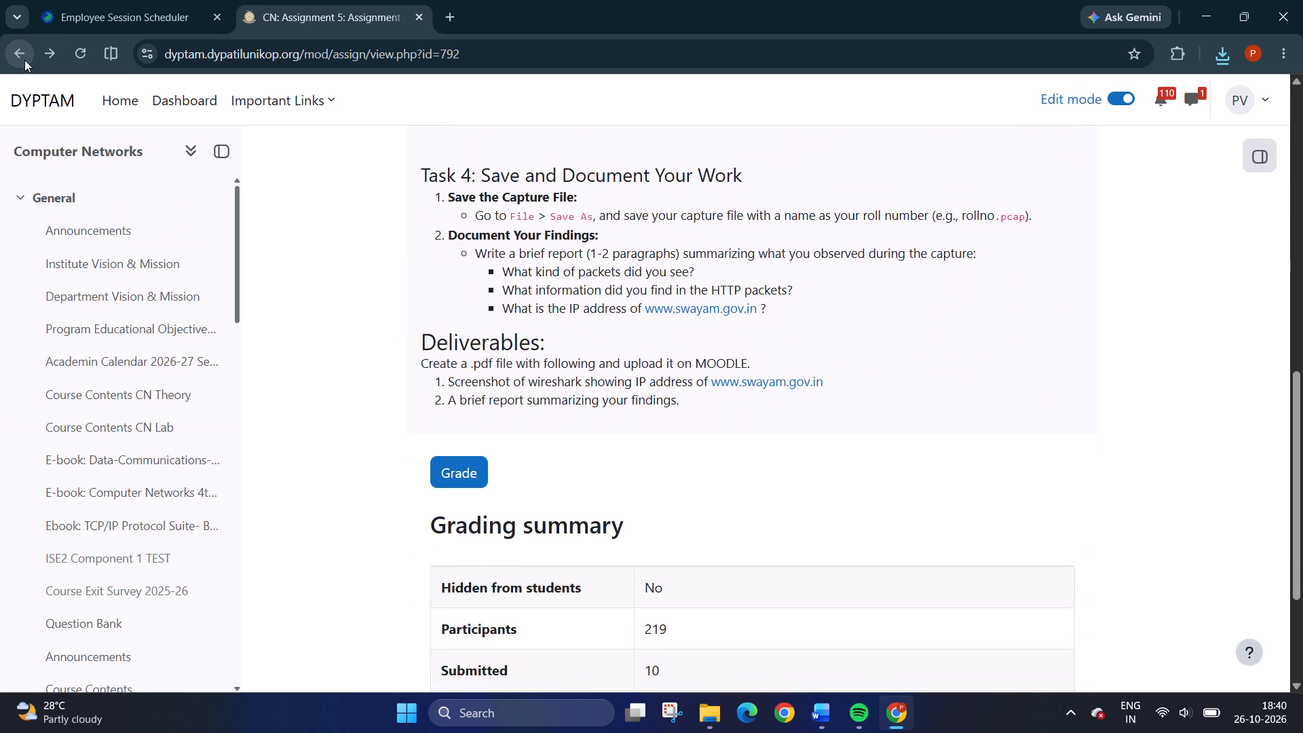
scroll(696, 307, up, 5)
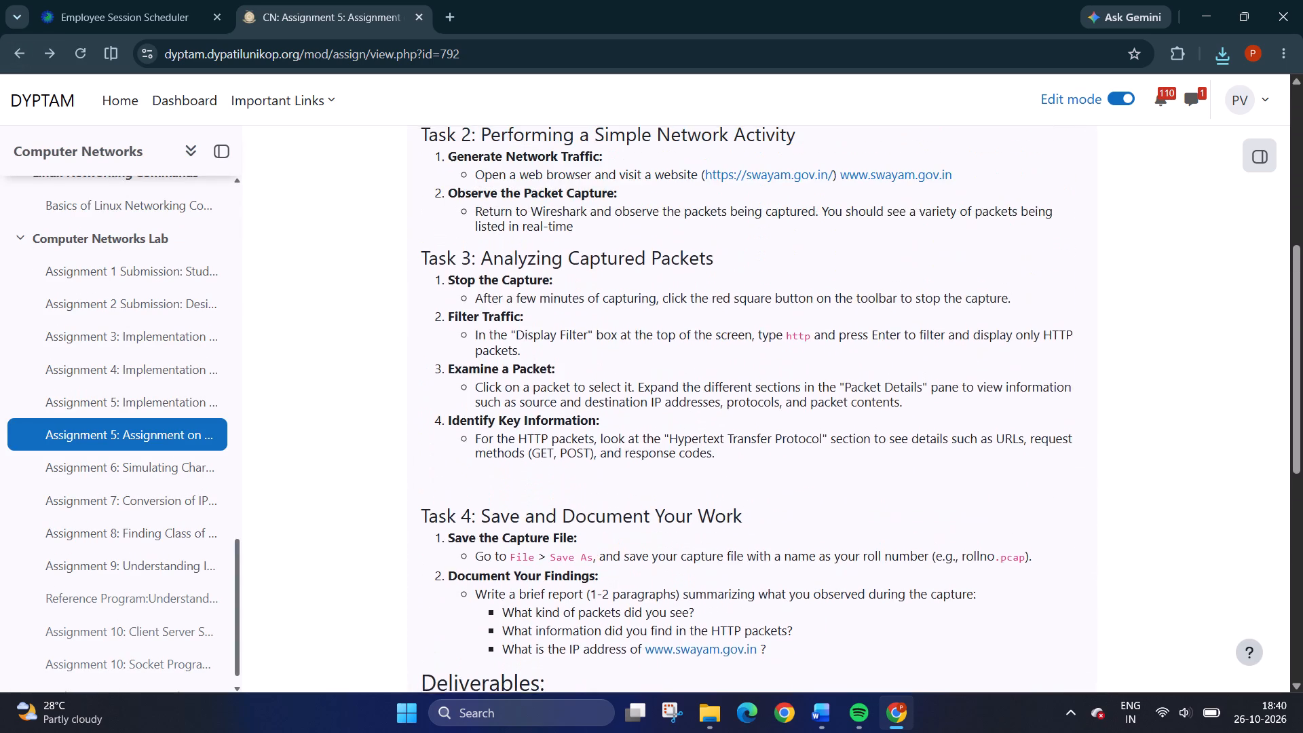
scroll(698, 295, up, 1)
scroll(794, 242, up, 1)
scroll(792, 248, down, 5)
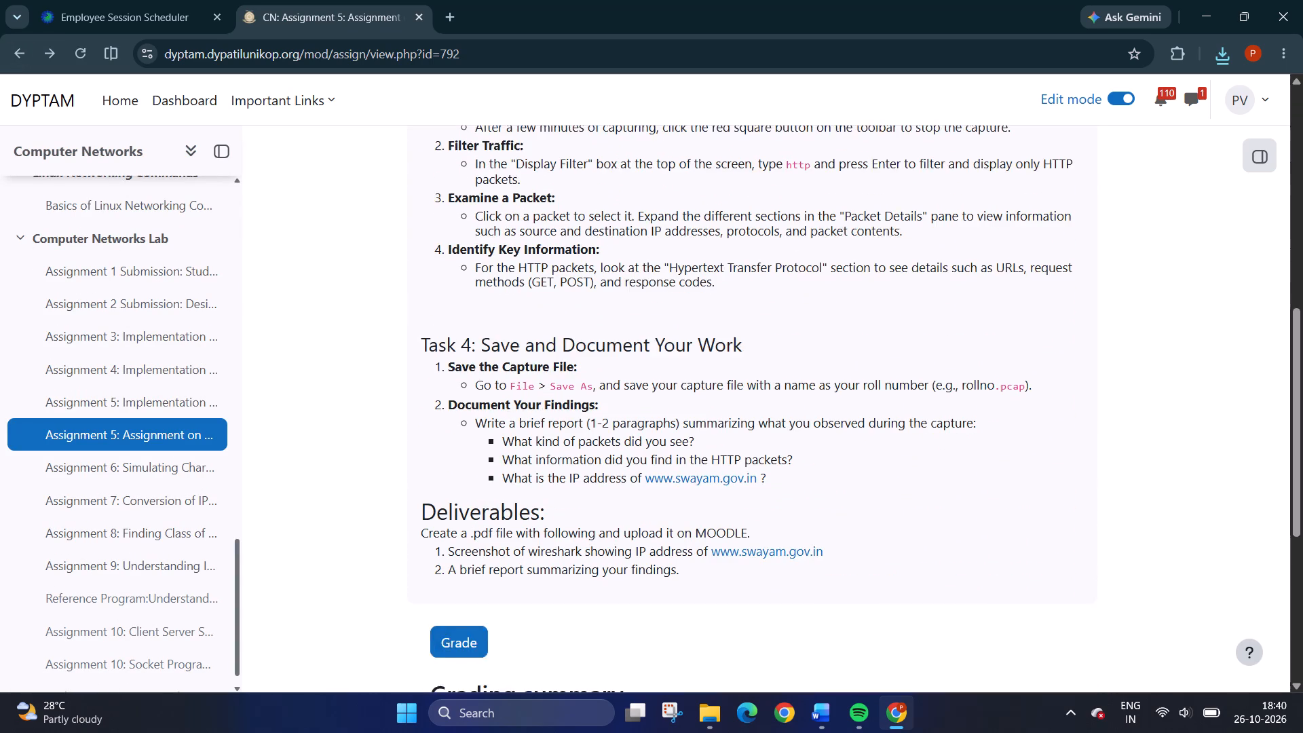
scroll(745, 178, down, 4)
click(466, 297)
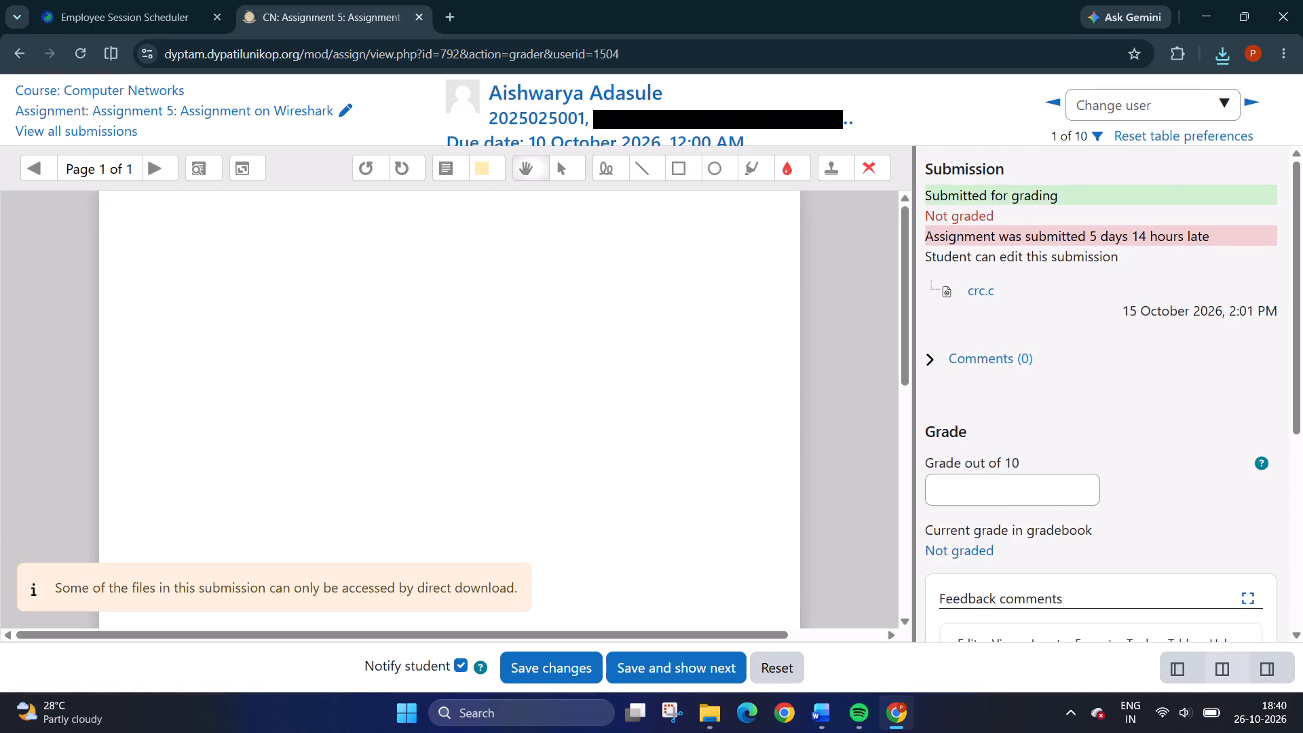
Browse the student list in the Wireshark grading view and switch to the third student's submission.
click(1222, 98)
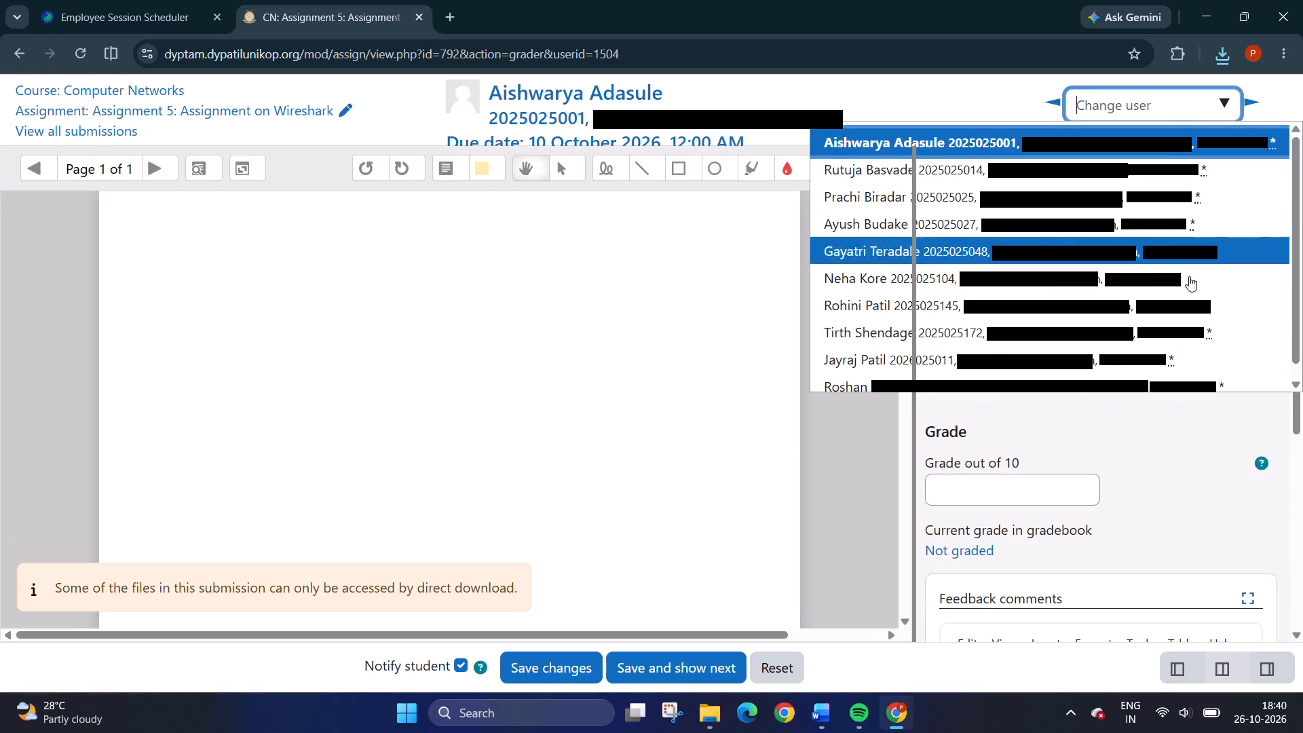
scroll(1240, 324, down, 4)
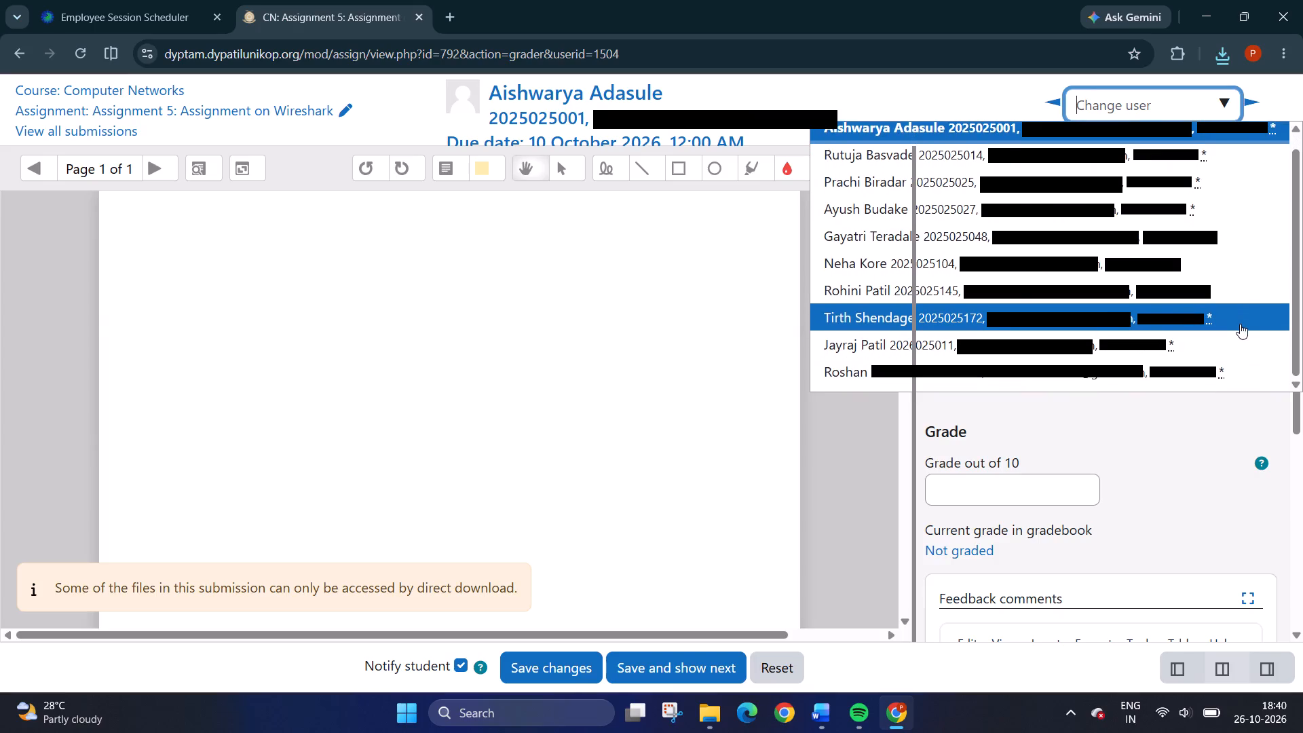
scroll(1240, 324, down, 3)
scroll(1240, 324, up, 3)
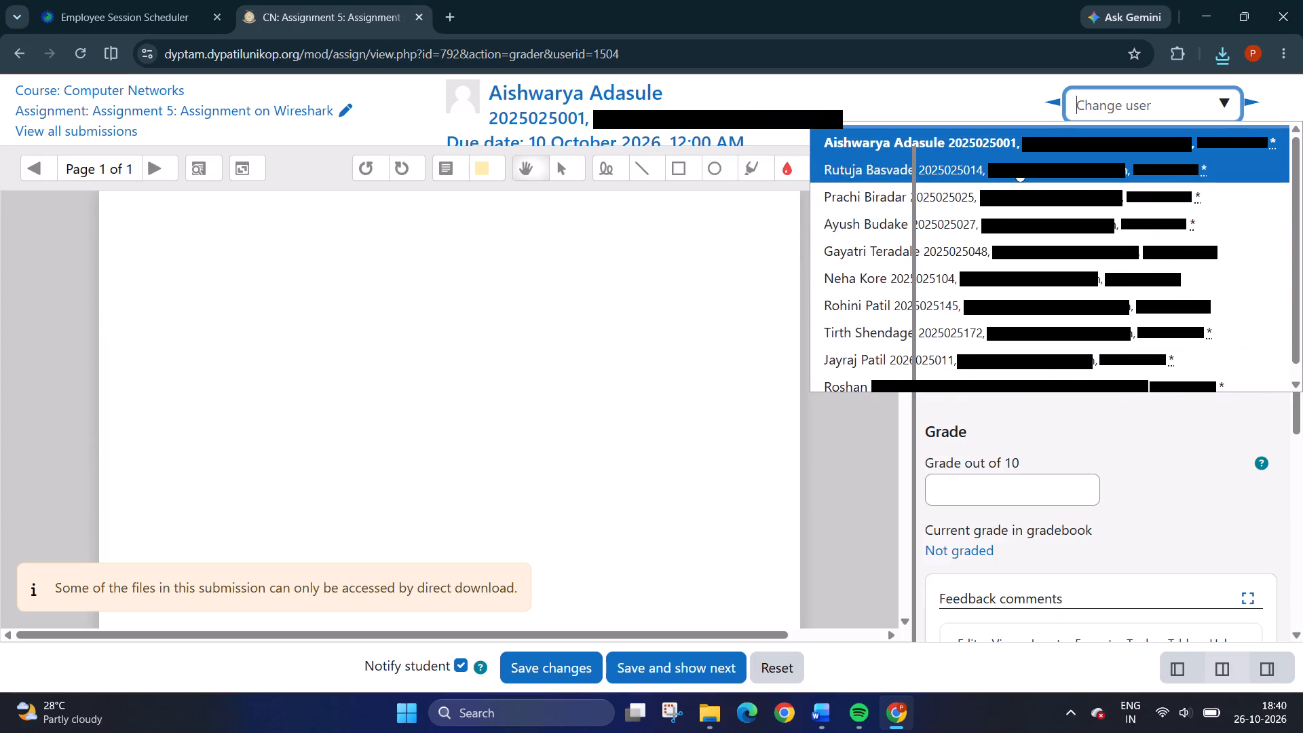
click(993, 189)
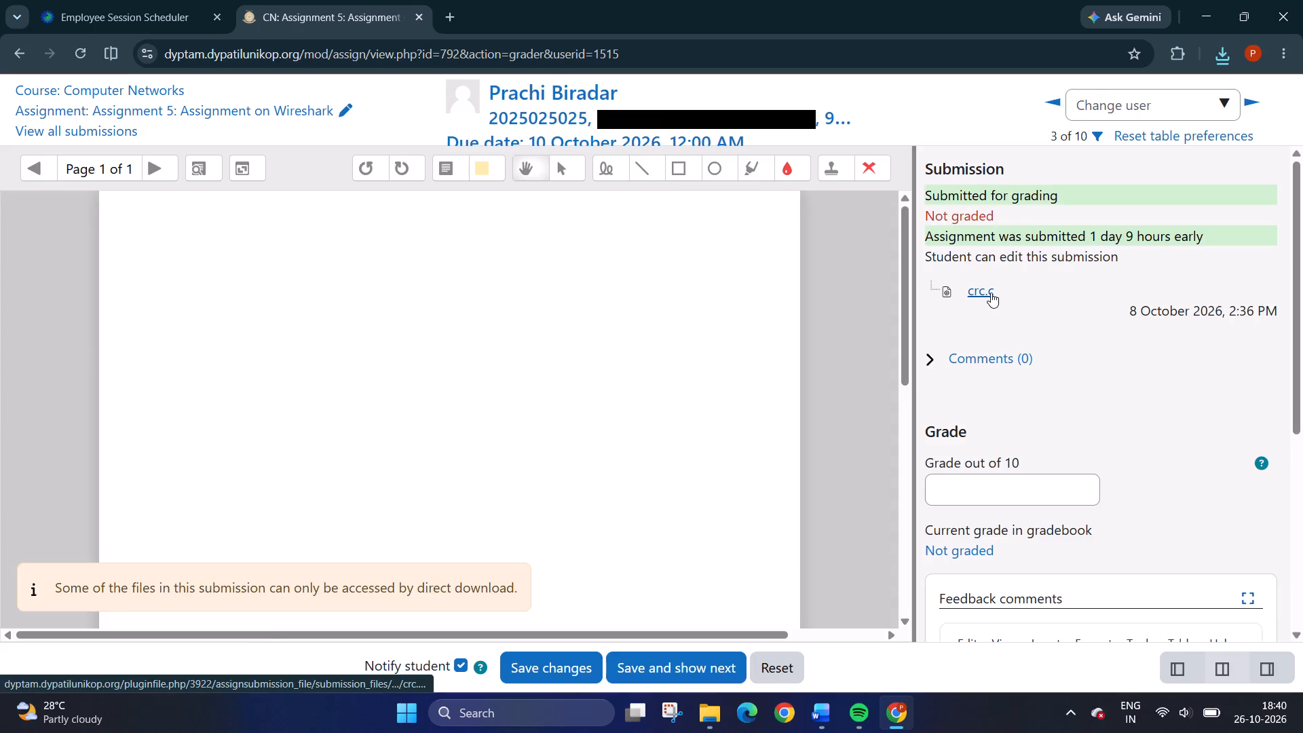
Download this student's submitted crc.c, read through its code and close the code editor.
click(991, 293)
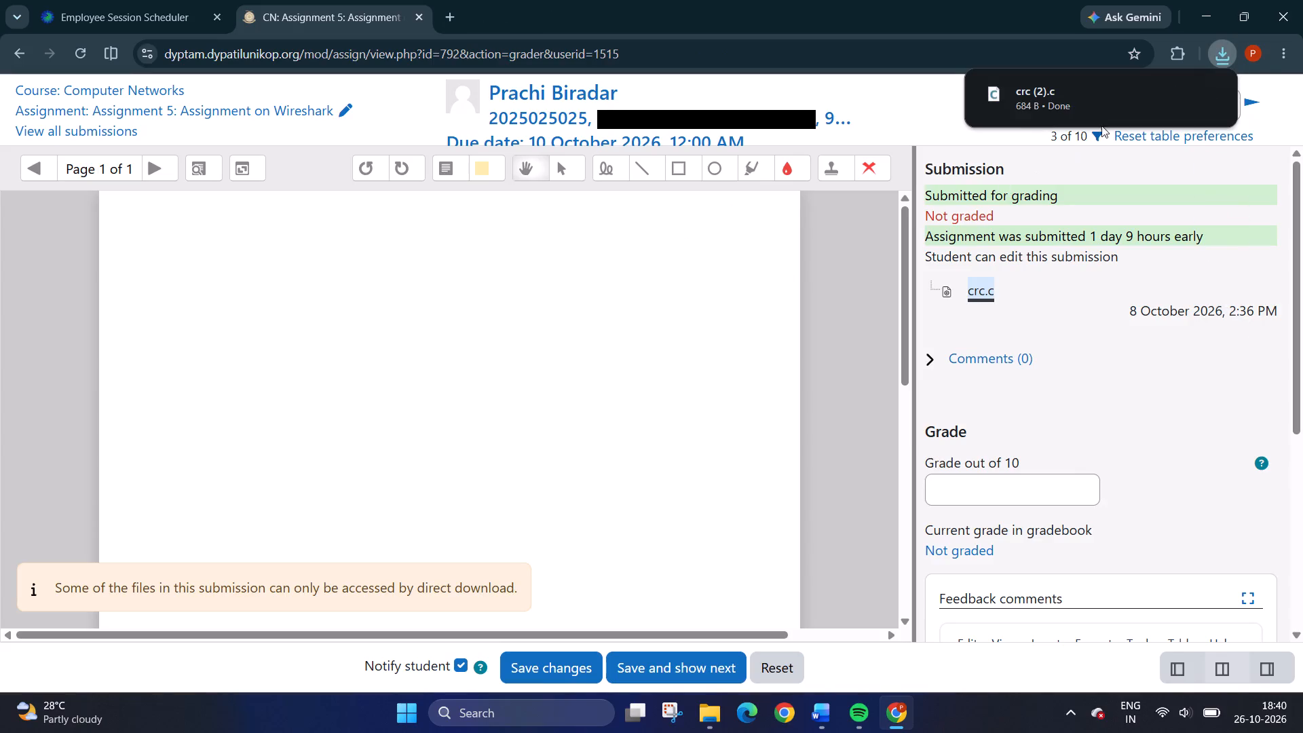
click(1042, 105)
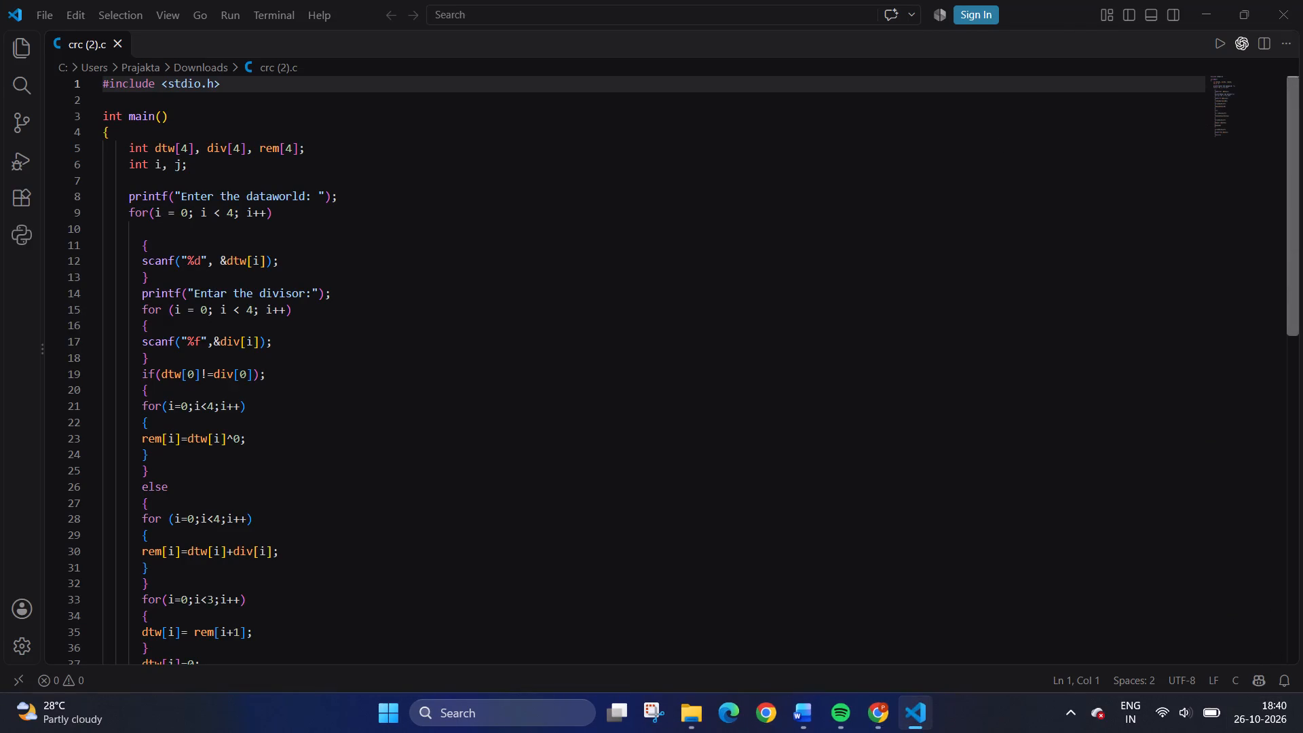
scroll(1128, 359, down, 4)
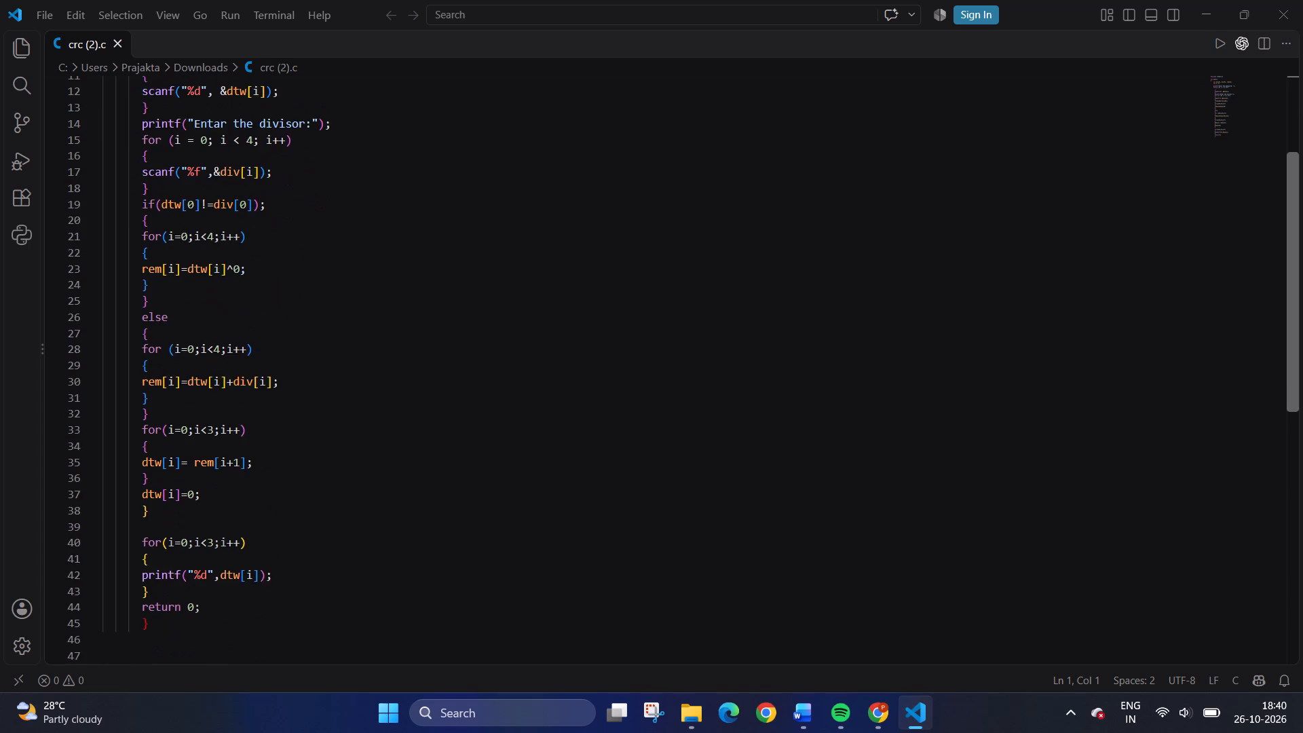
scroll(1138, 342, down, 5)
scroll(1138, 342, up, 9)
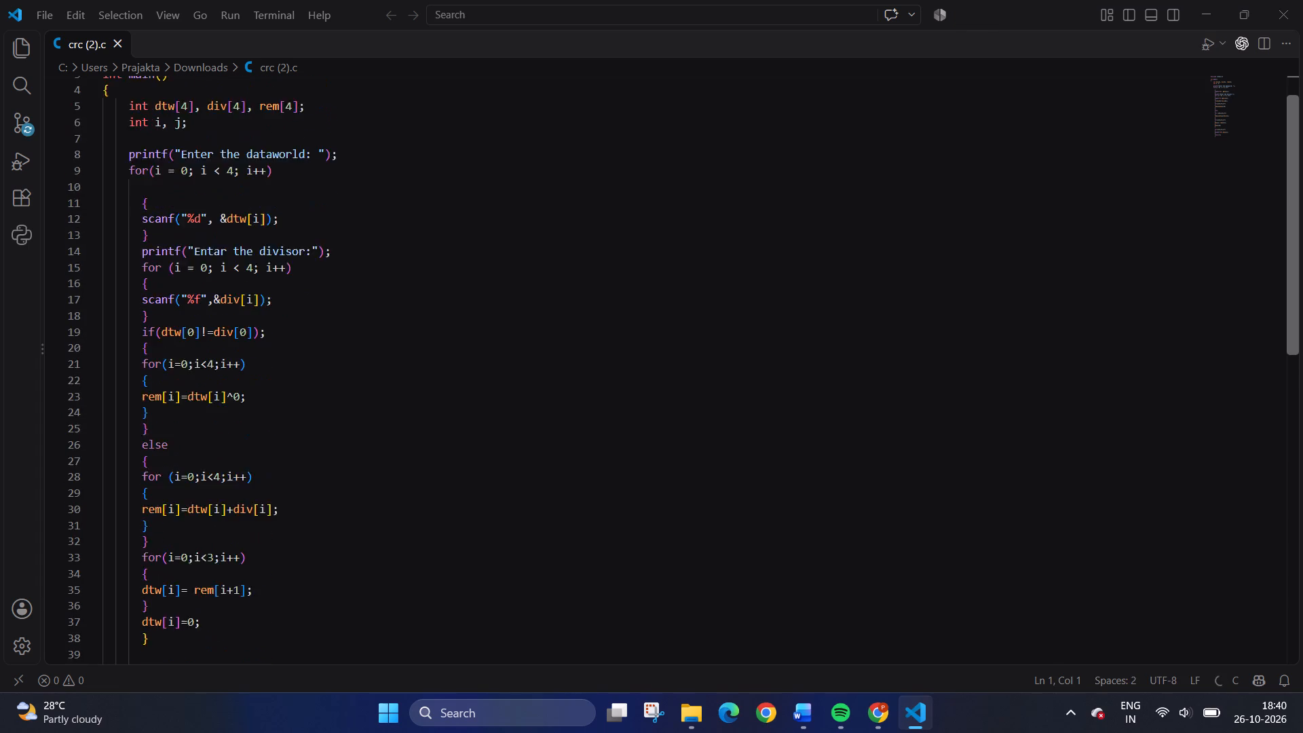
scroll(1140, 337, up, 3)
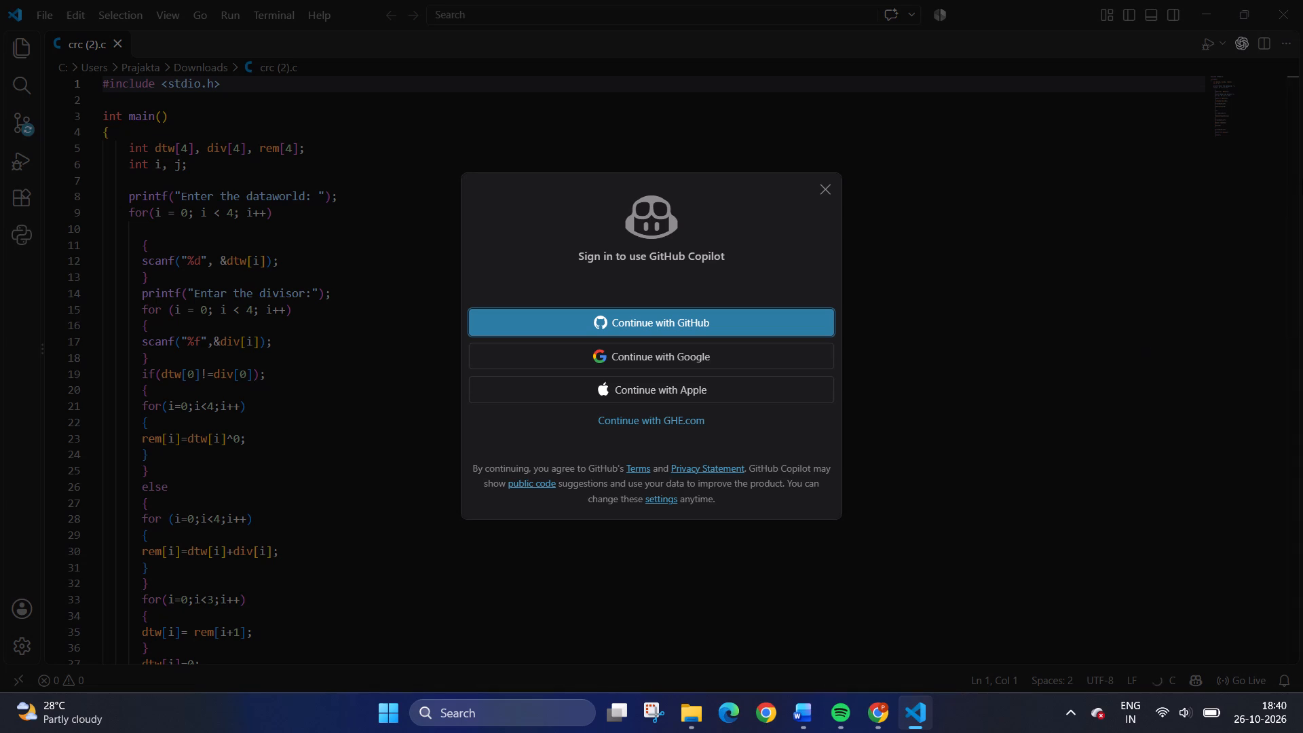
click(818, 189)
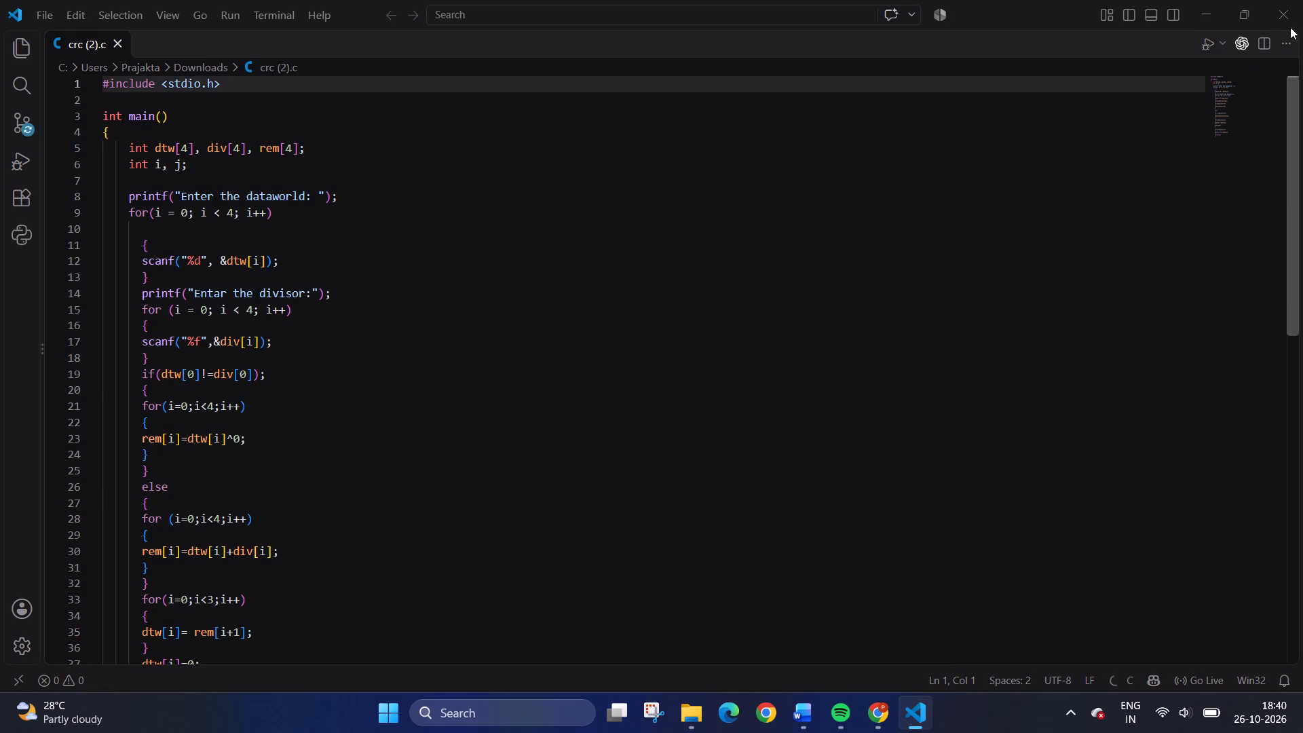
click(1298, 14)
Move on to the following student's submission and read through the Wireshark Packet Capture Report.
click(1261, 105)
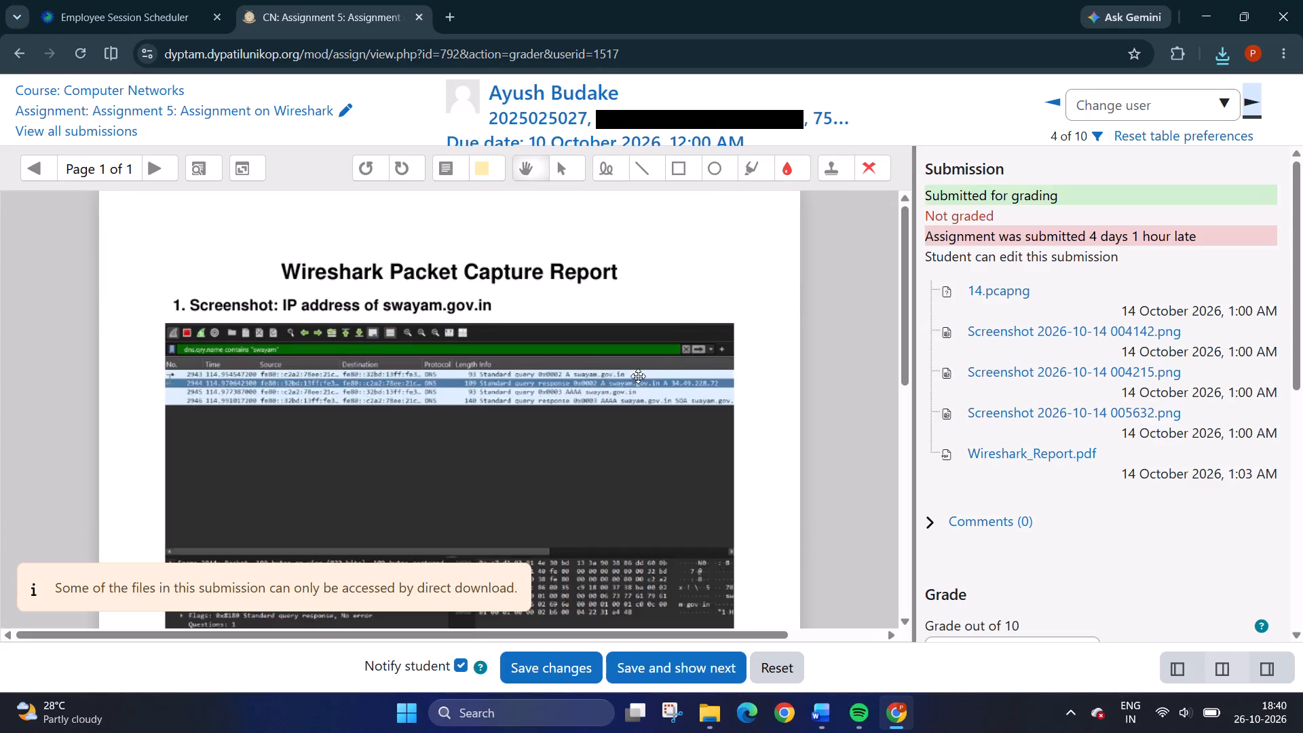
scroll(379, 298, down, 11)
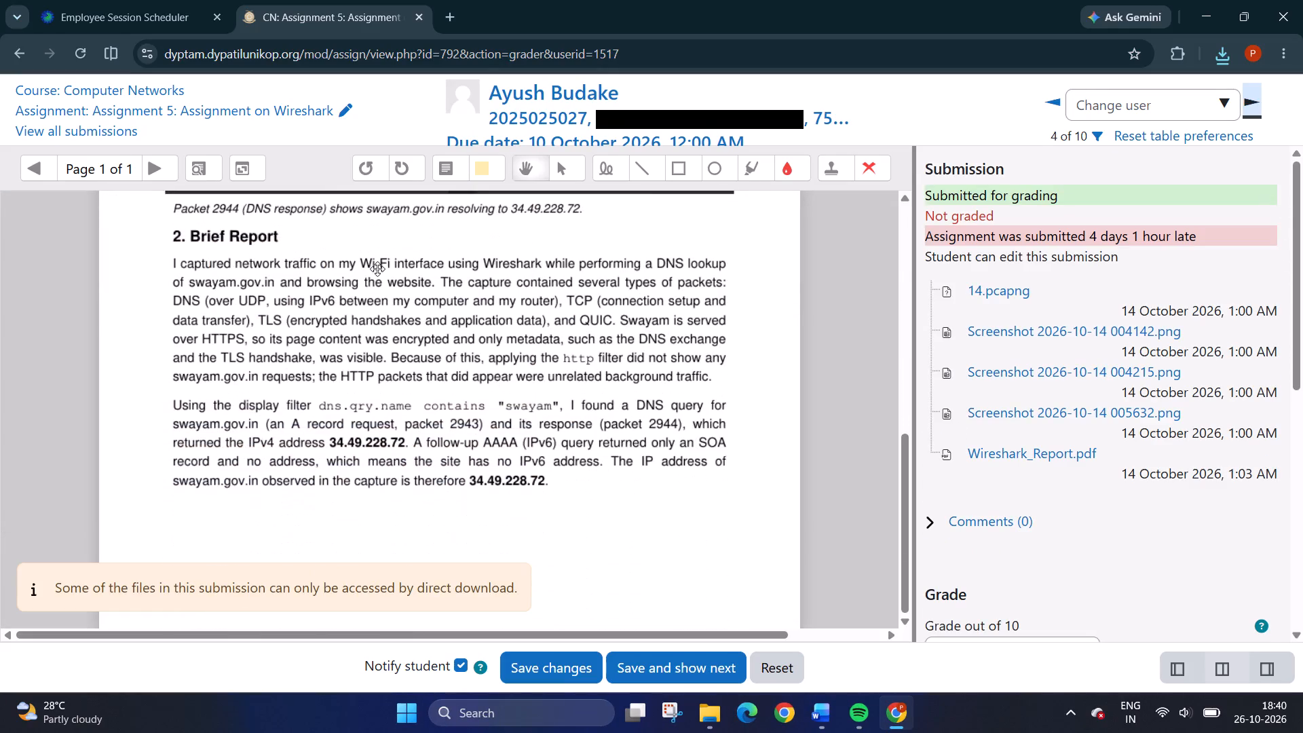
scroll(377, 268, down, 6)
scroll(377, 268, up, 5)
click(159, 165)
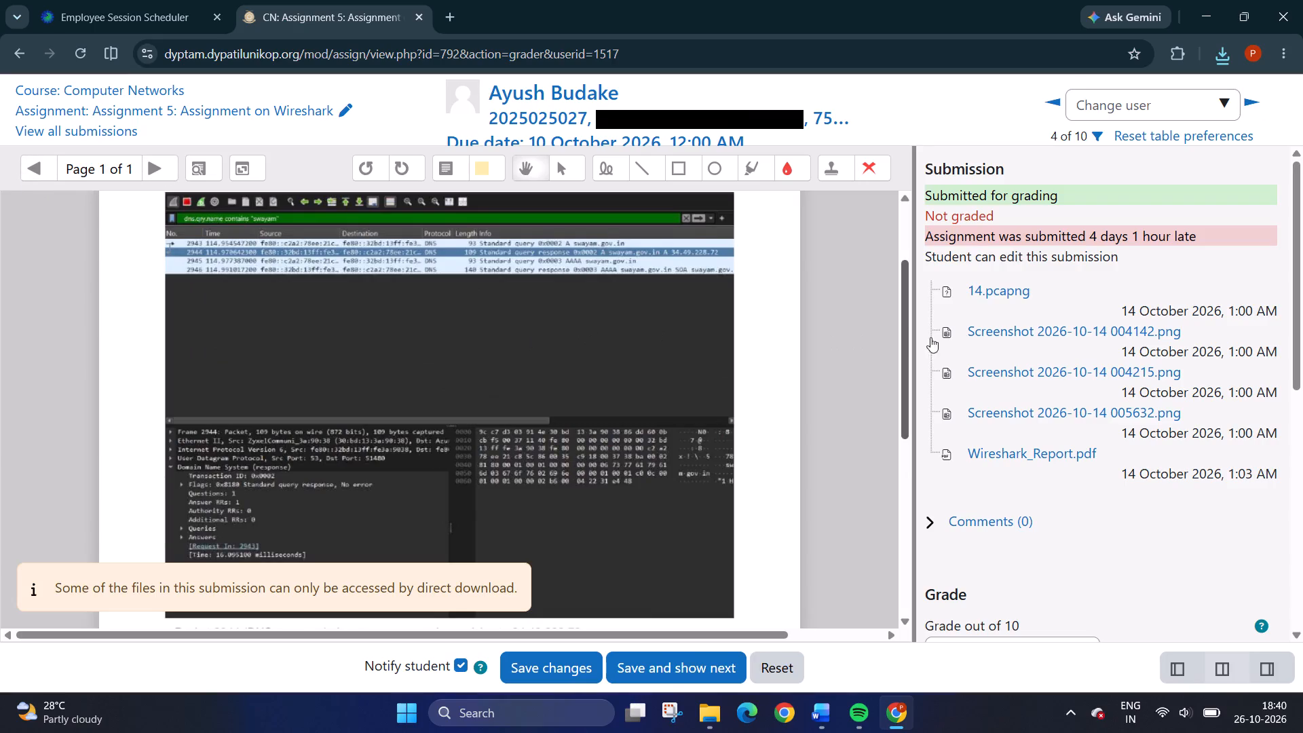
Download the student's three submitted PNG screenshots and the 14.pcapng capture file.
click(1049, 329)
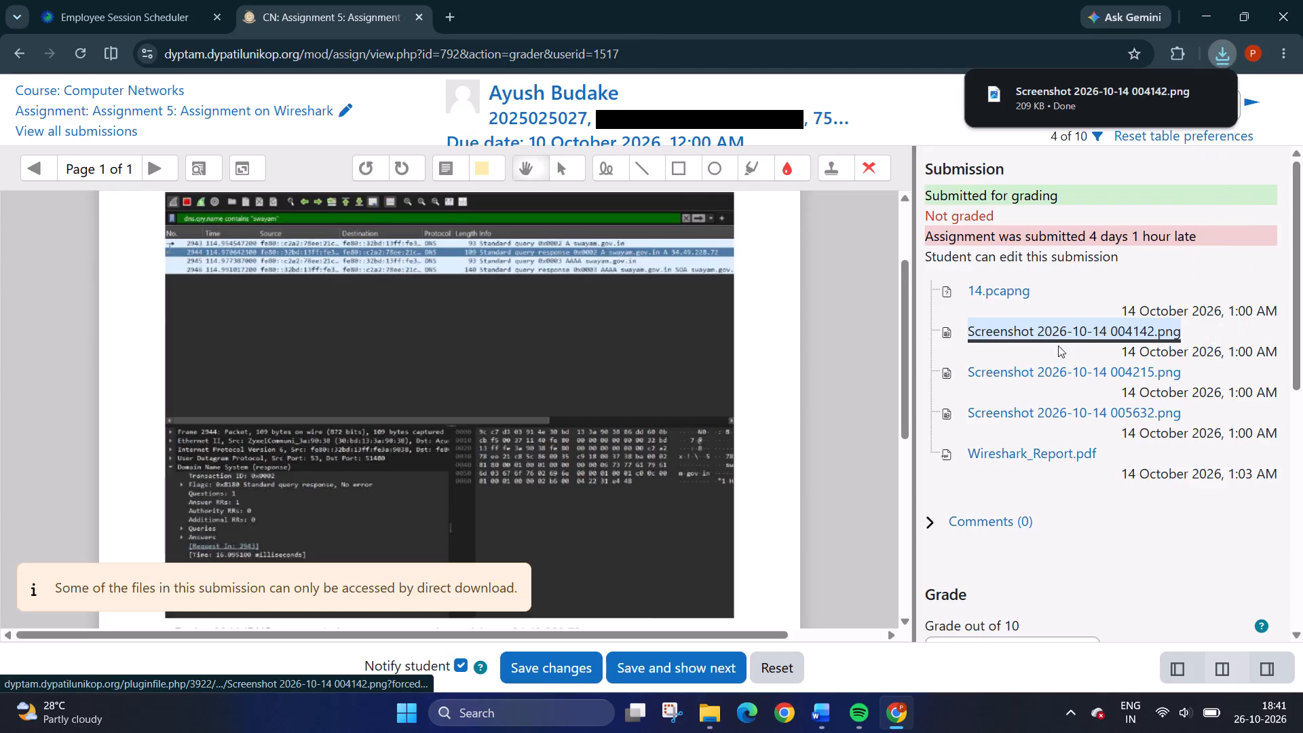
click(1030, 377)
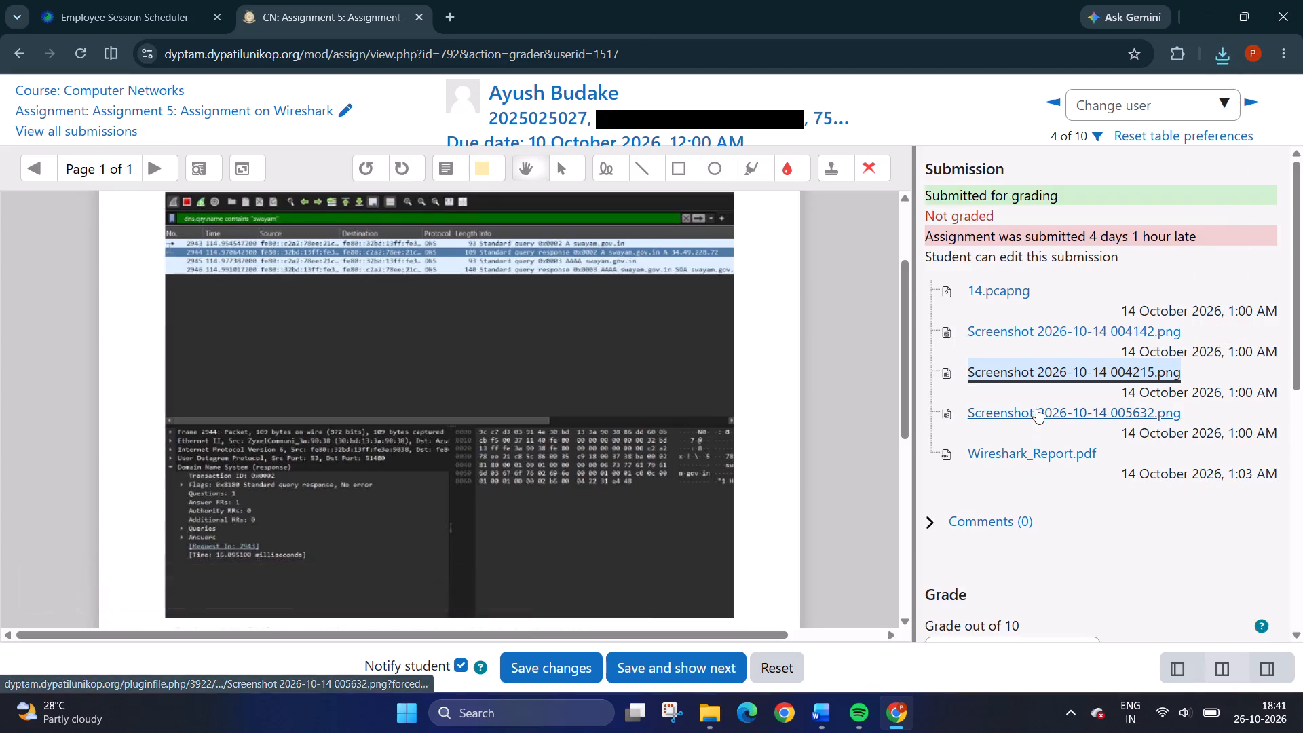
click(1038, 408)
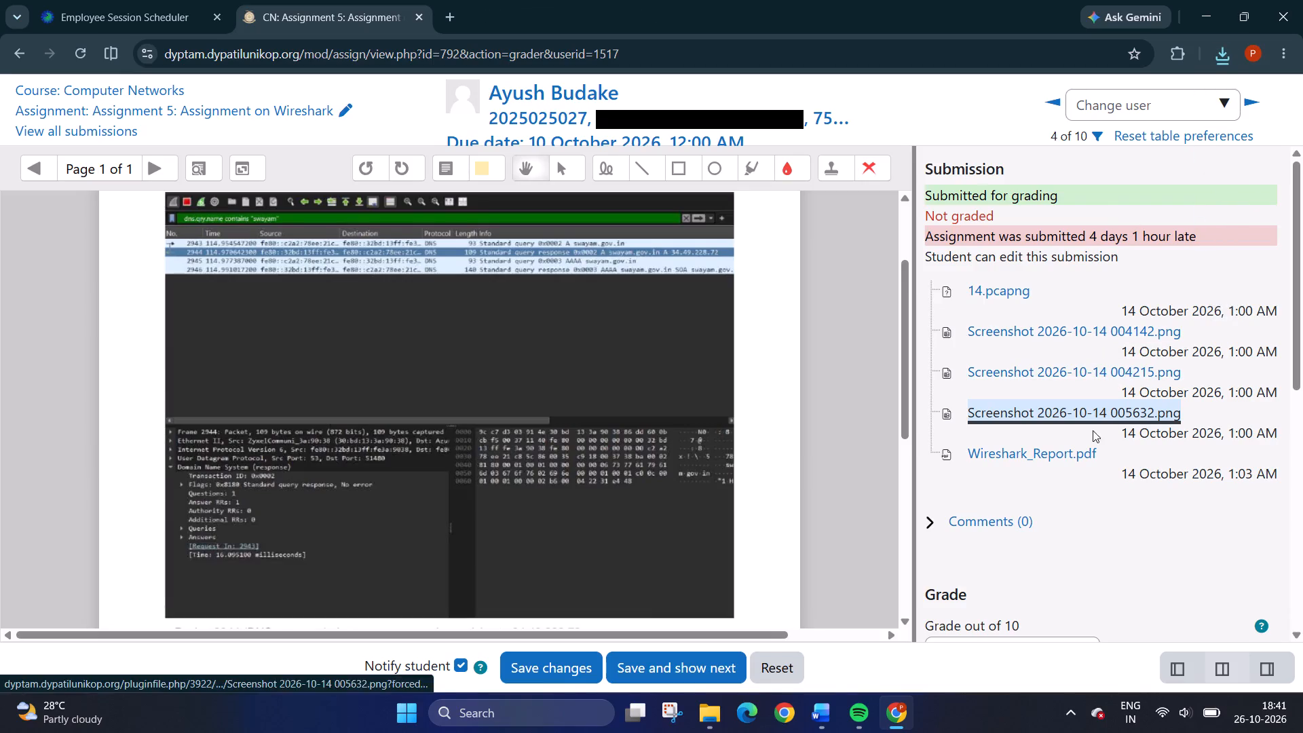
click(1021, 298)
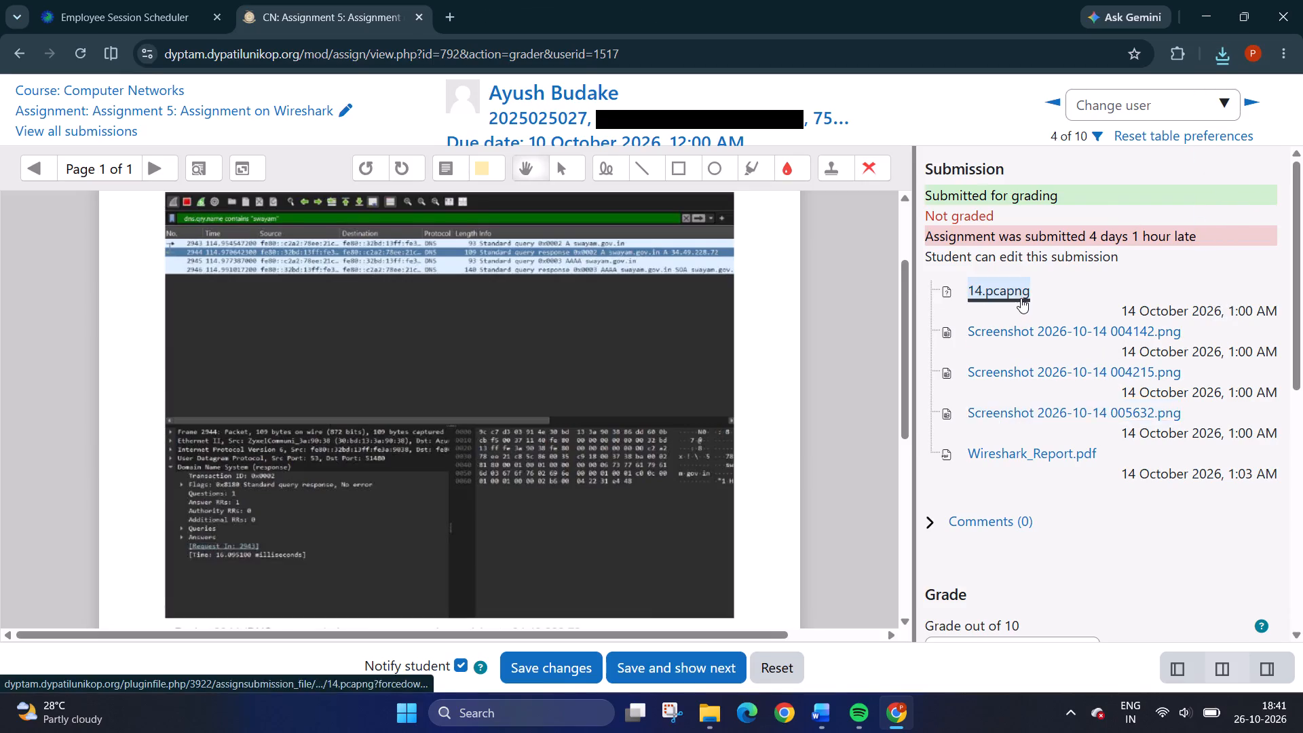
Open the Downloads folder and view the submitted screenshots 005632 and 004215, closing each one after viewing.
click(1223, 55)
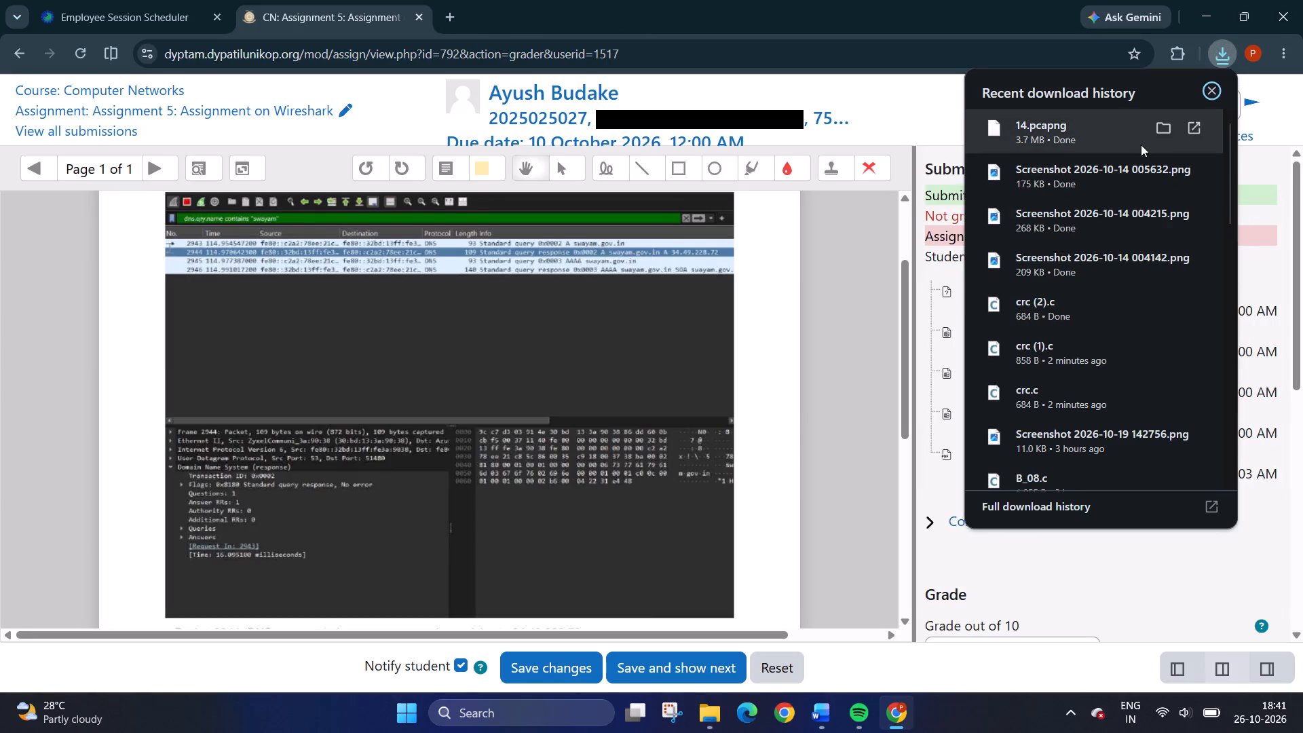
click(1167, 132)
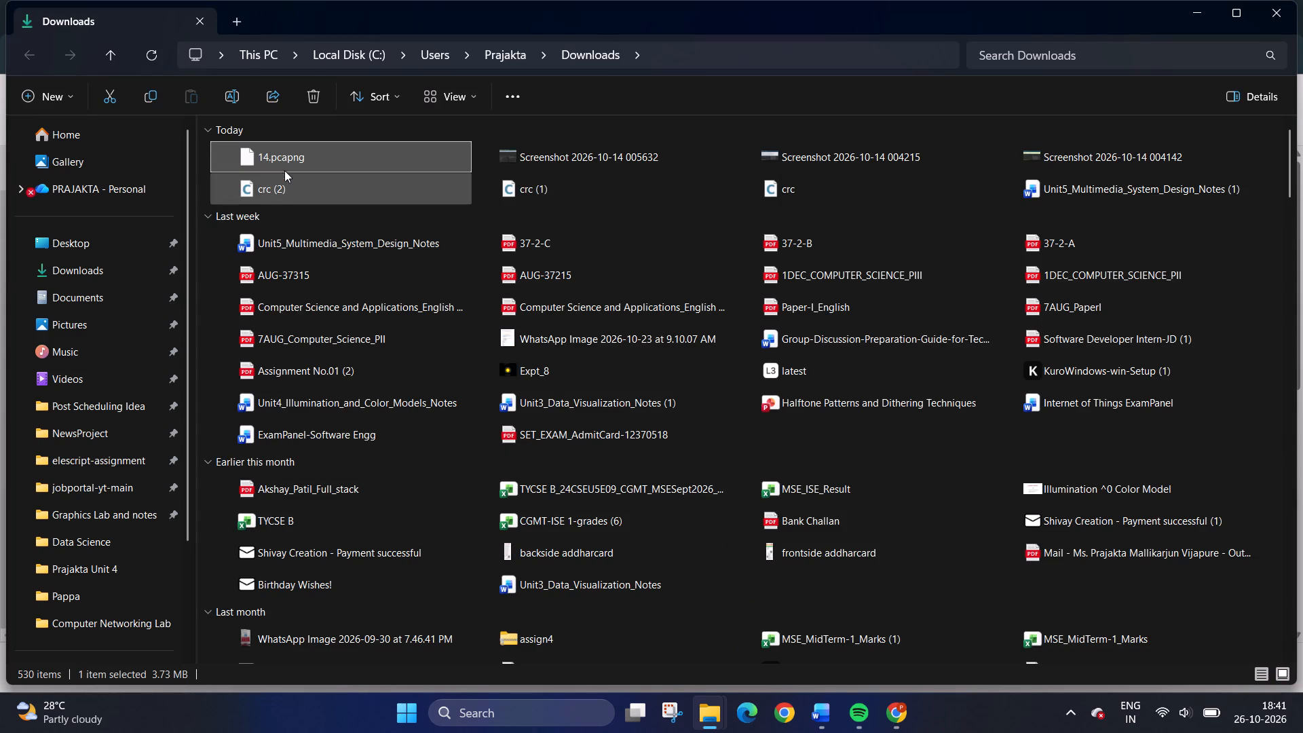
double_click(504, 168)
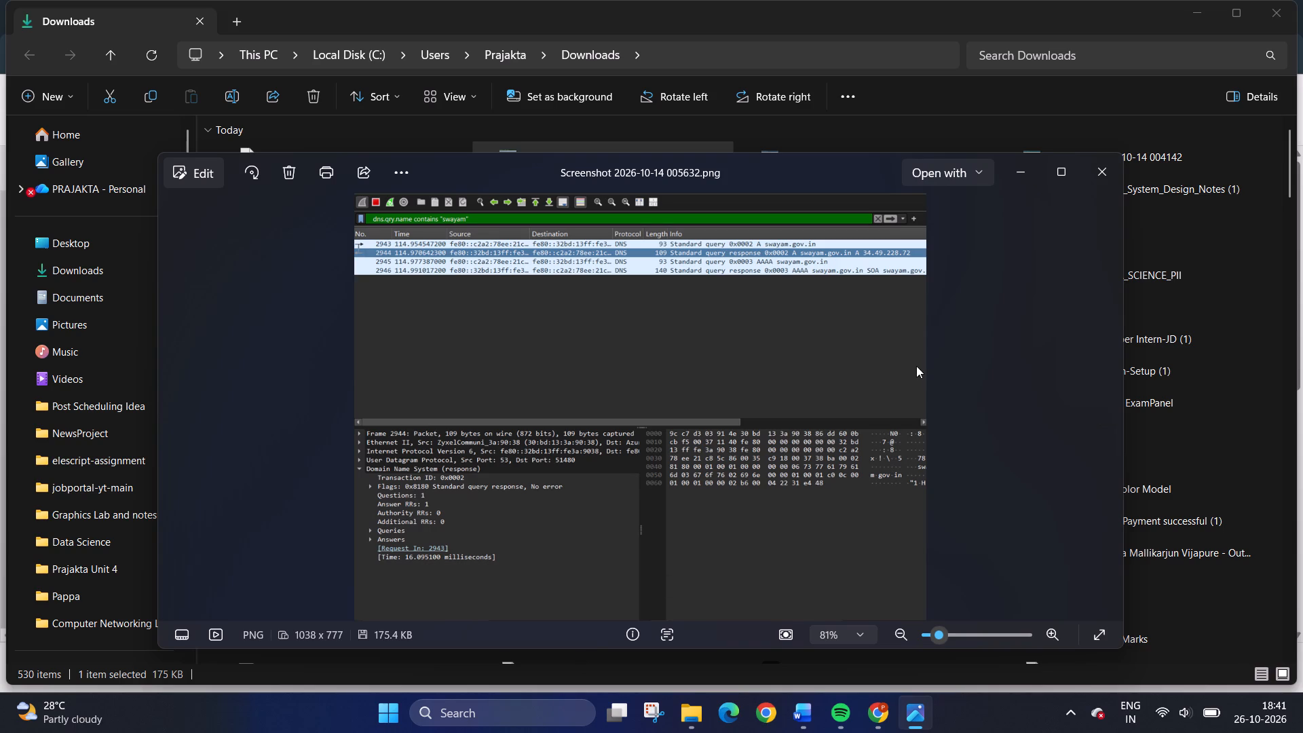
click(1091, 168)
double_click(887, 159)
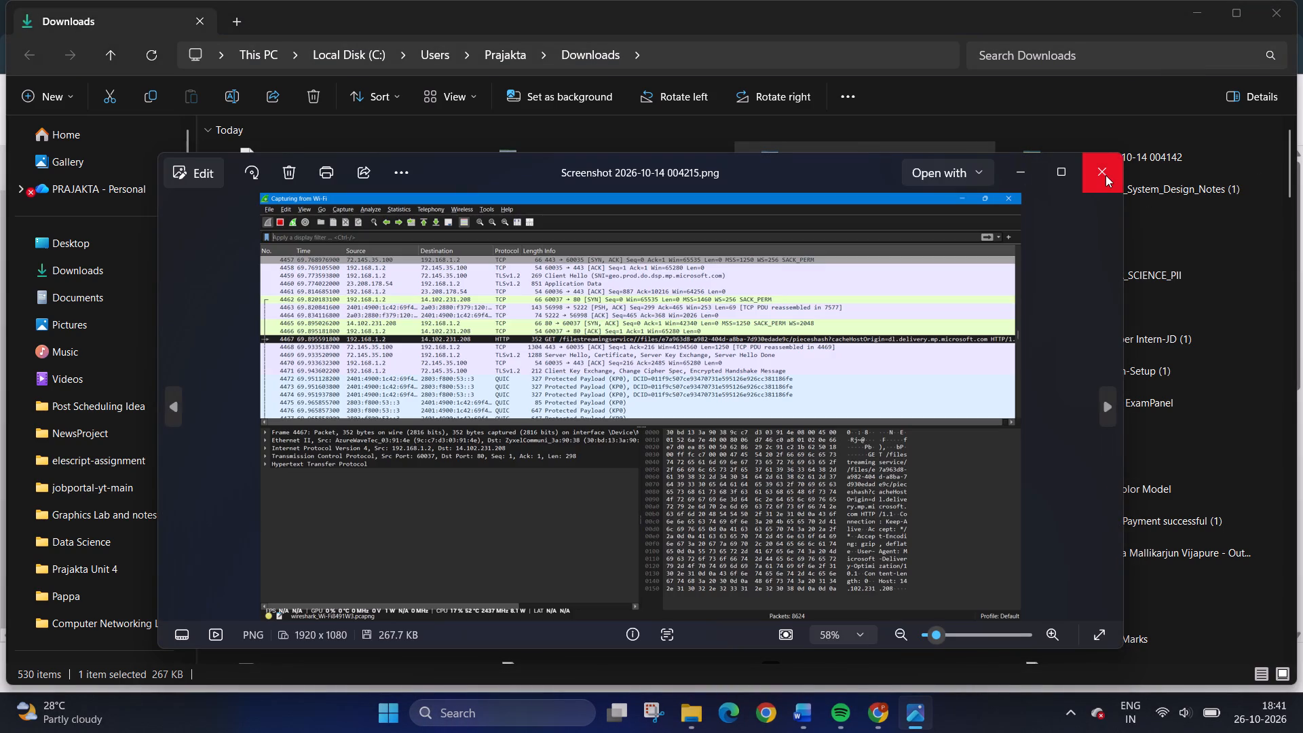
click(1106, 177)
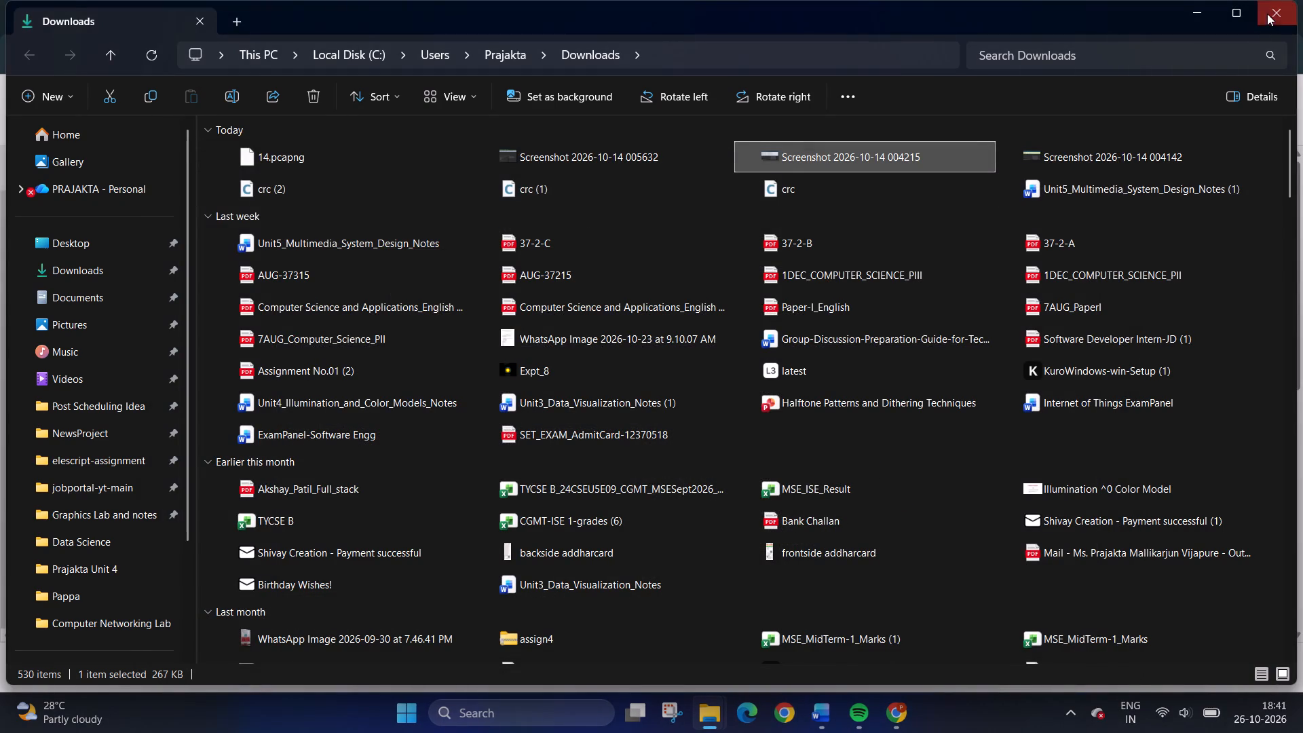
Delete 14.pcapng, the three submitted screenshots and the three crc files from Downloads, and close the folder.
click(900, 182)
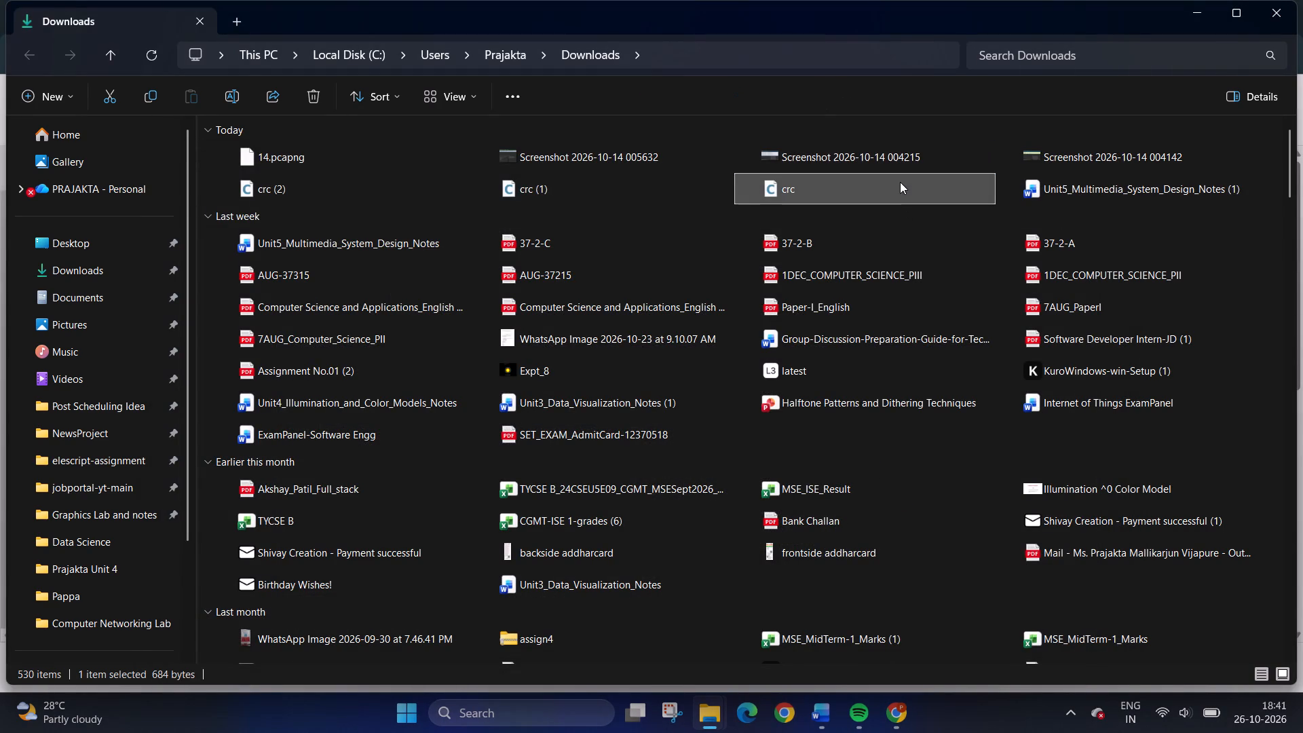
shift+click(272, 157)
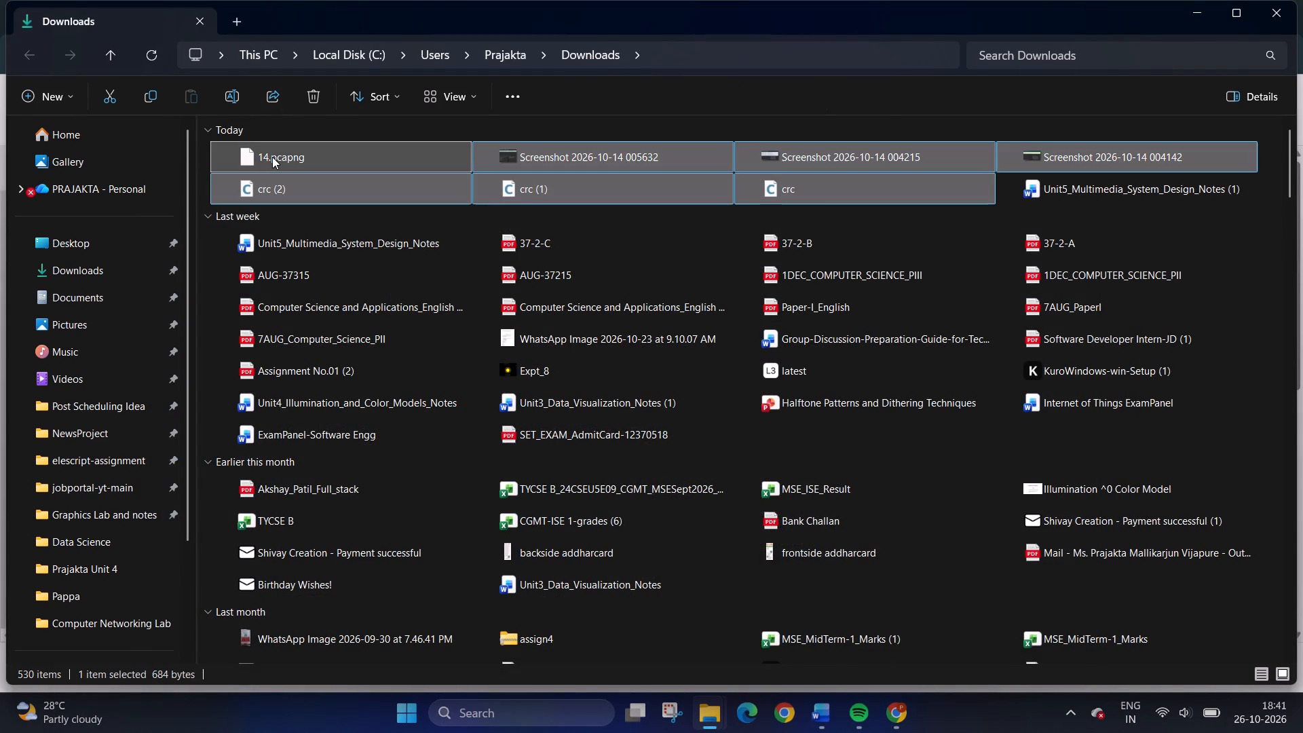
key(Delete)
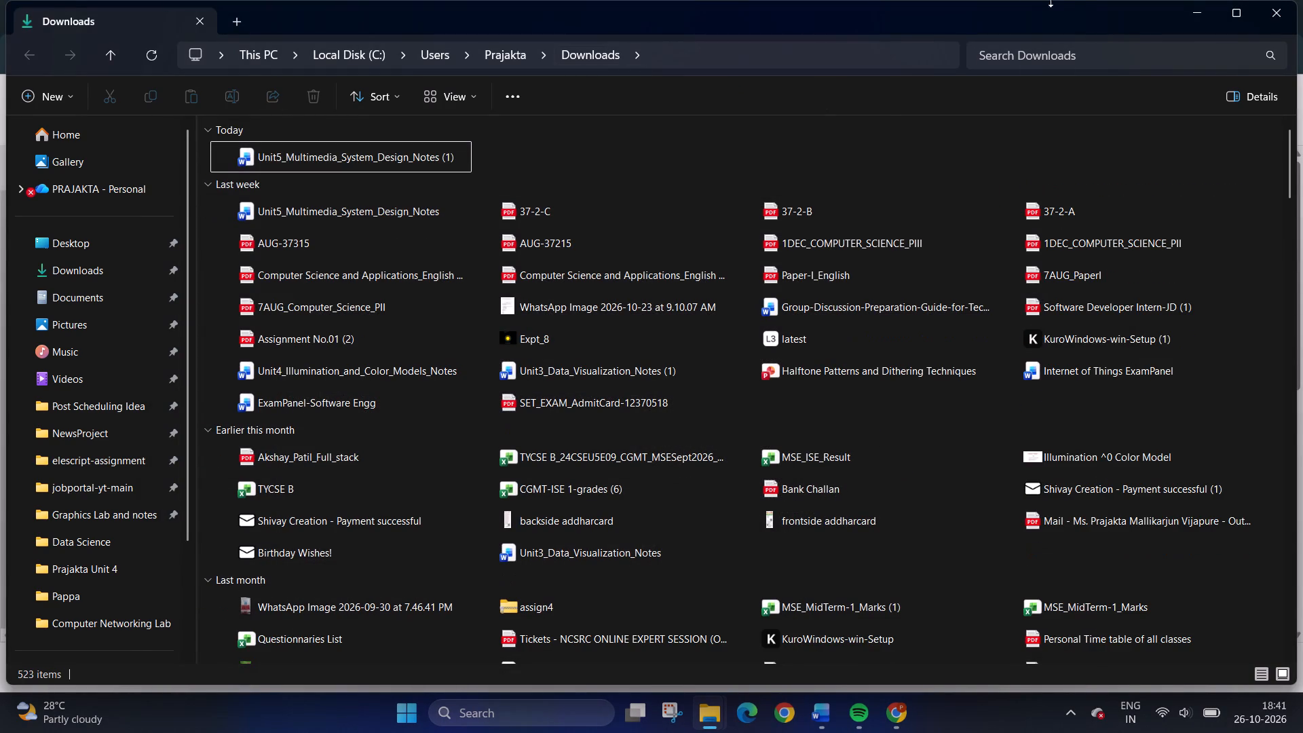
click(1280, 23)
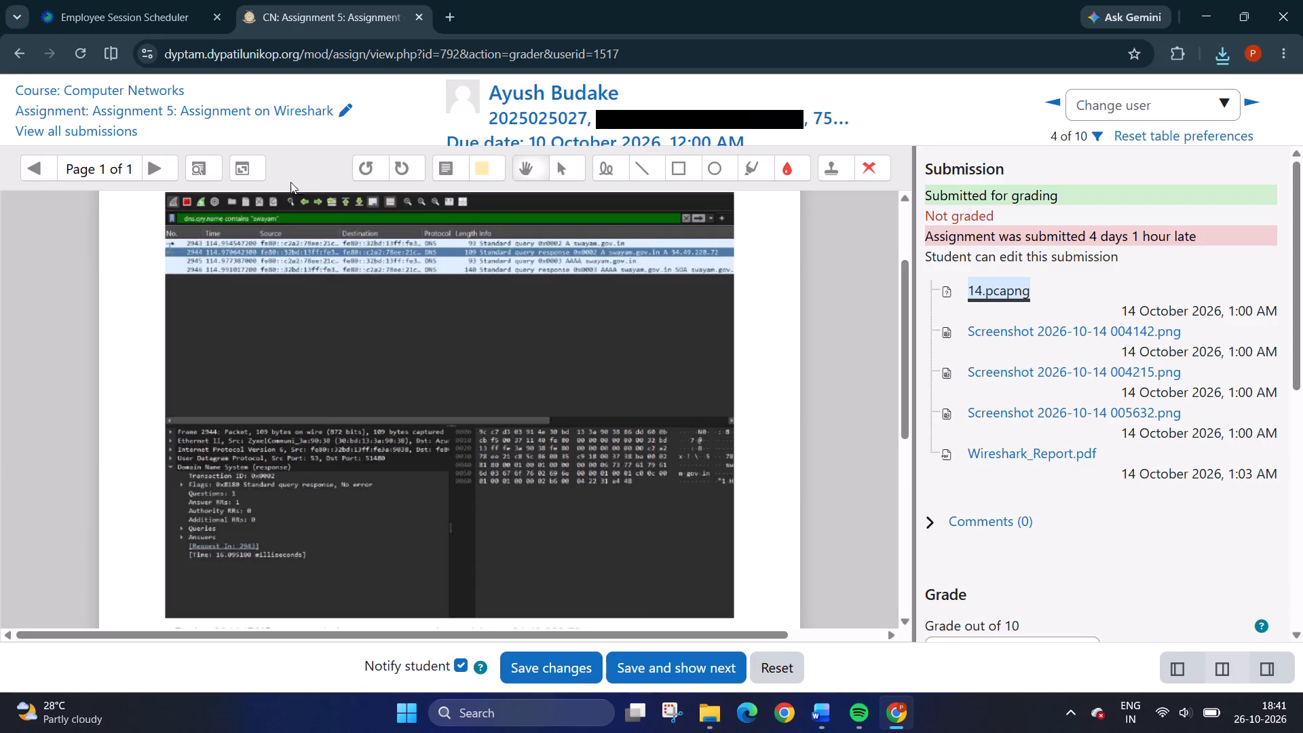
Return to the Computer Networks course page and open its Computer Networks Lab section.
click(86, 96)
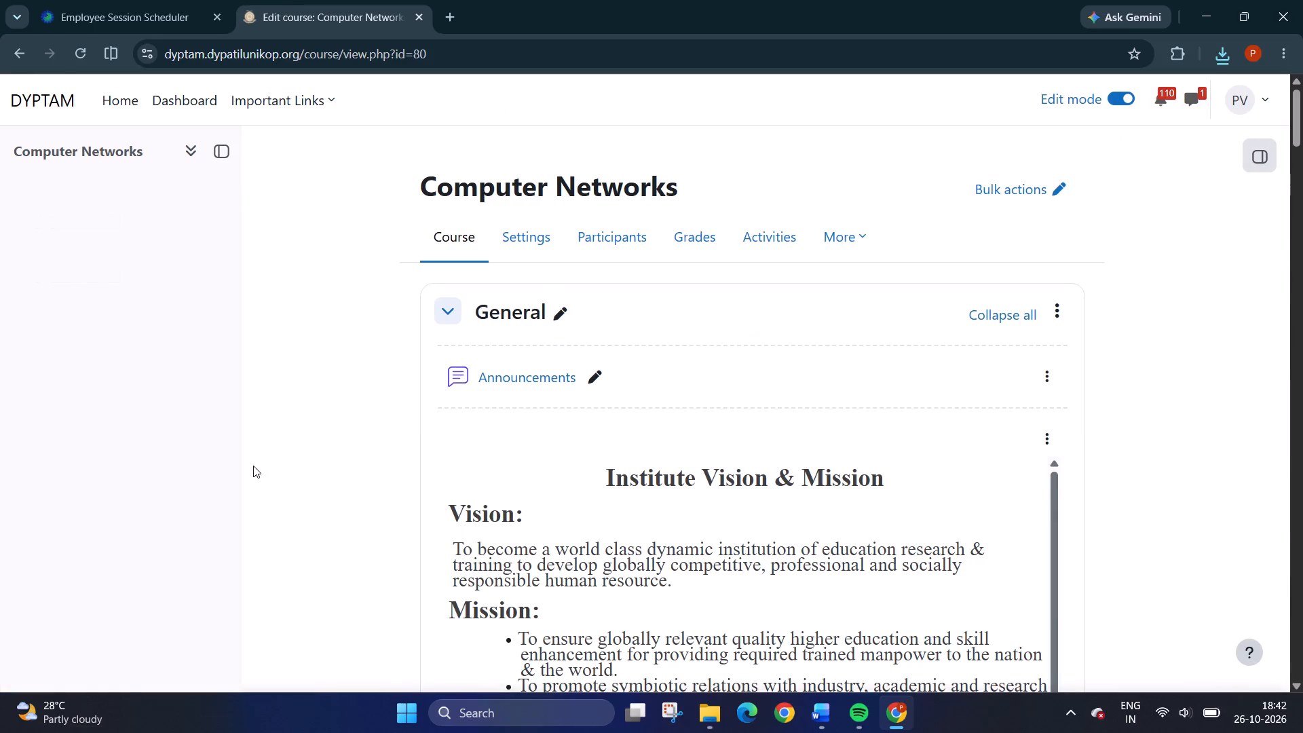
scroll(290, 396, down, 5)
scroll(189, 390, down, 12)
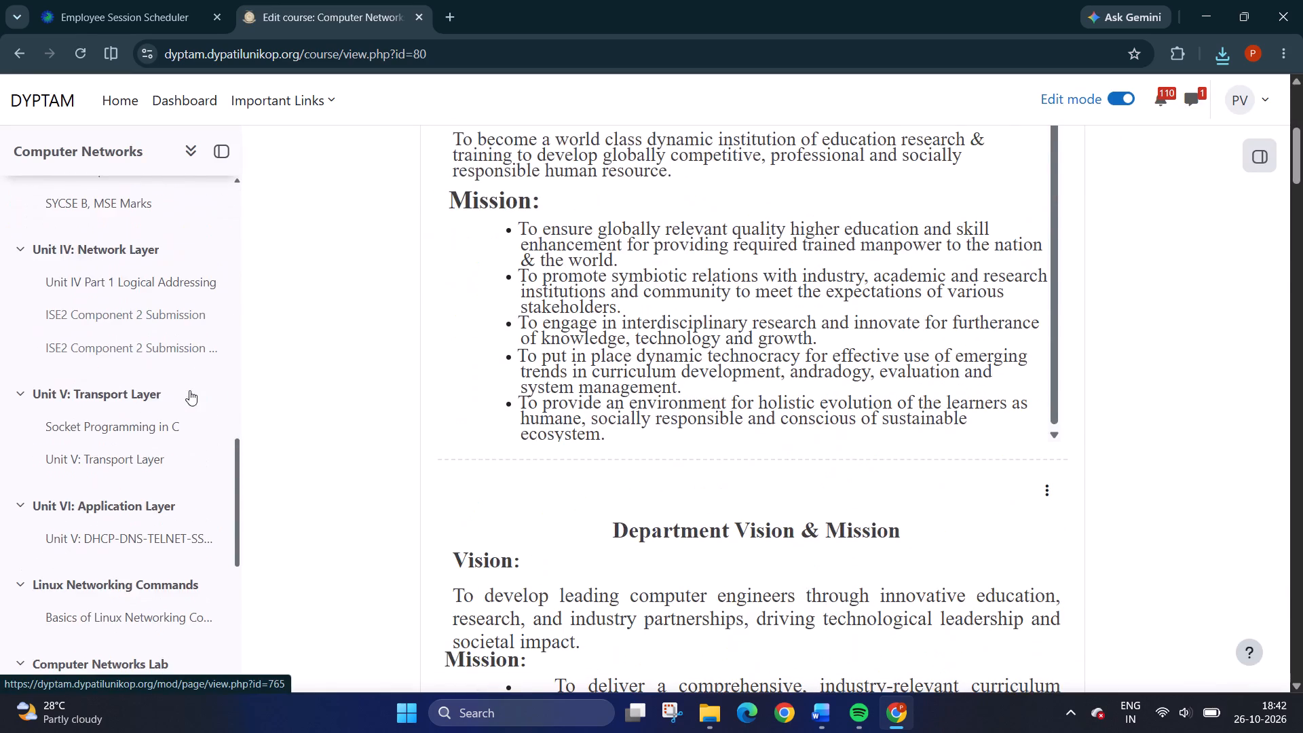
scroll(189, 390, down, 6)
click(100, 214)
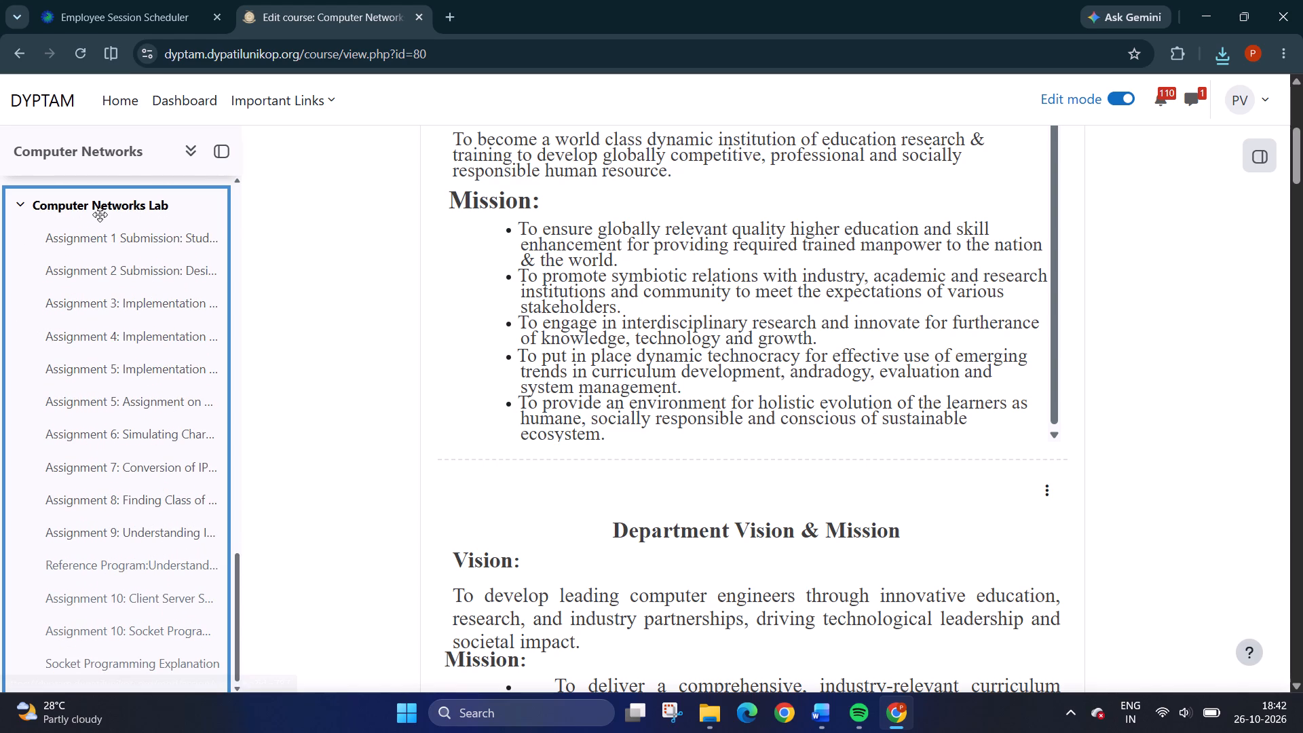
click(100, 214)
click(100, 209)
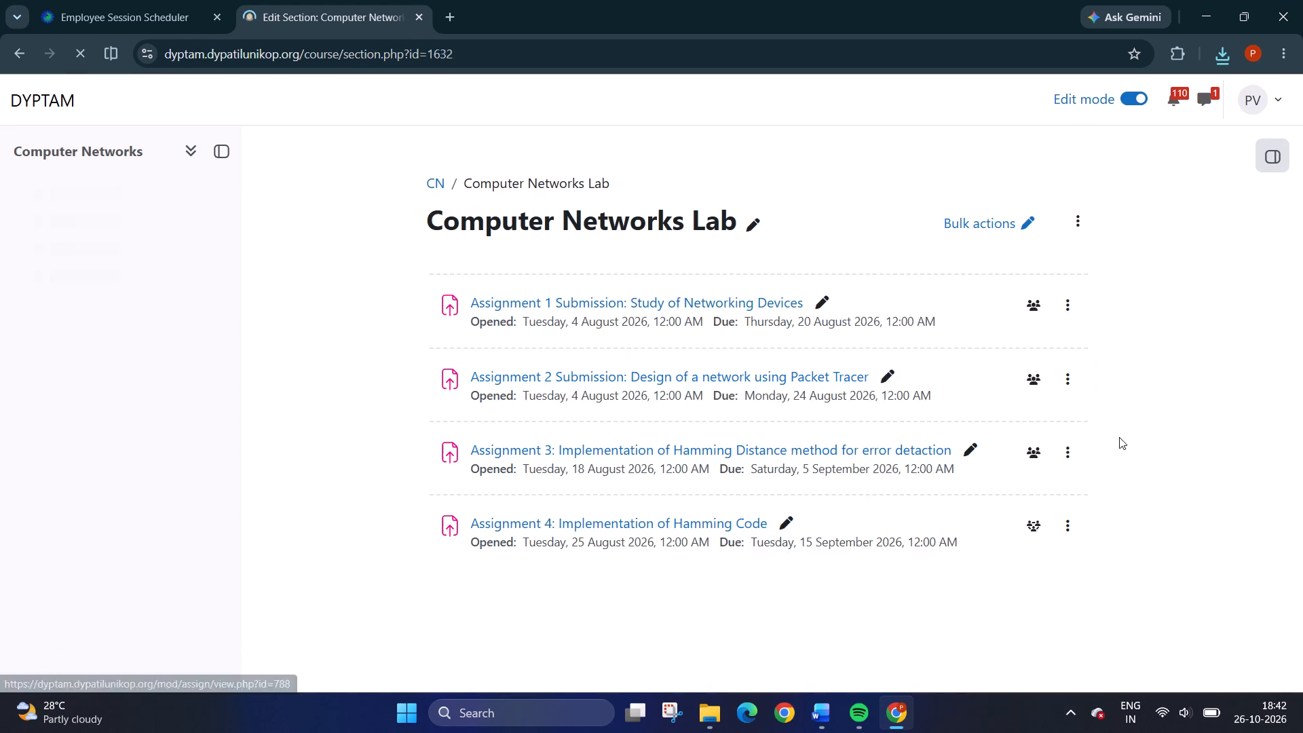
Look through the Computer Networks Lab section's assignments, their opening and due dates, and the reference materials.
scroll(603, 574, down, 2)
scroll(603, 574, up, 1)
scroll(603, 574, down, 2)
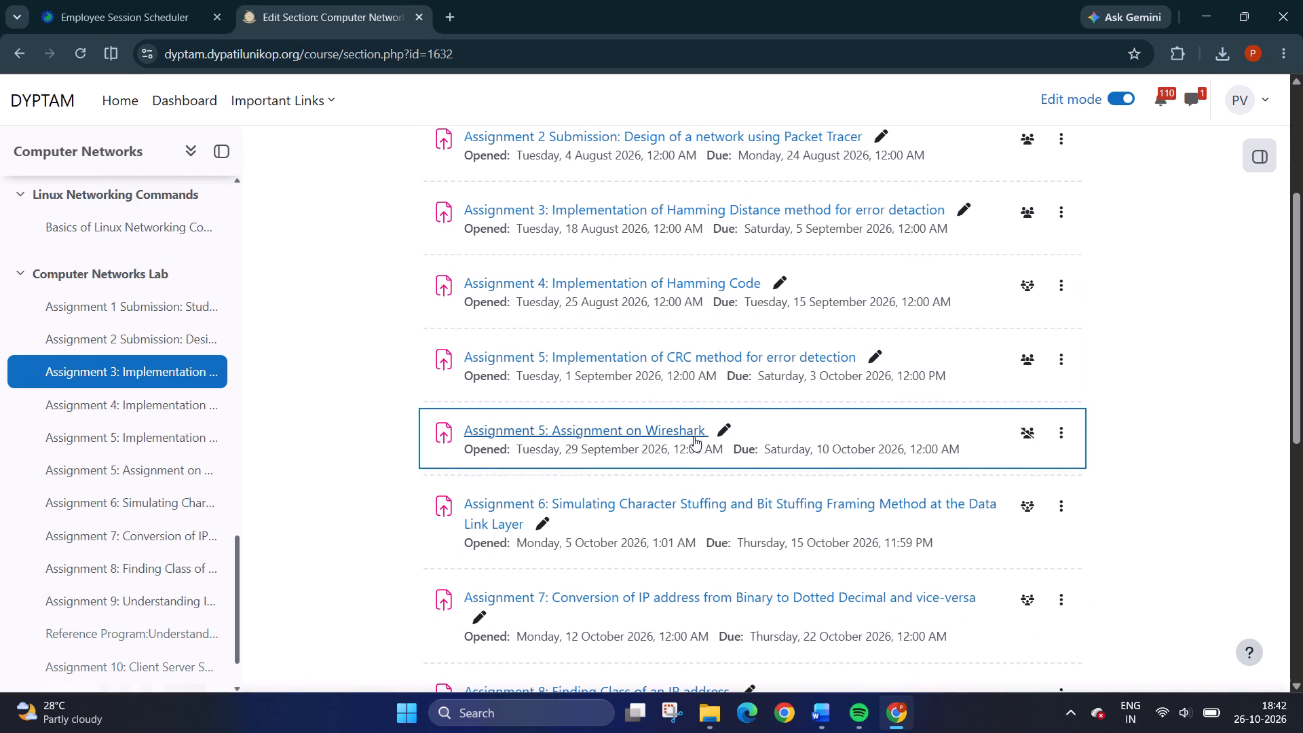
scroll(723, 485, down, 1)
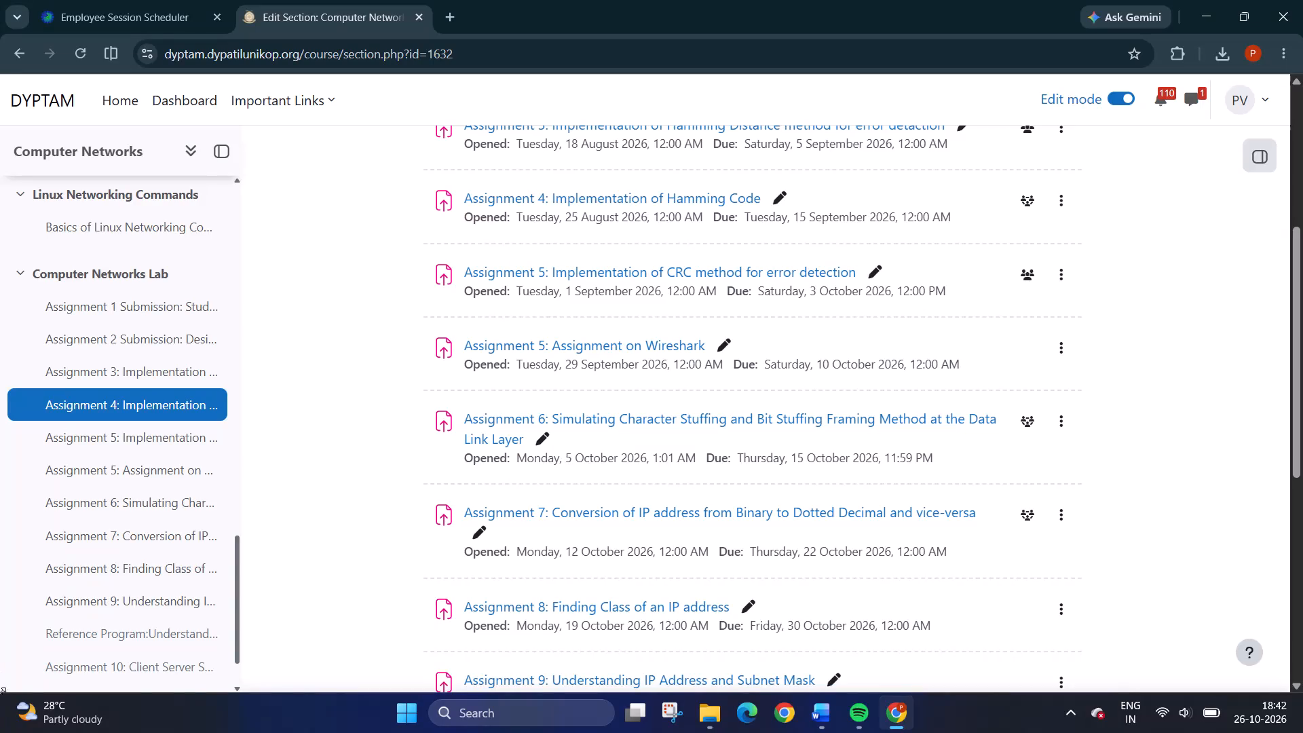
scroll(0, 703, down, 2)
scroll(554, 626, down, 1)
scroll(641, 529, down, 2)
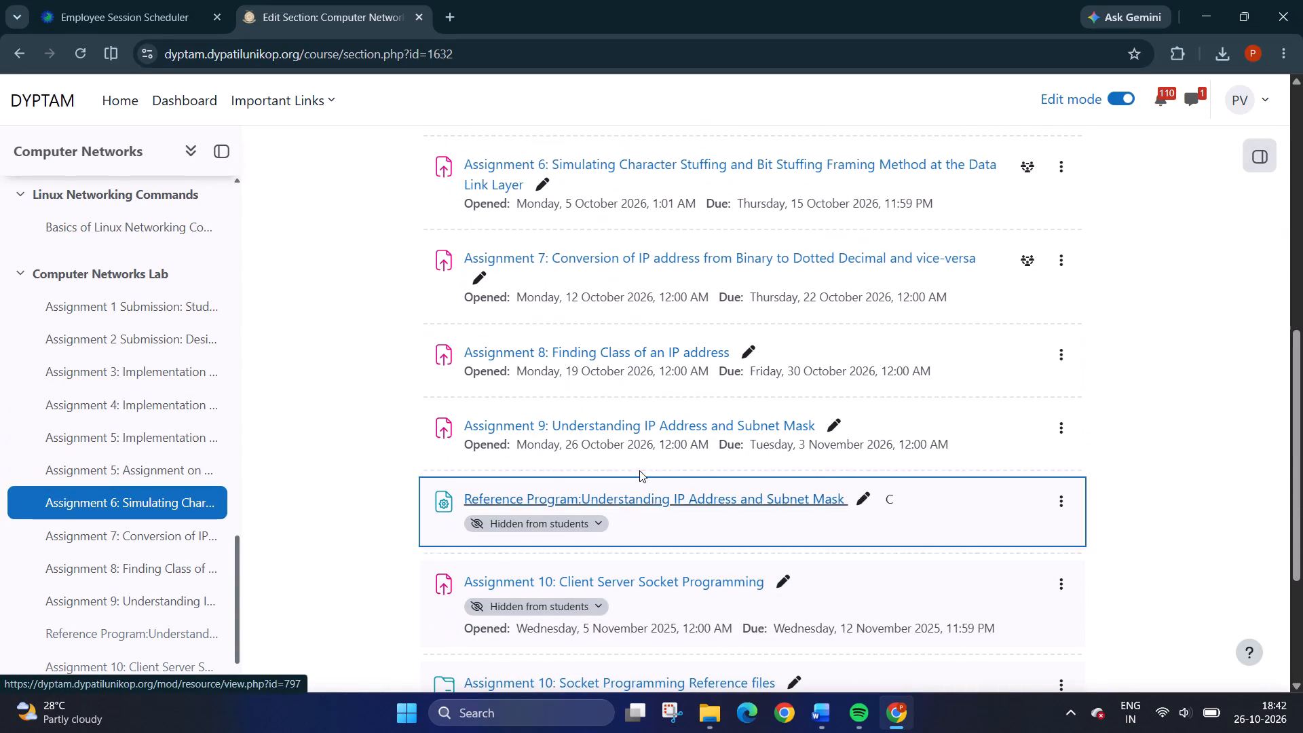
scroll(631, 429, down, 1)
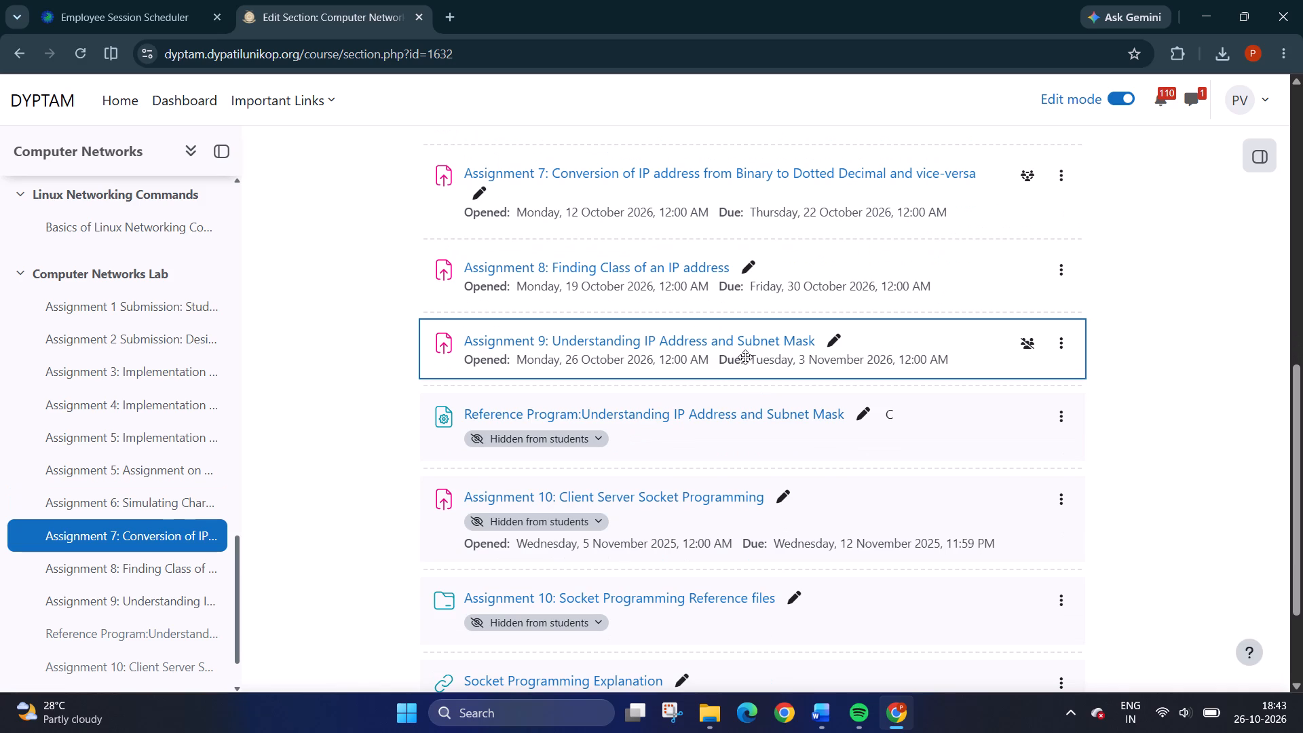
scroll(745, 357, down, 2)
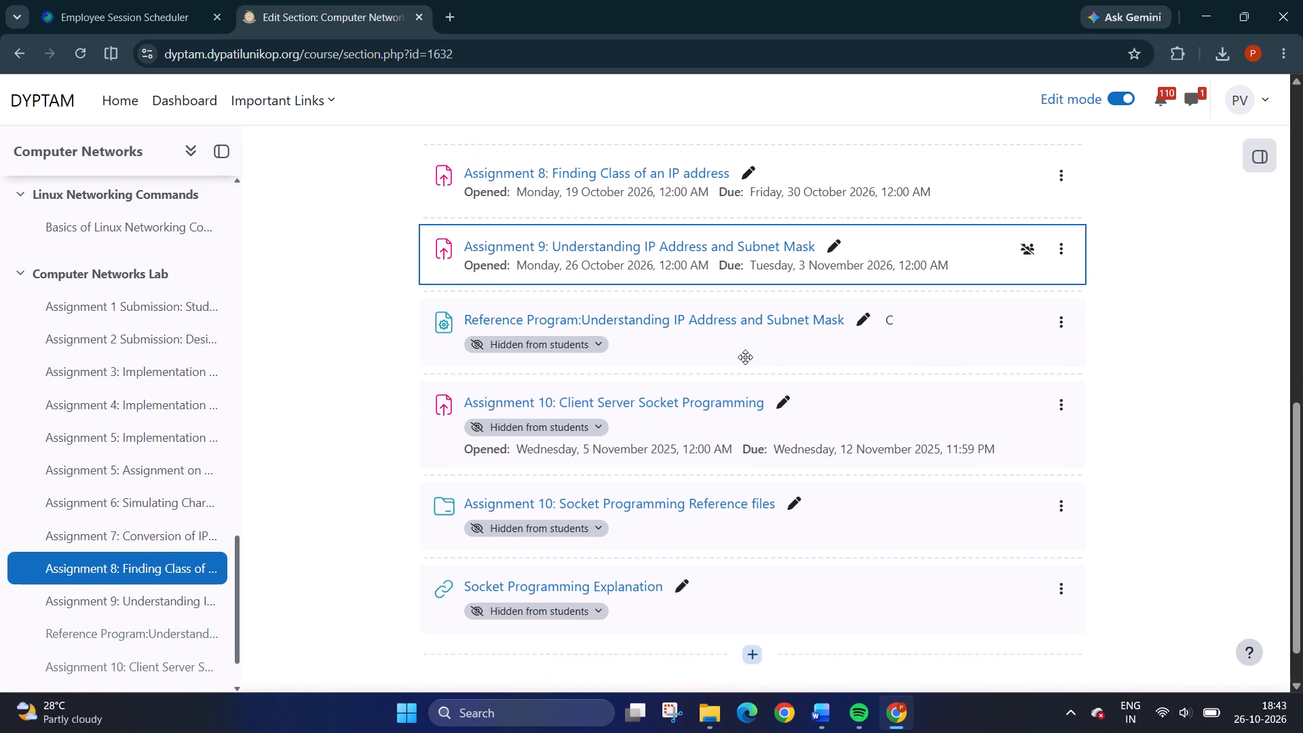
Review the Computer Networks Lab section's assignments from Assignment 1 through Assignment 9, with their opening and due dates.
scroll(745, 357, up, 5)
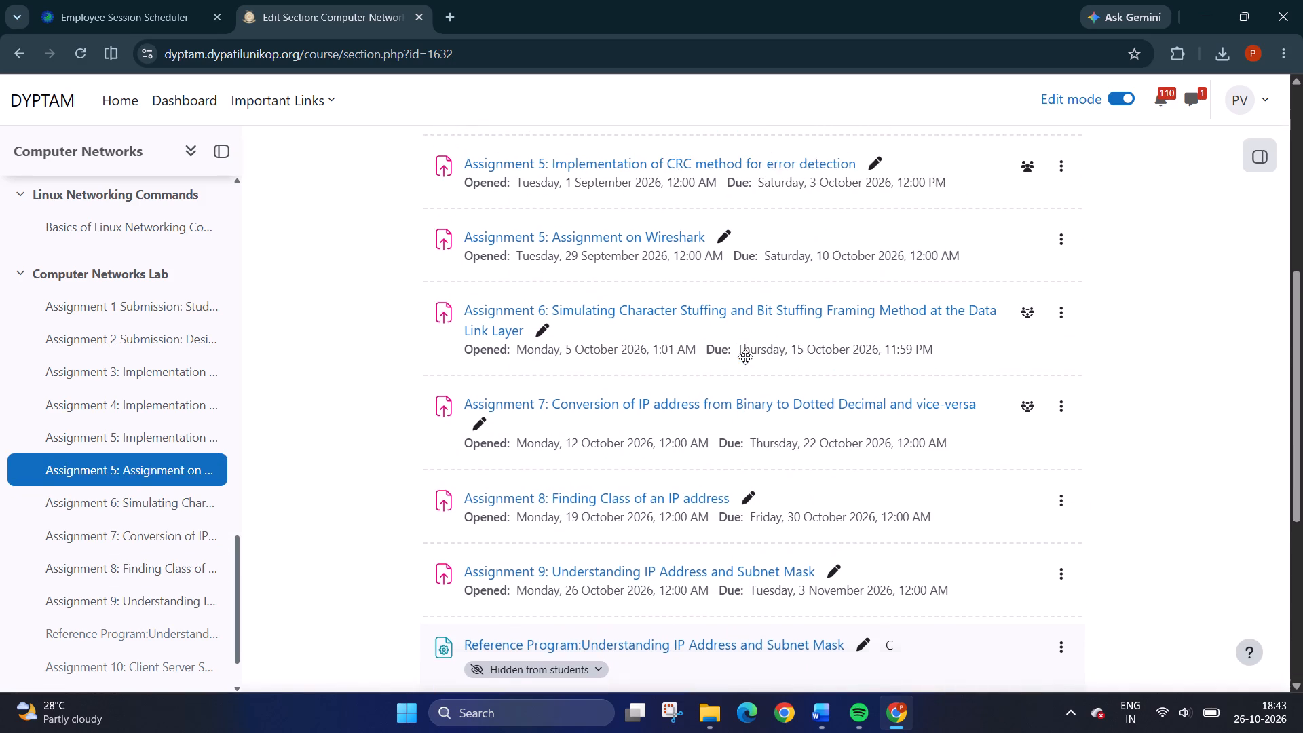
scroll(784, 361, up, 4)
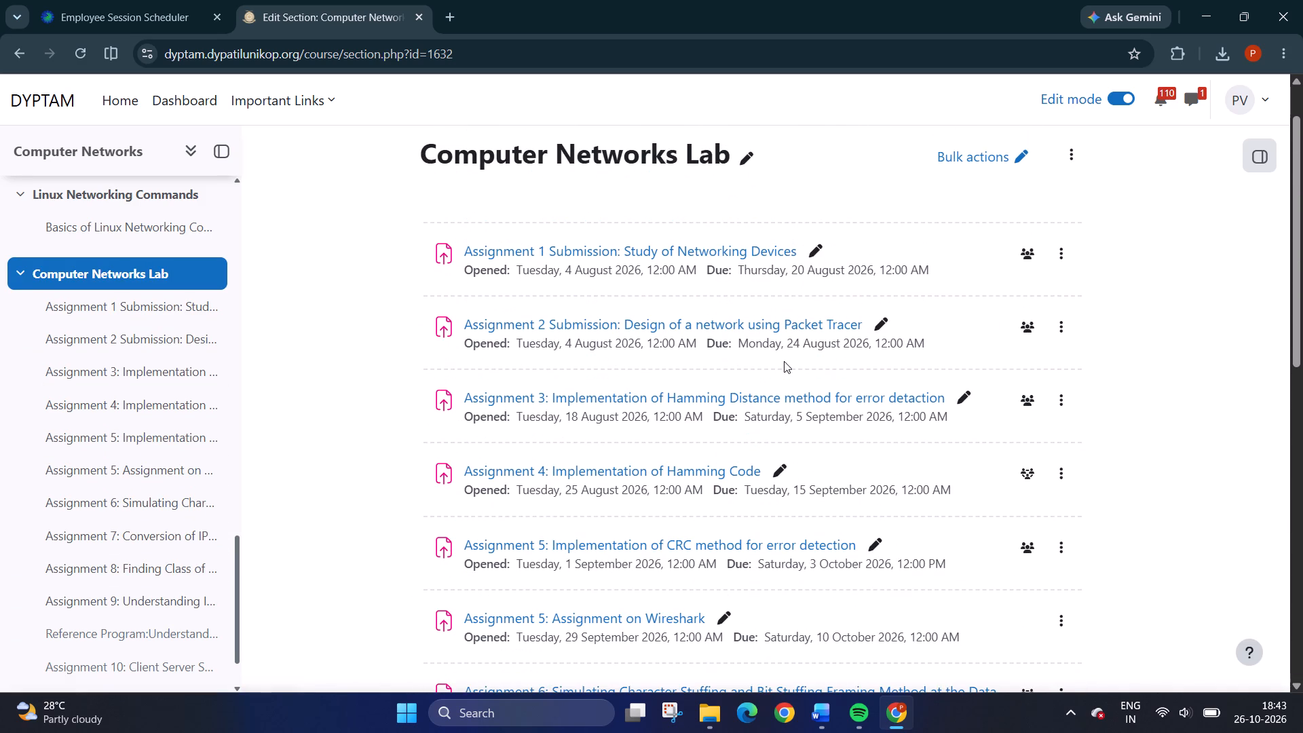
scroll(766, 359, down, 1)
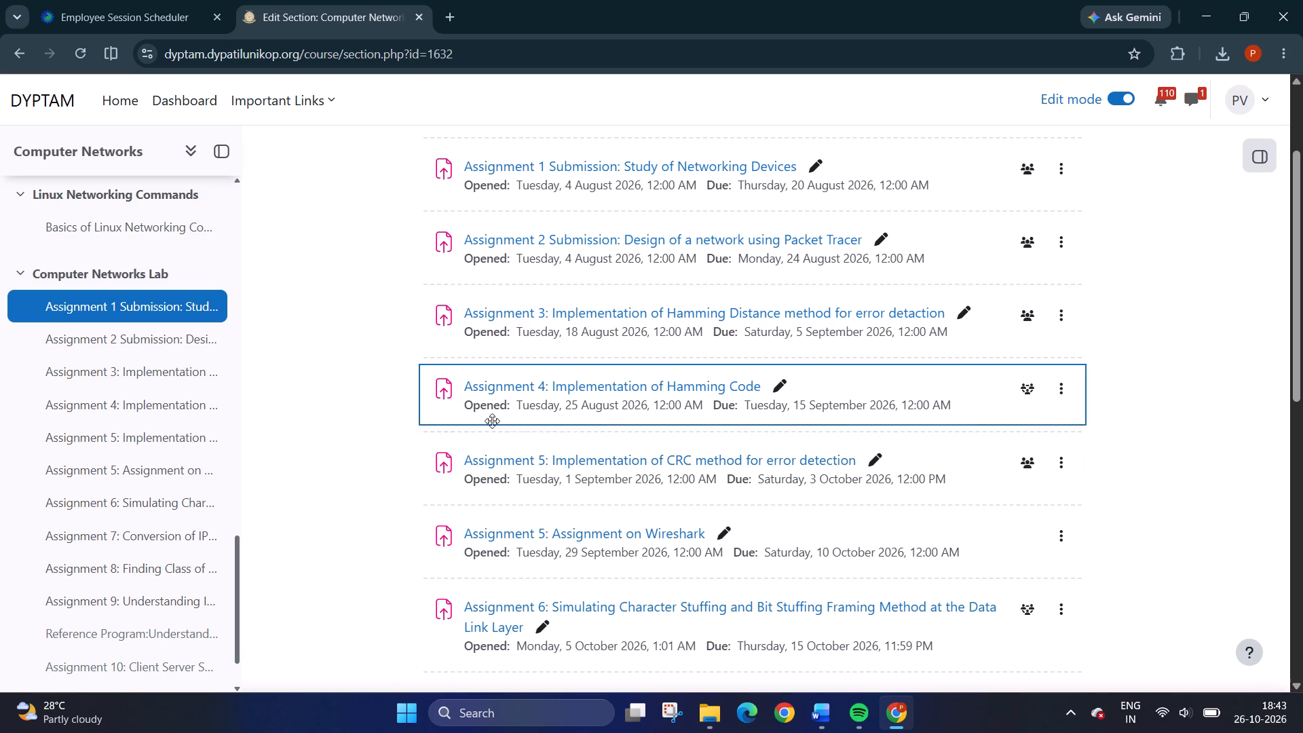
scroll(1154, 468, down, 1)
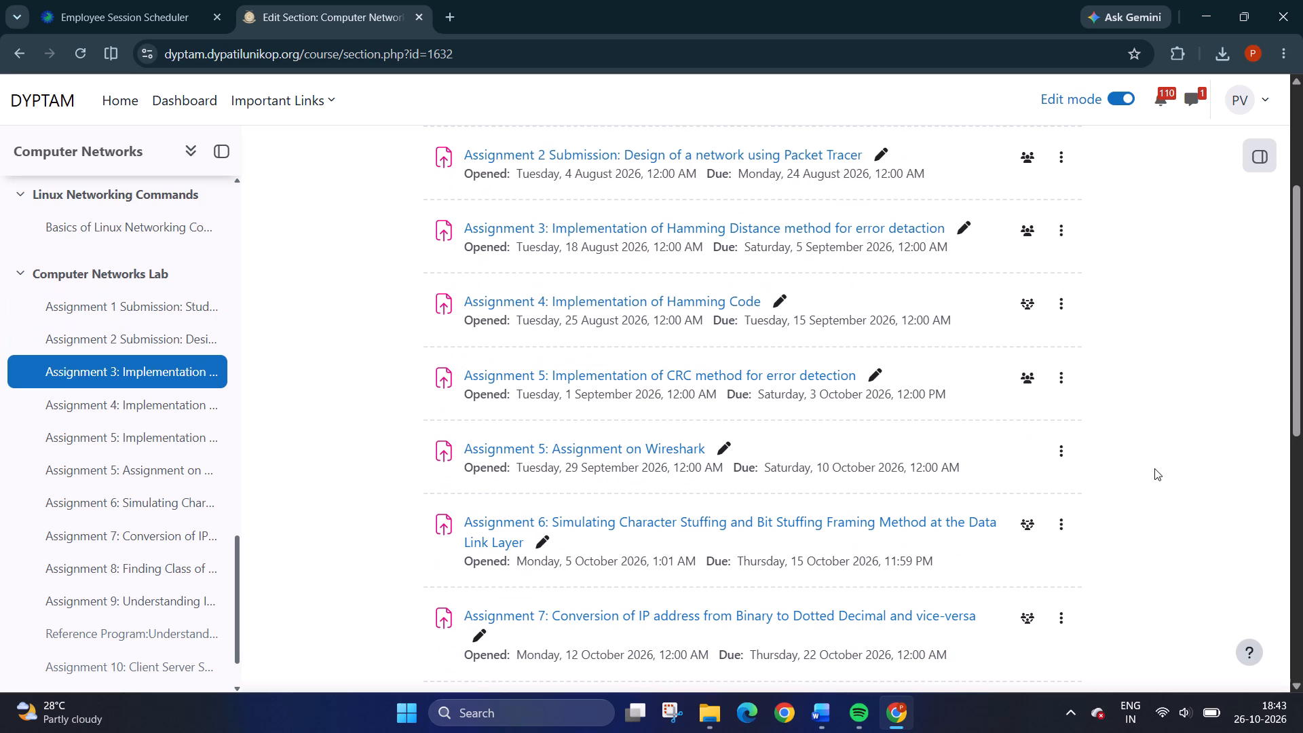
scroll(1154, 468, down, 1)
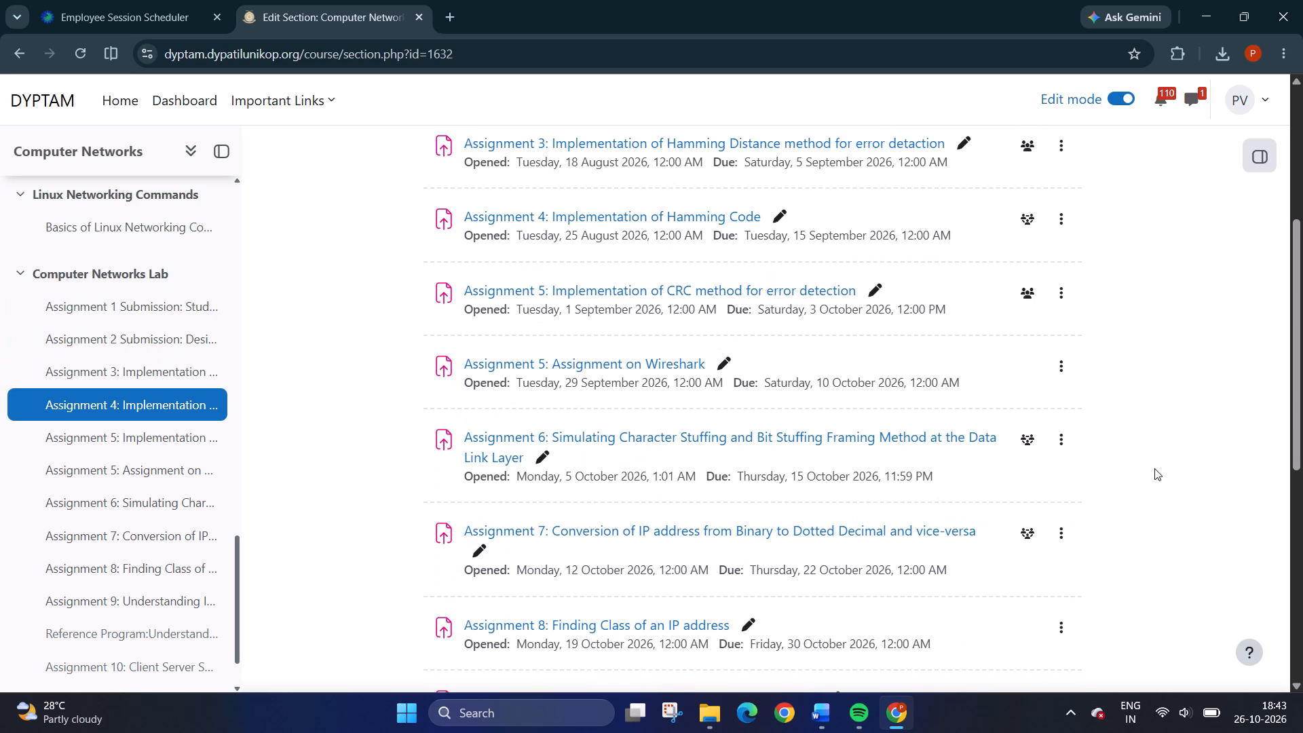
scroll(1154, 468, up, 1)
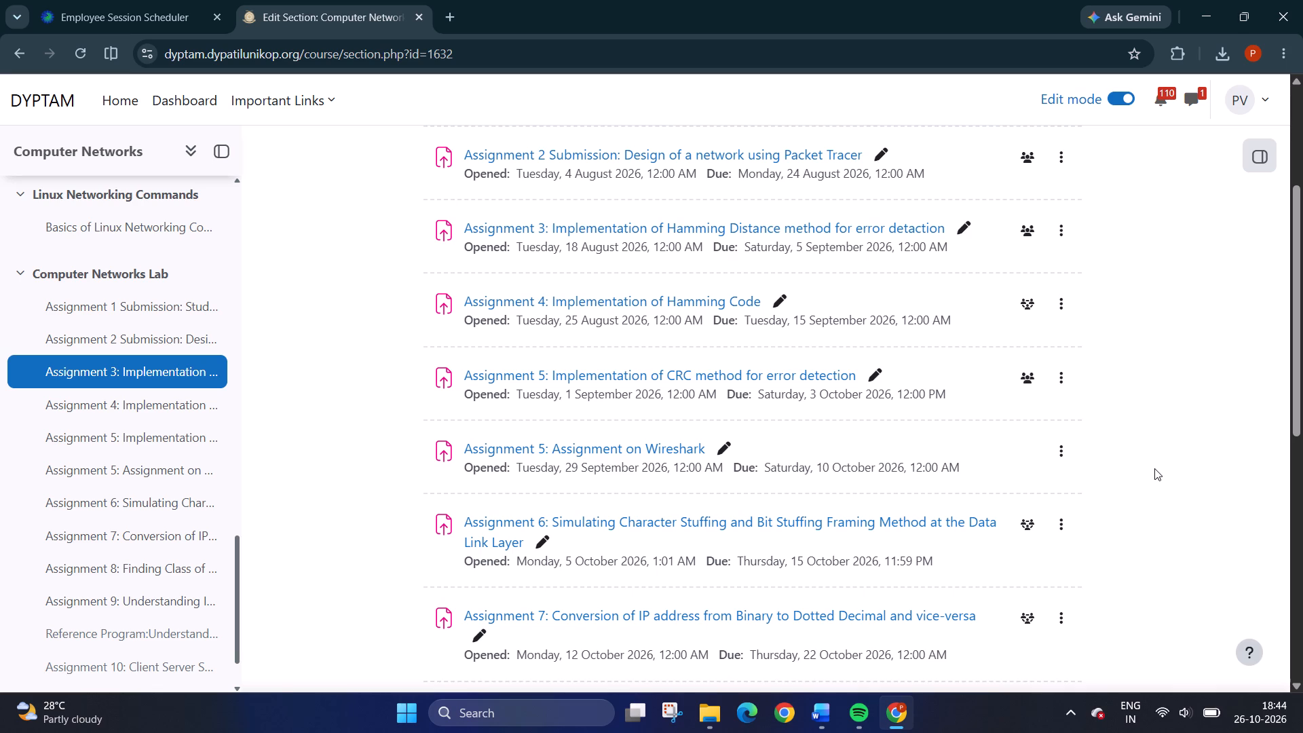
scroll(611, 524, down, 3)
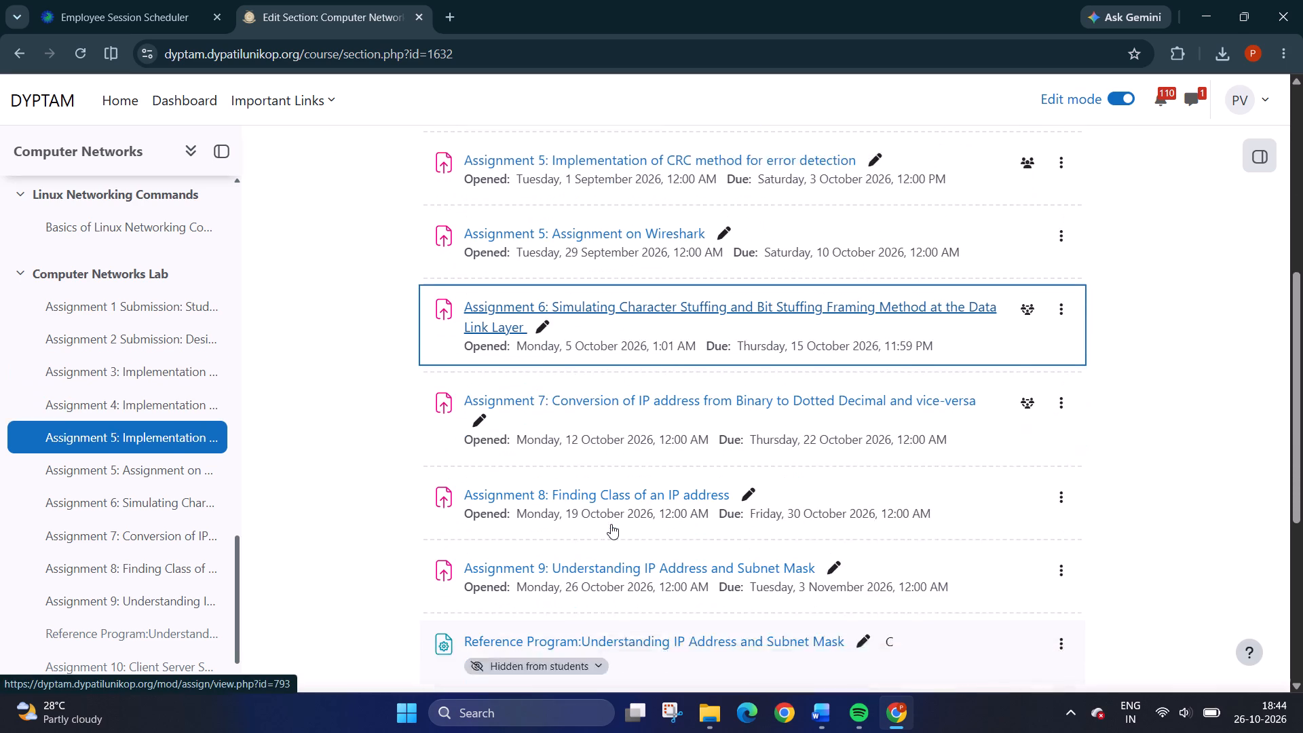
View the code of the hidden Reference Program: Understanding IP Address and Subnet Mask, and return to the lab section.
scroll(611, 524, down, 3)
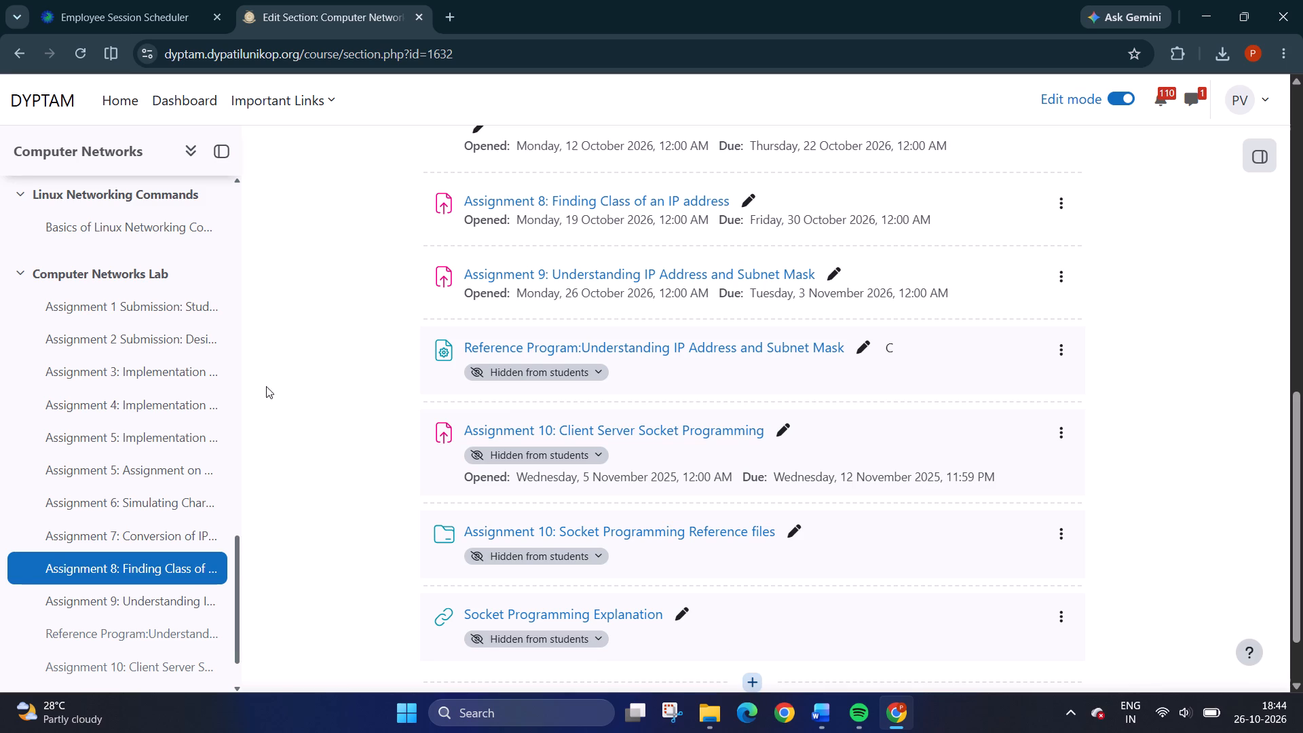
scroll(543, 303, down, 2)
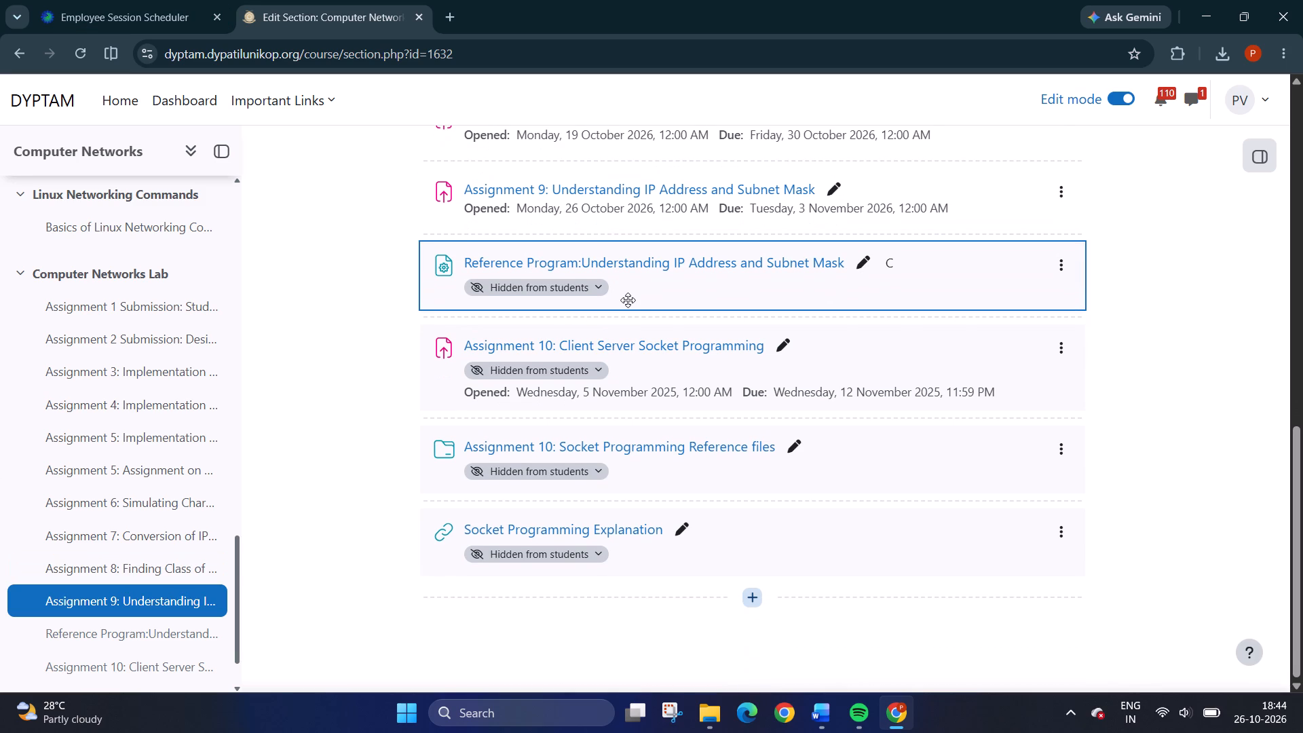
click(628, 264)
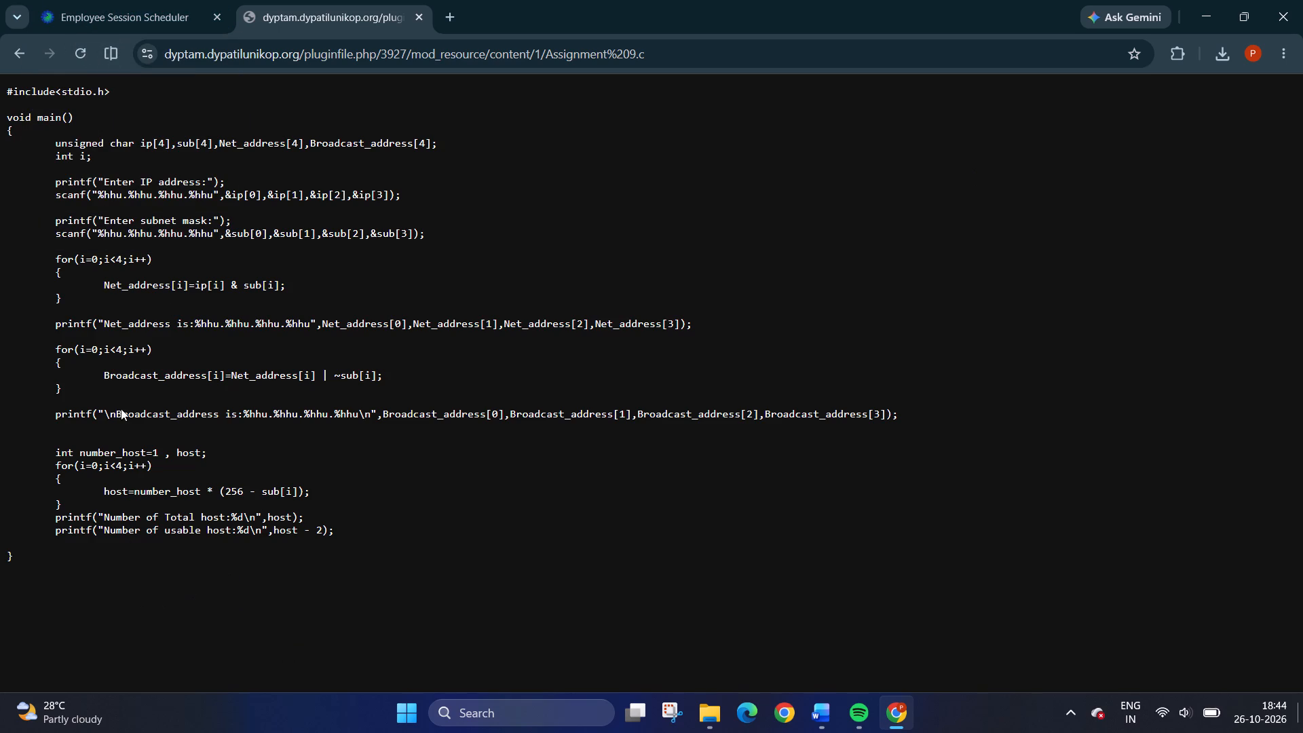
click(30, 45)
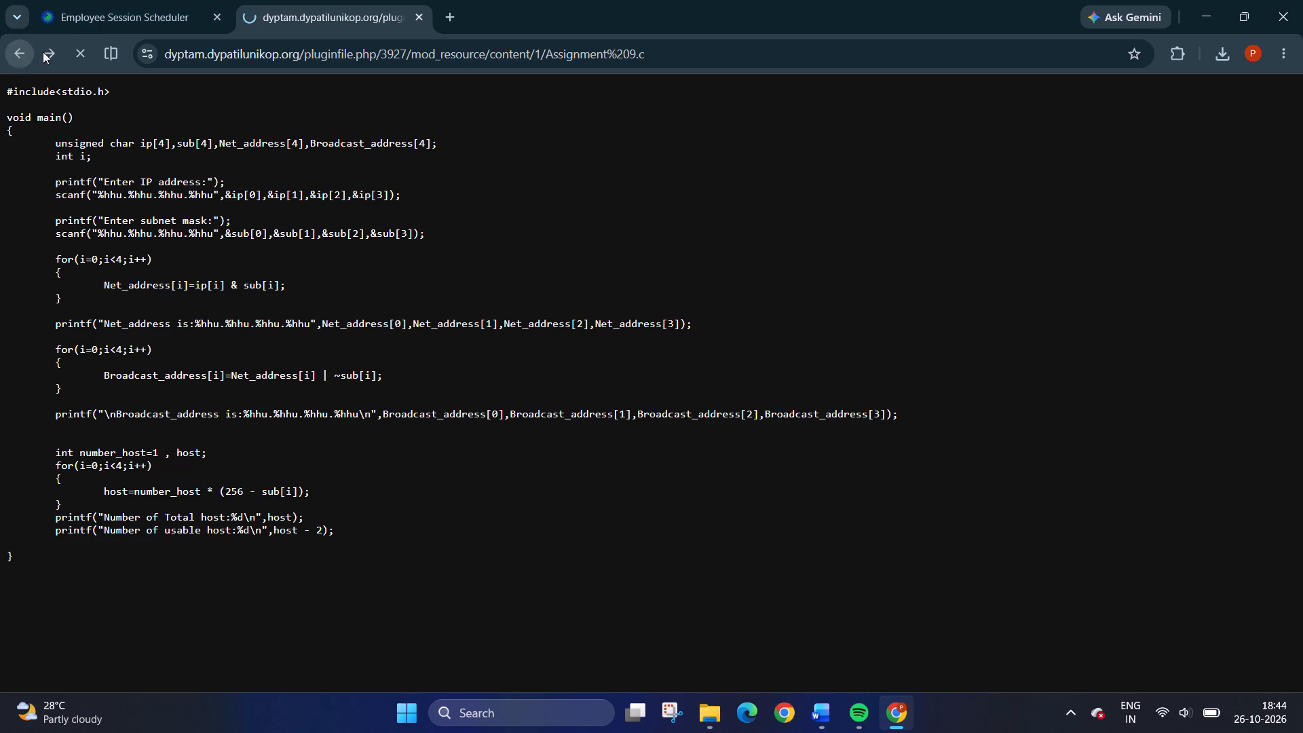
Make the Reference Program: Understanding IP Address and Subnet Mask visible to students.
scroll(568, 495, down, 4)
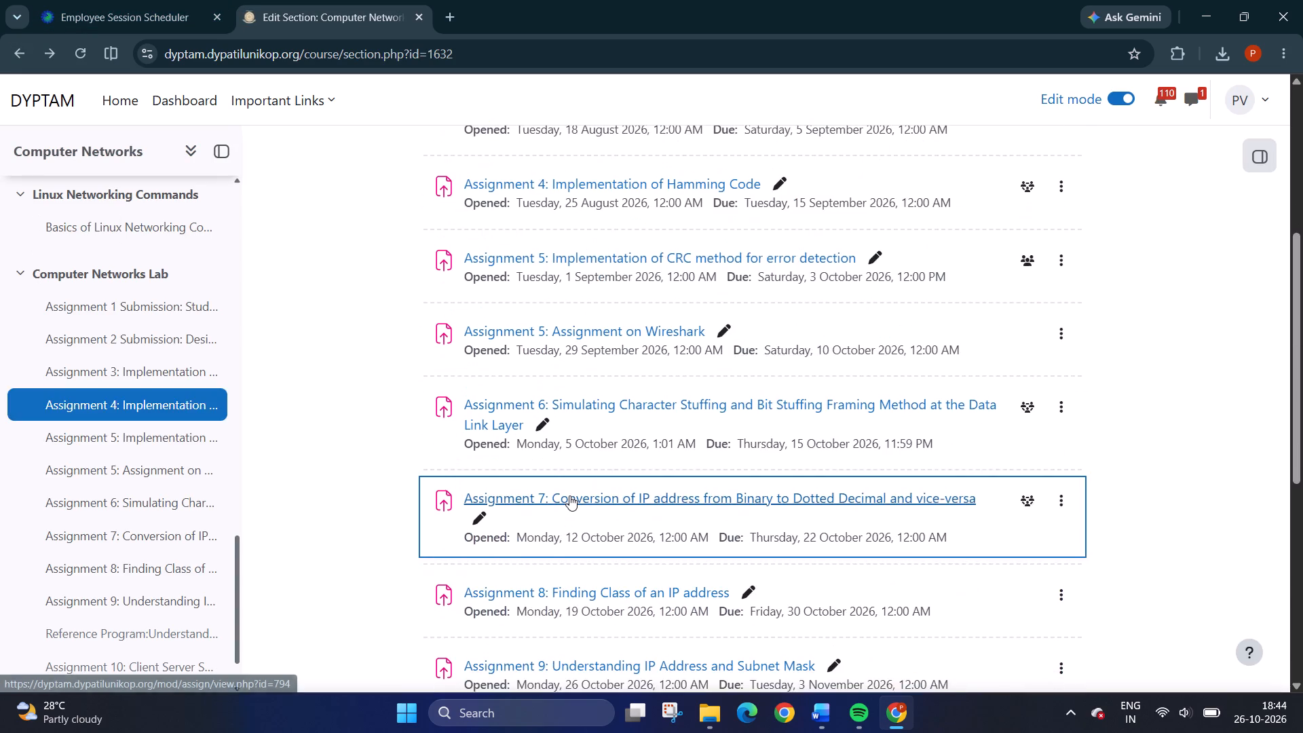
scroll(569, 495, down, 3)
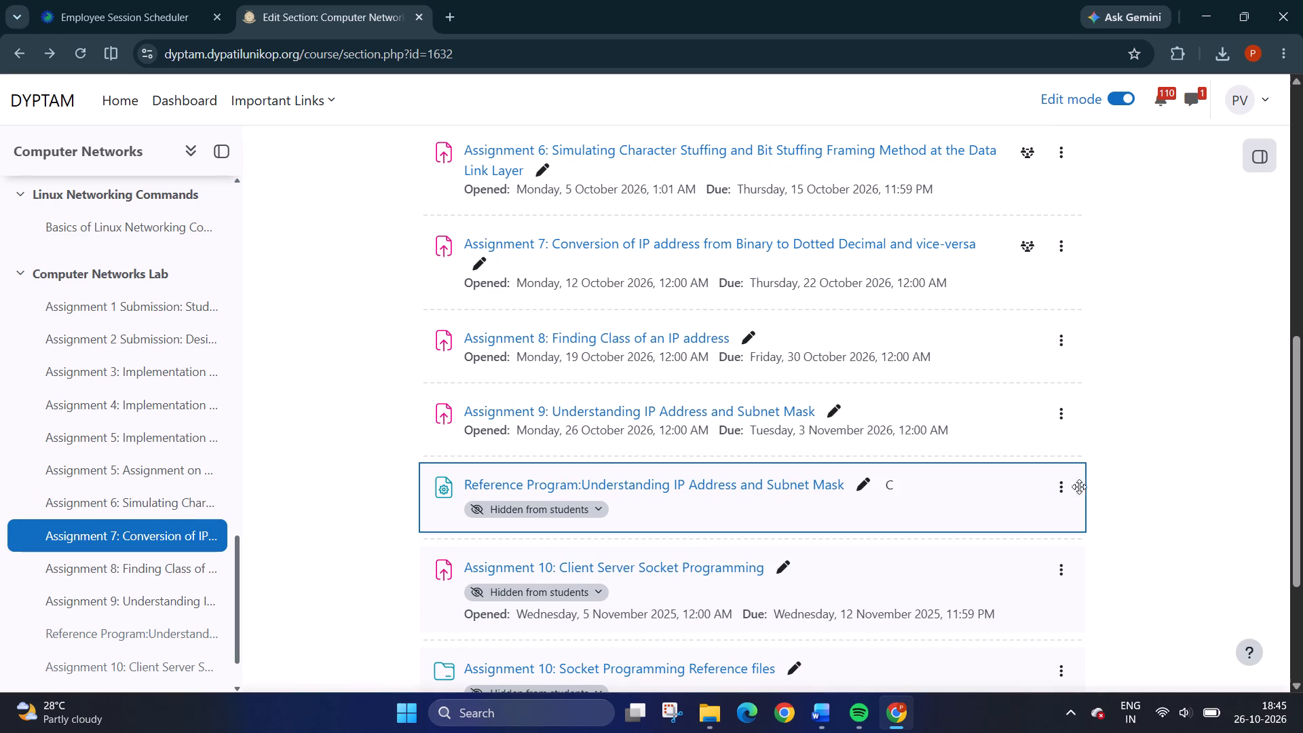
click(1061, 493)
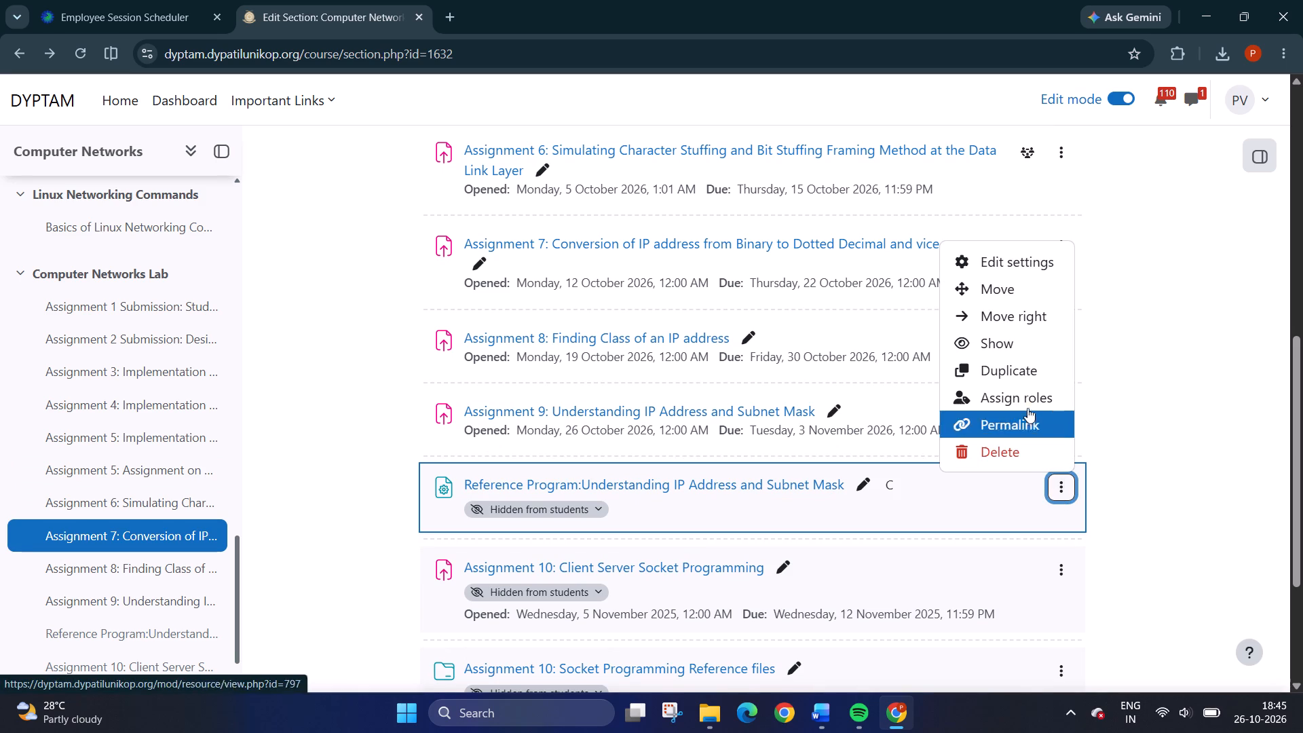
click(1025, 345)
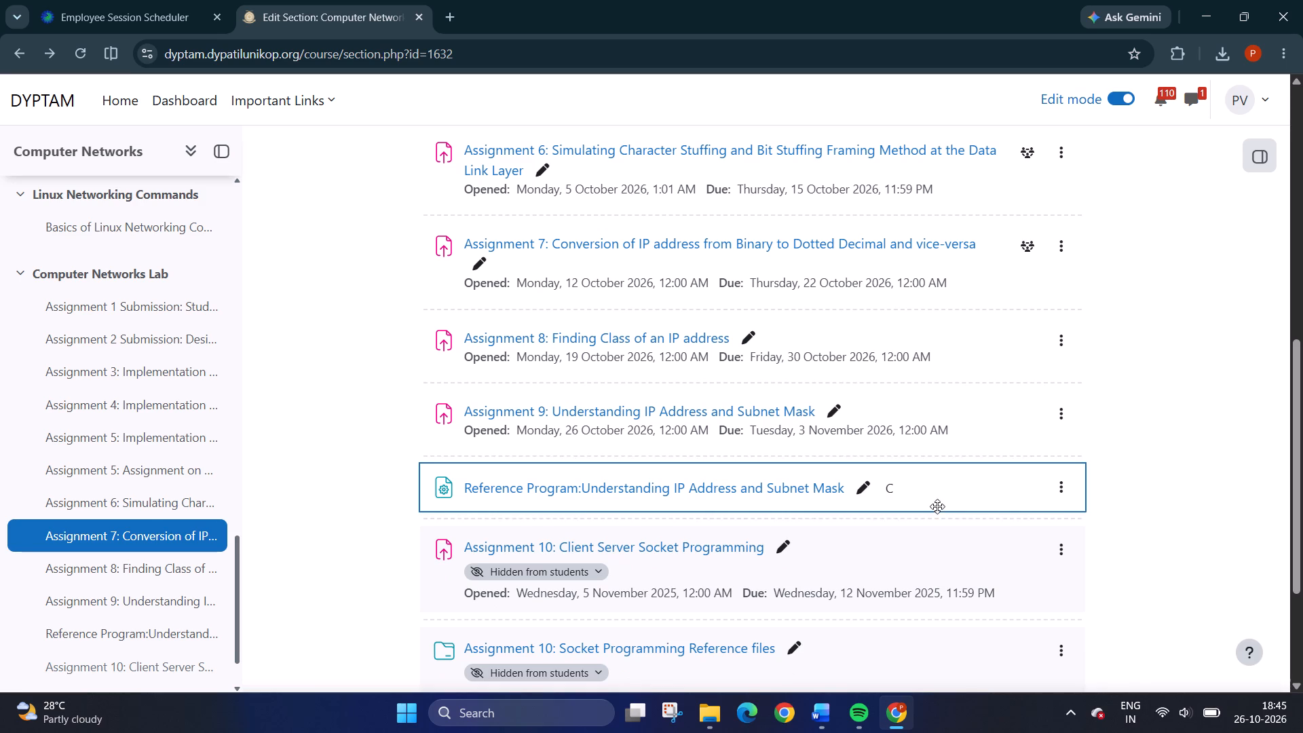
Reopen the Understanding IP Address and Subnet Mask reference program to check it, and return to the lab section.
click(890, 489)
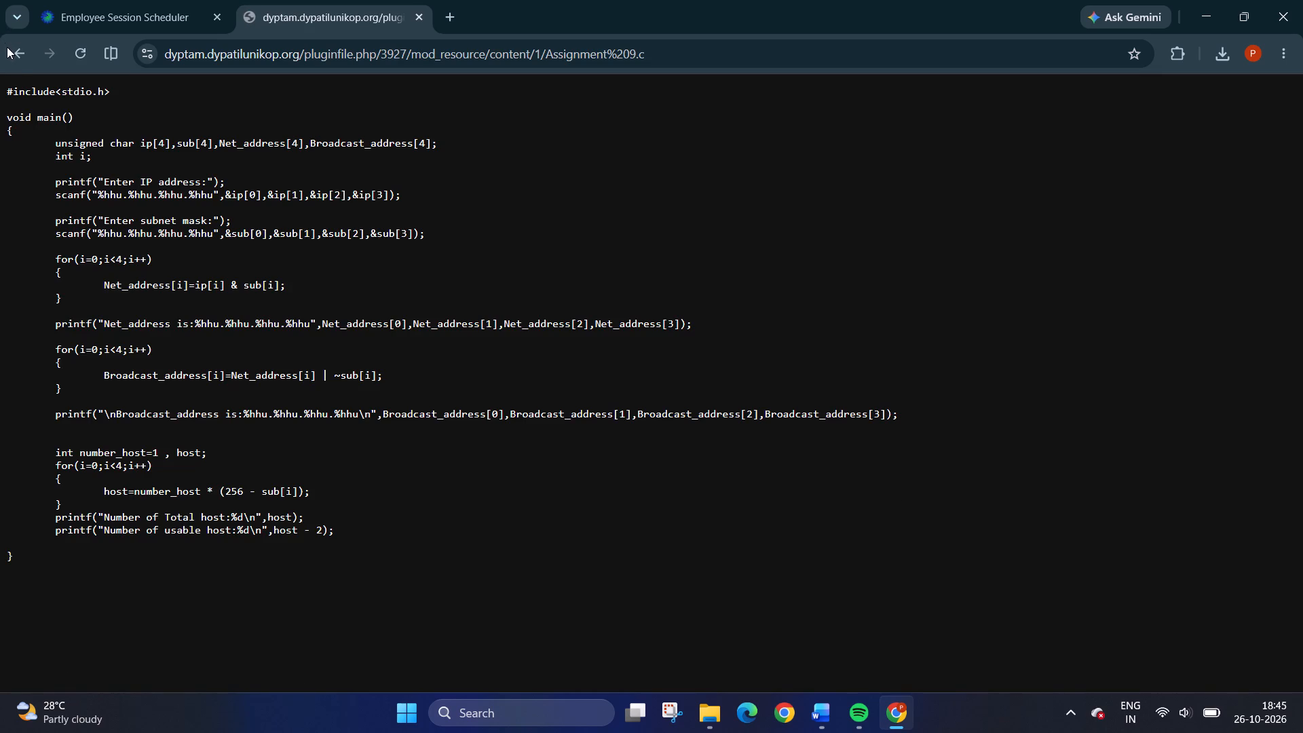
click(9, 52)
Check the available actions for Assignment 10: Client Server Socket Programming, and look back over the lab section's assignments up to Assignment 1.
scroll(757, 381, down, 2)
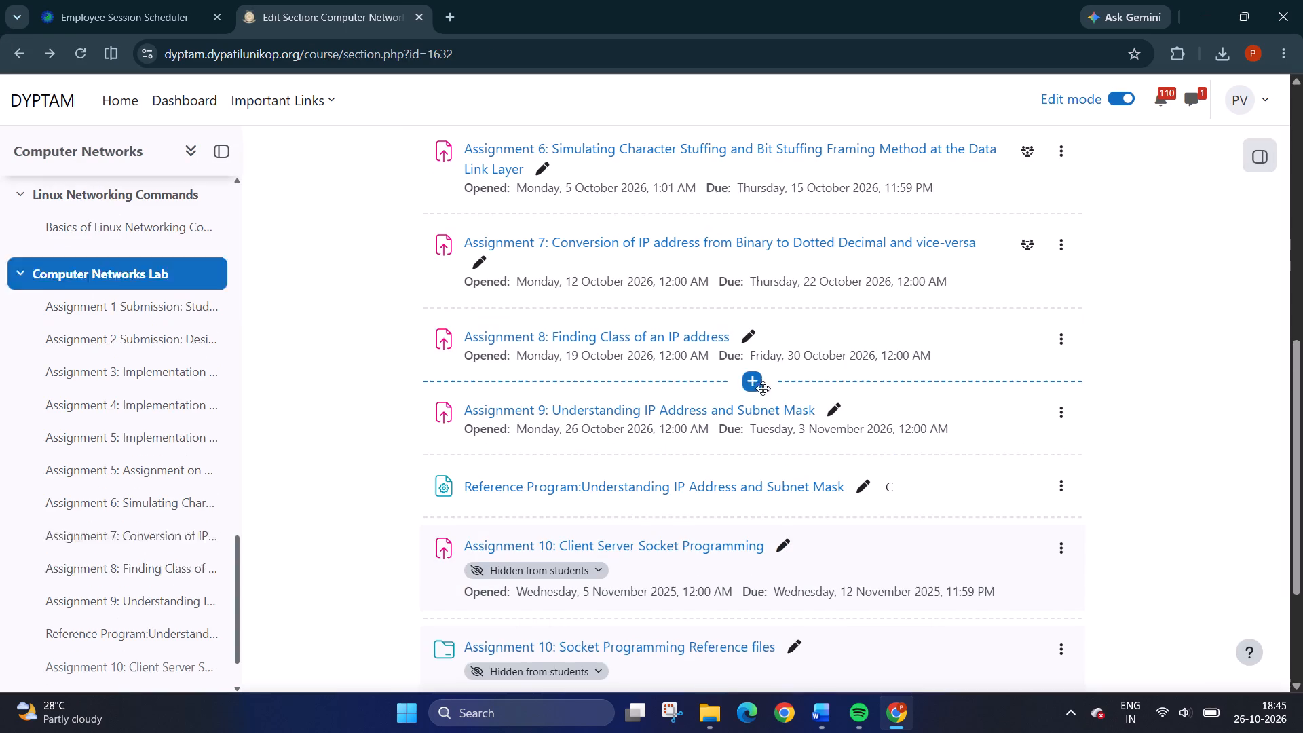
scroll(763, 388, down, 3)
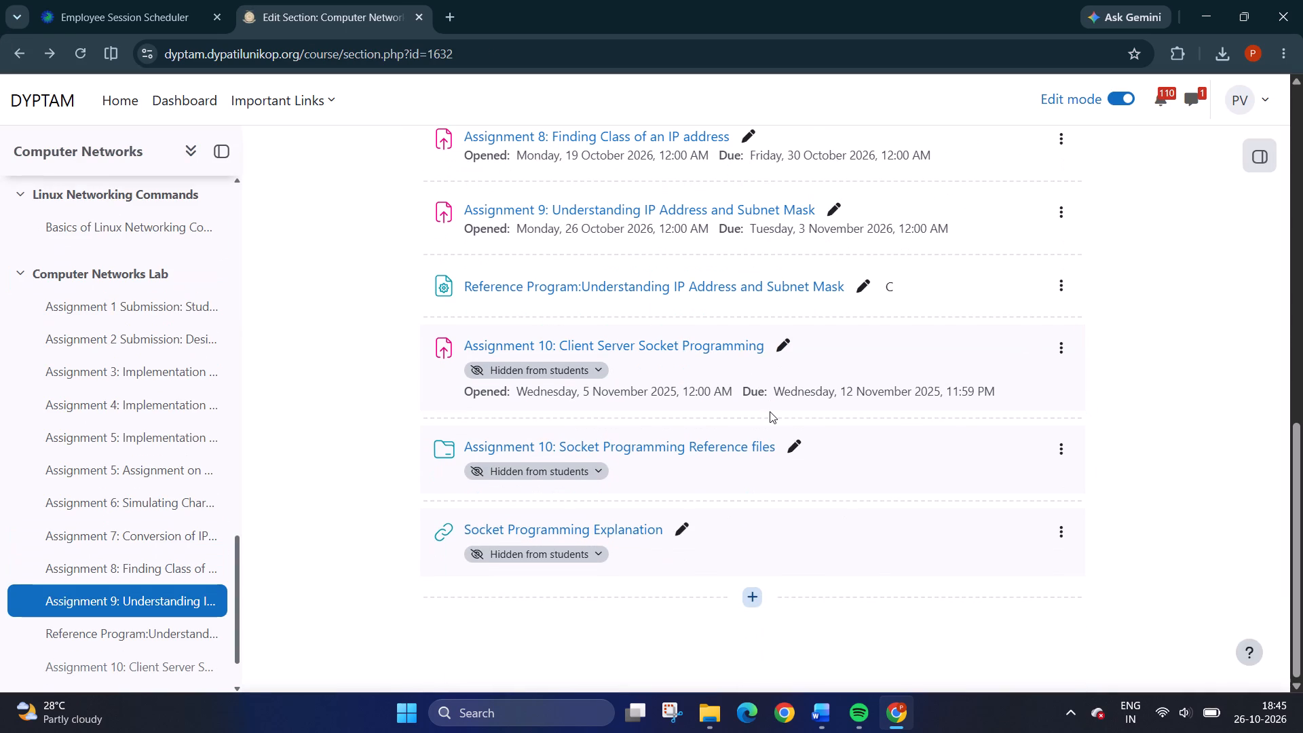
click(1061, 348)
click(1233, 341)
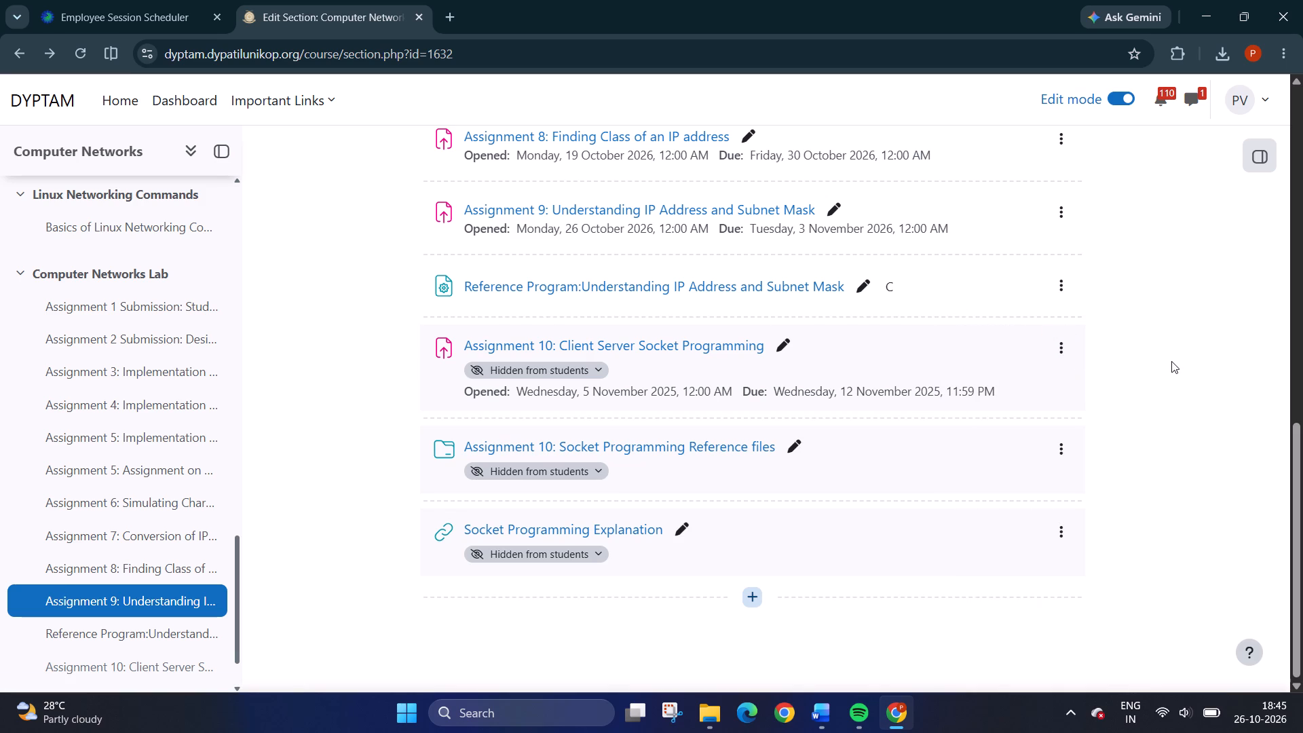
scroll(1171, 361, up, 1)
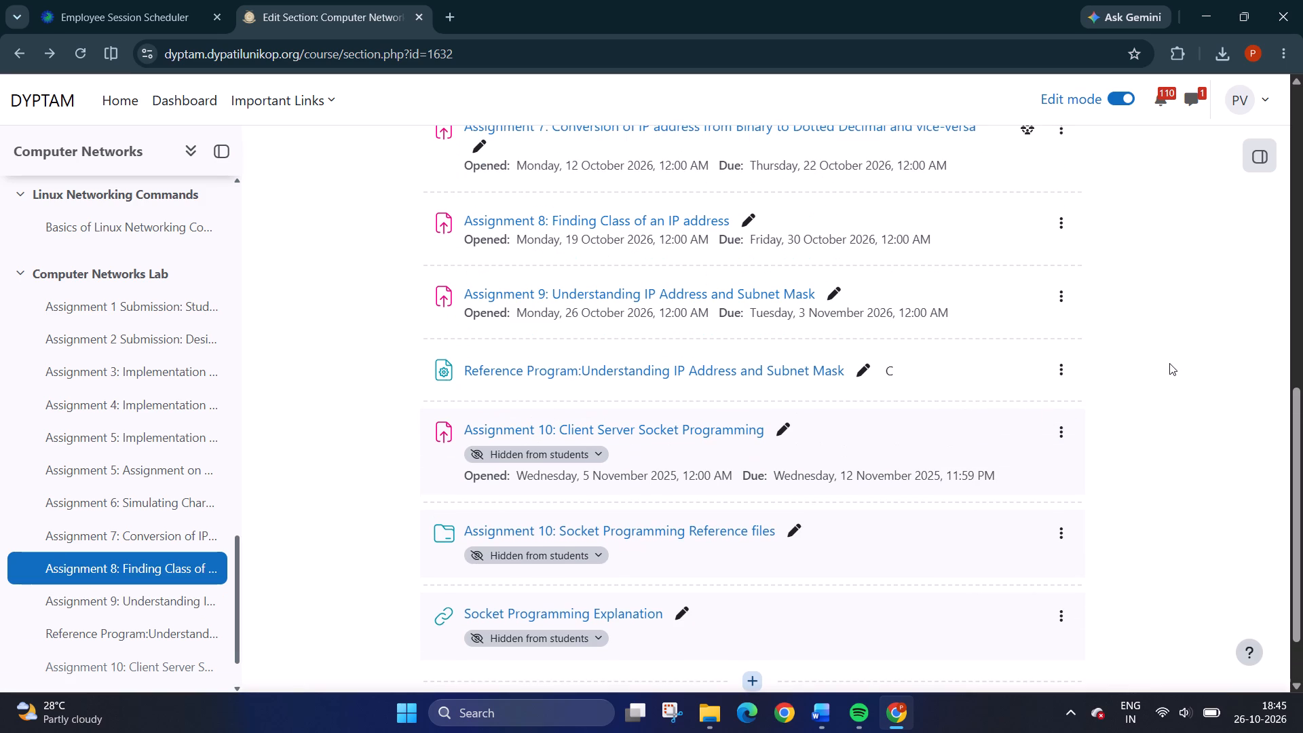
scroll(1169, 363, up, 5)
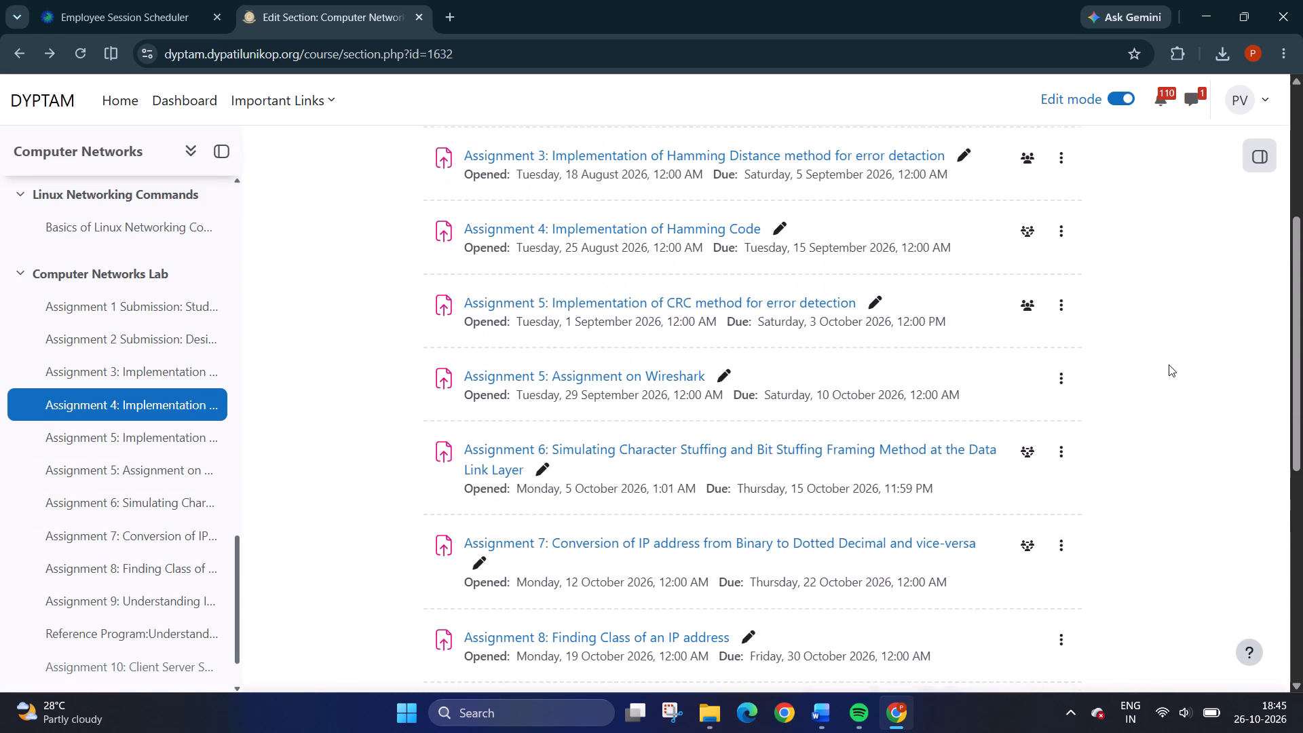
scroll(1169, 364, up, 4)
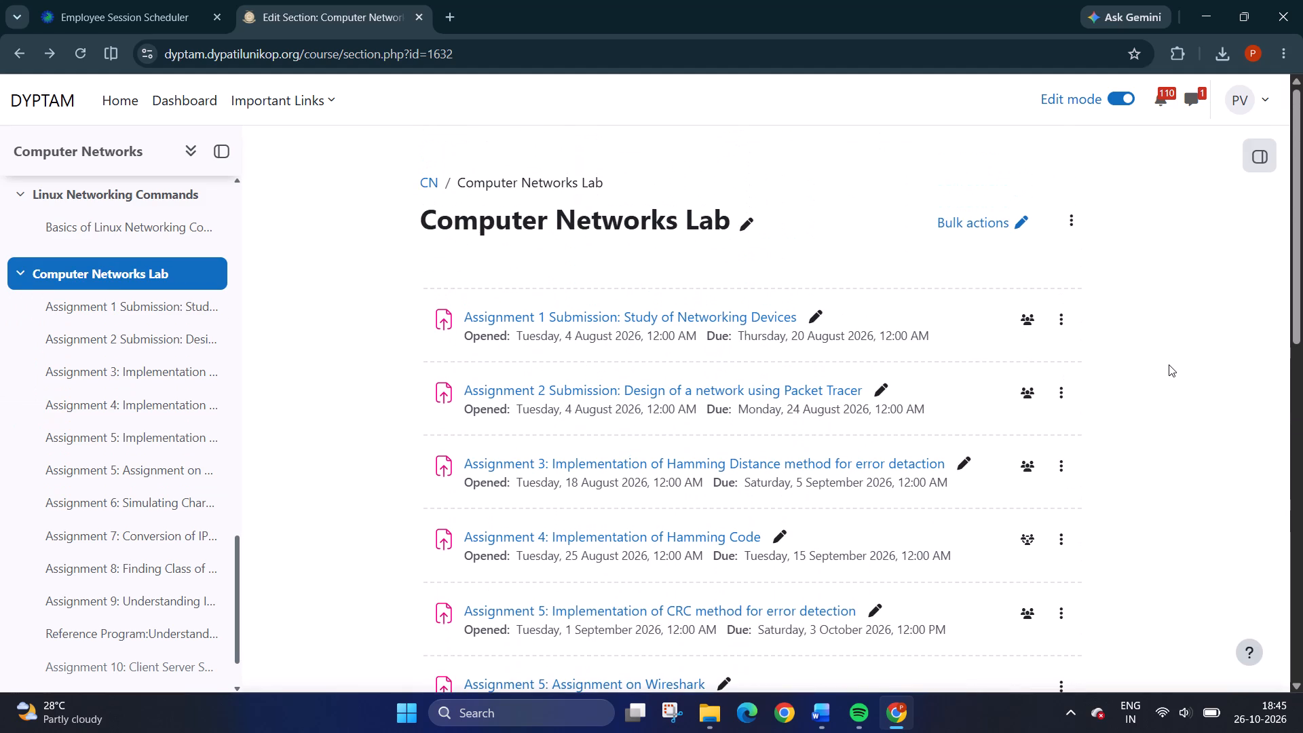
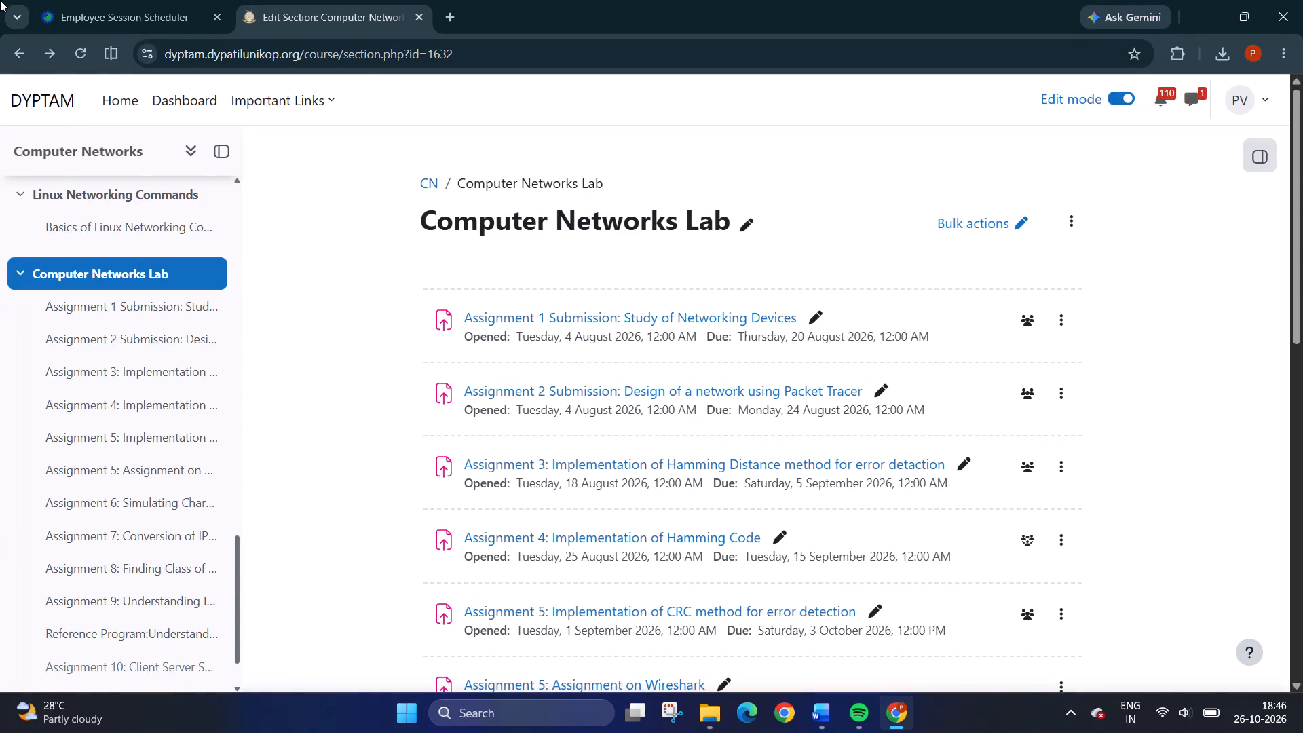
Switch to the Employee Session Scheduler to view the October 2026 session calendar.
click(97, 0)
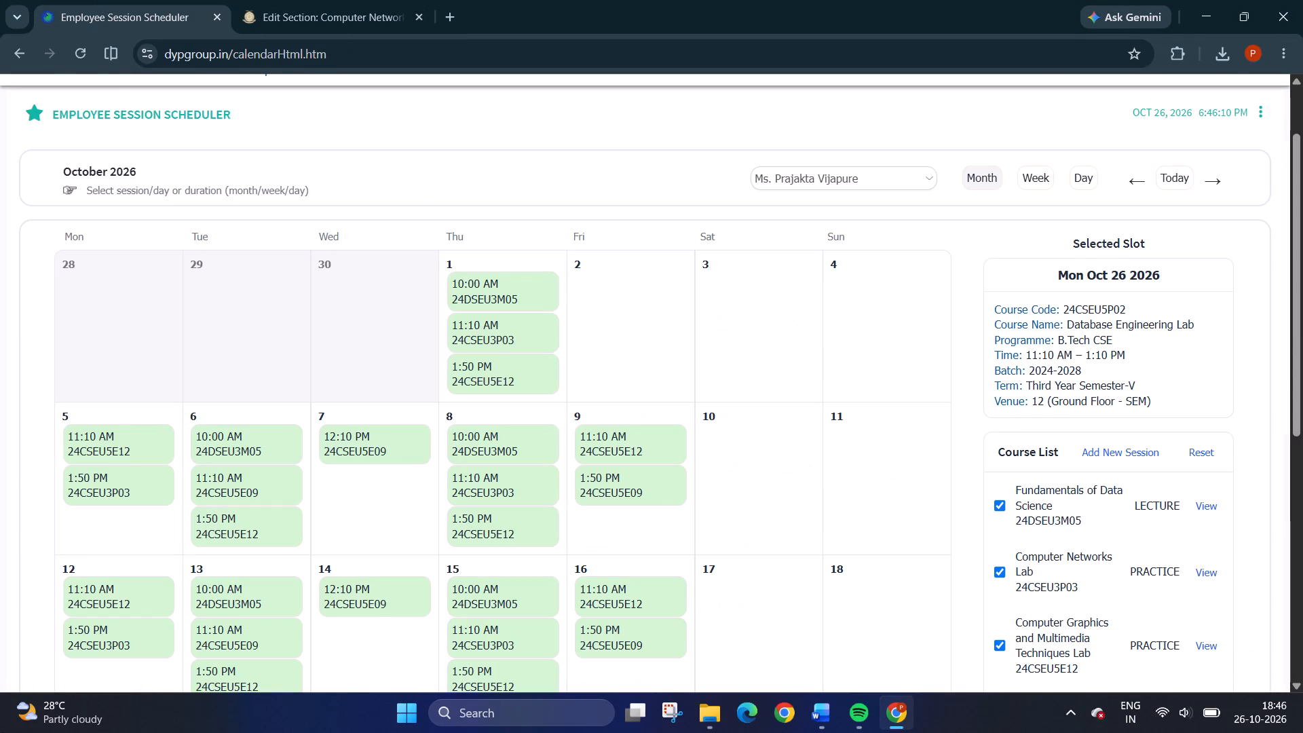
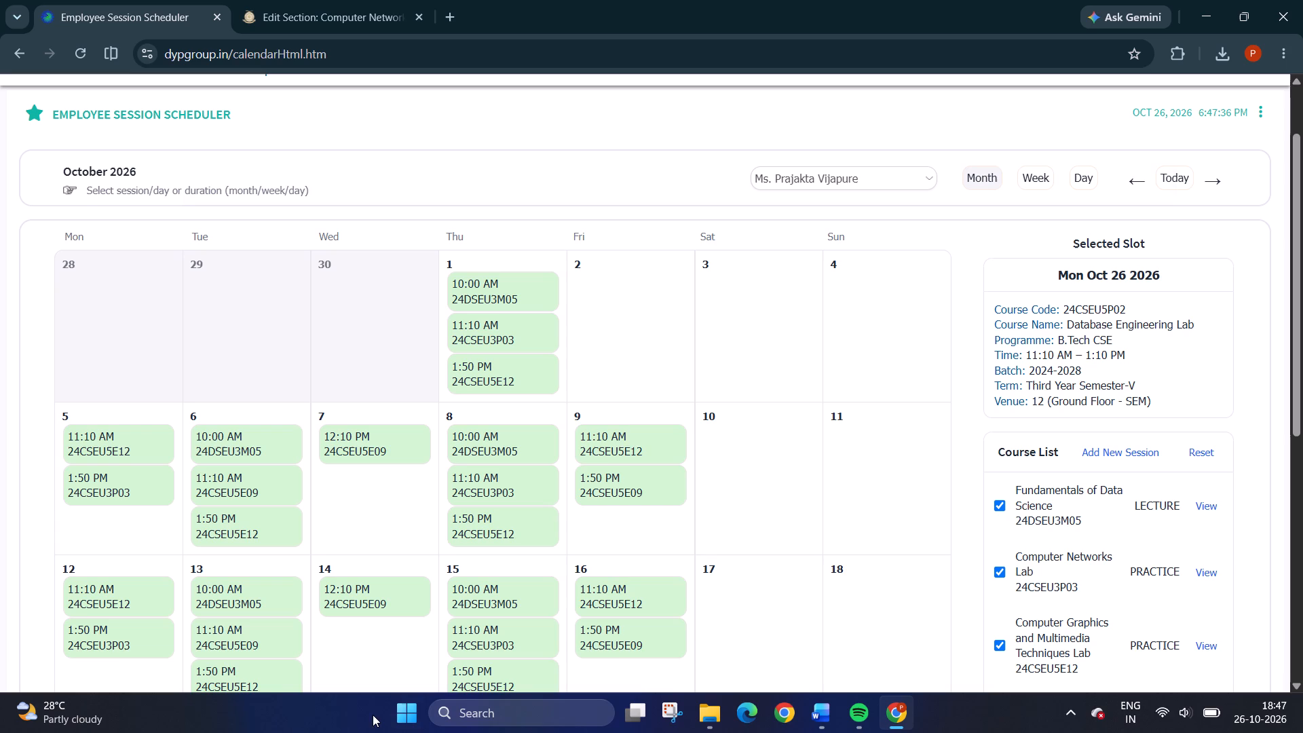
Open the 11:10 AM Computer Networks Lab session on October 29 and examine the details of that day's sessions.
scroll(477, 467, down, 5)
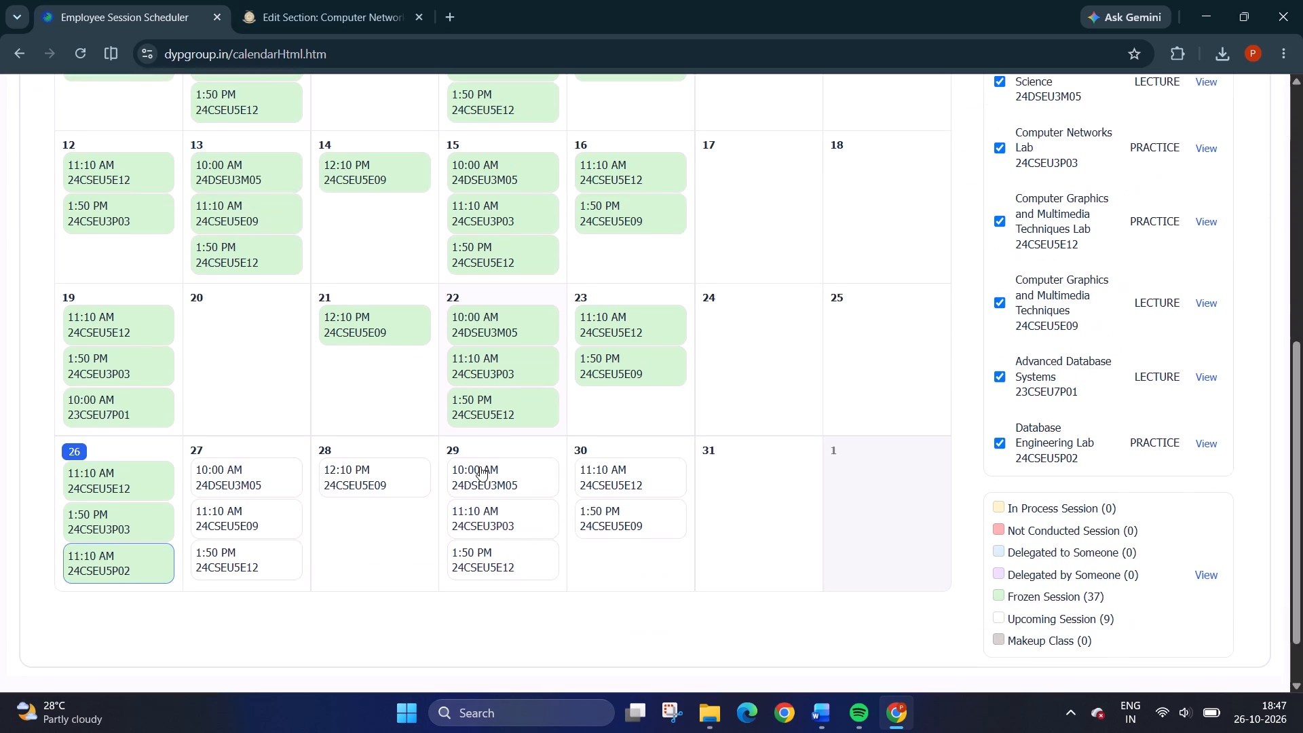
scroll(480, 466, down, 3)
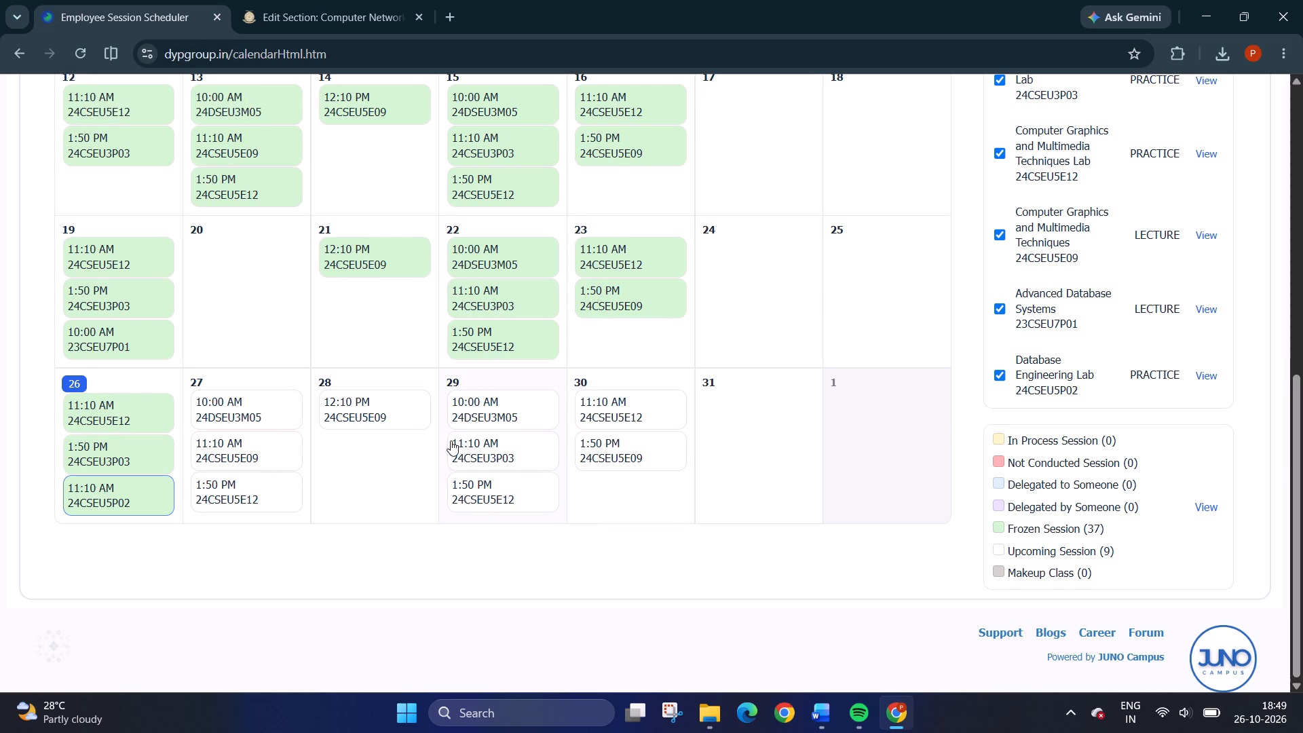
click(476, 460)
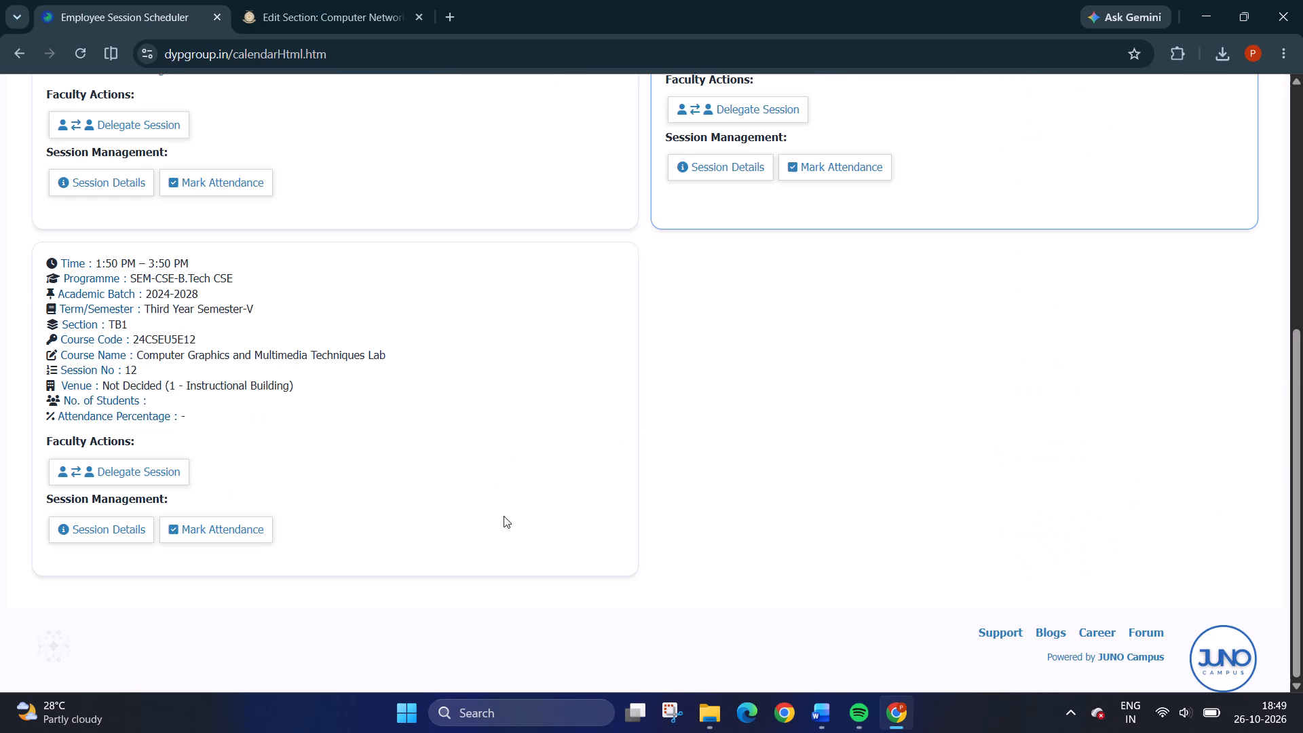
scroll(525, 487, up, 4)
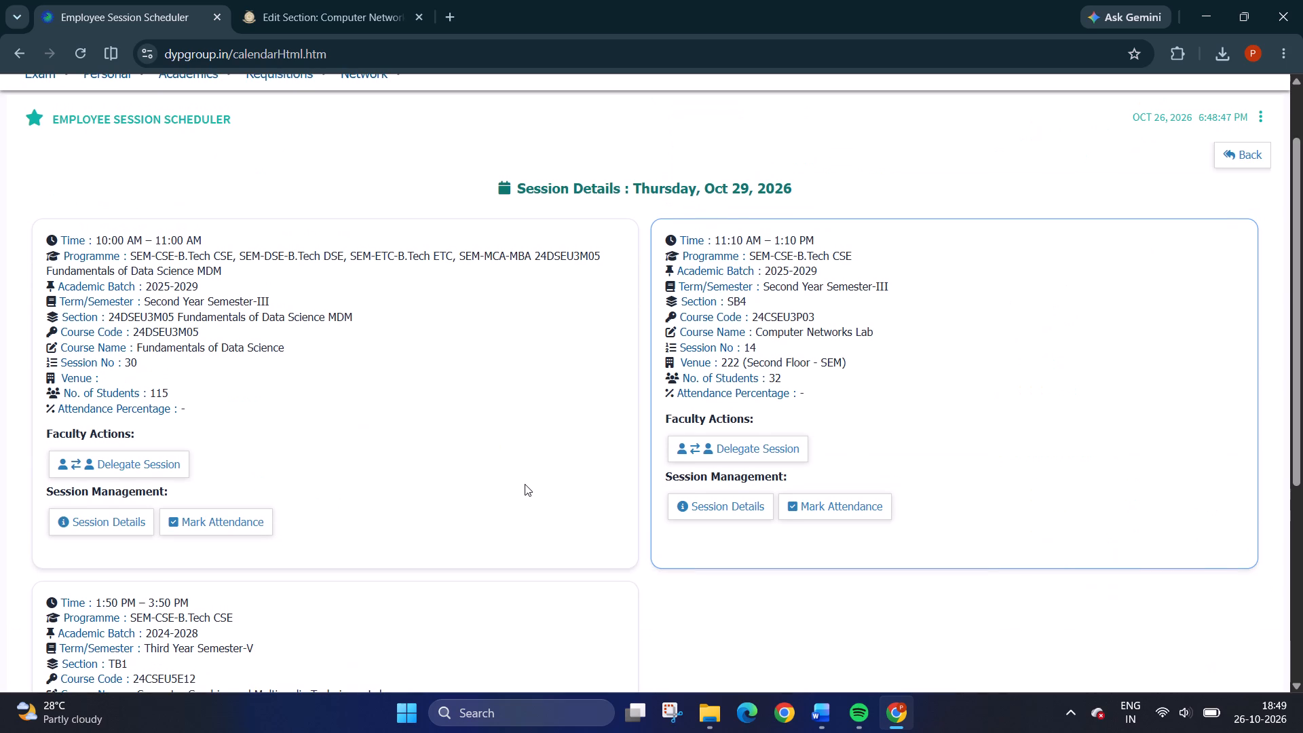
scroll(525, 484, down, 3)
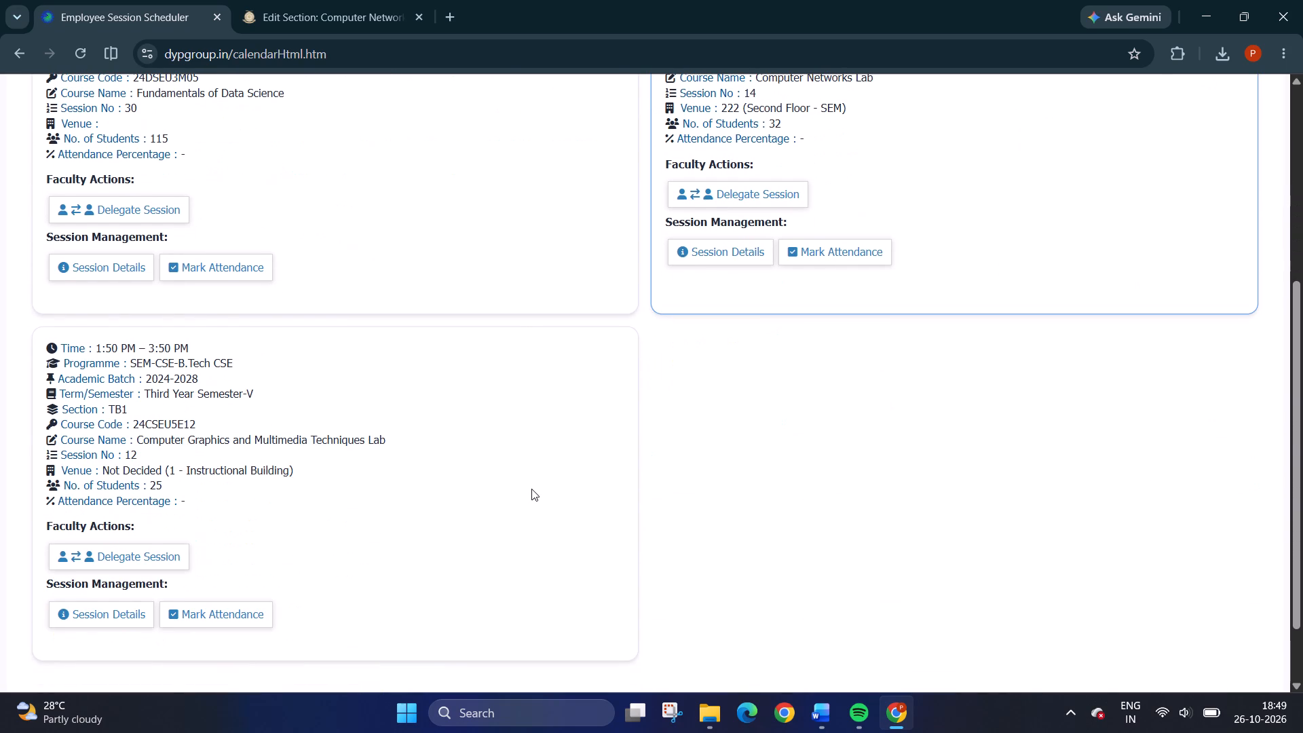
scroll(1302, 732, up, 1)
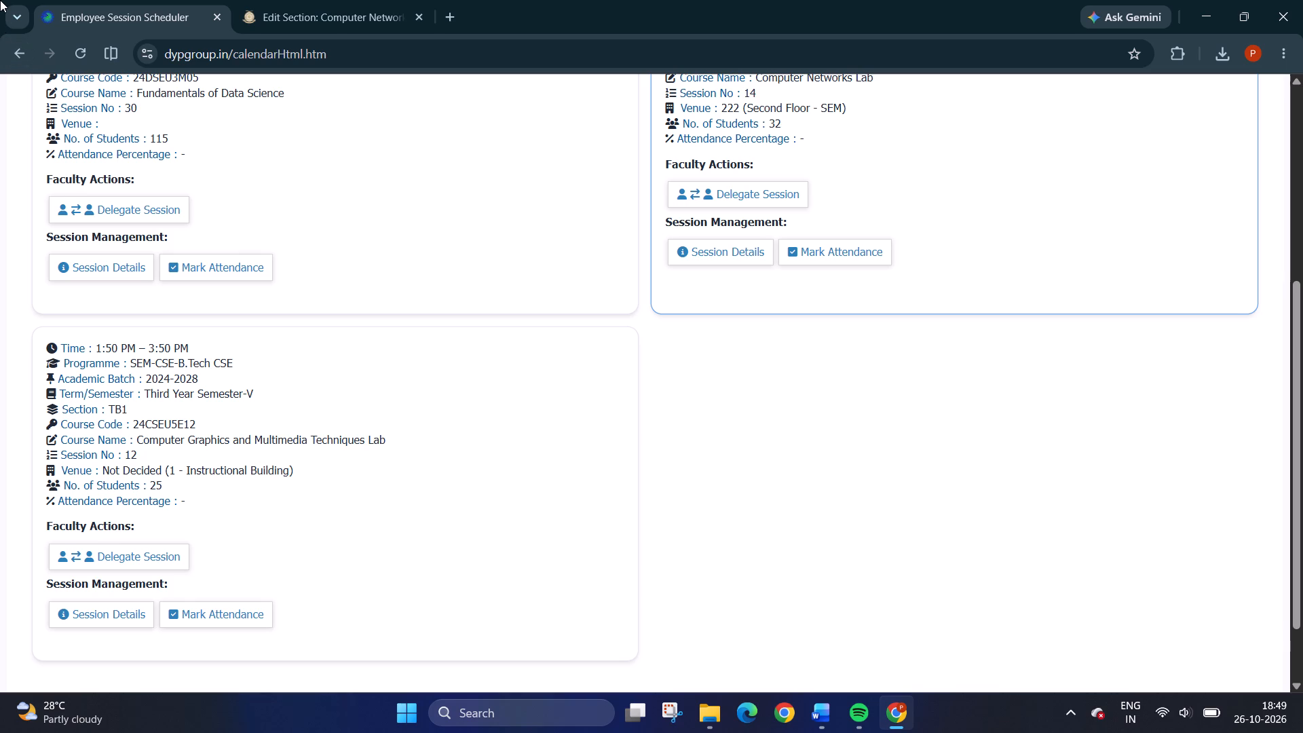
scroll(662, 683, up, 2)
scroll(512, 337, up, 4)
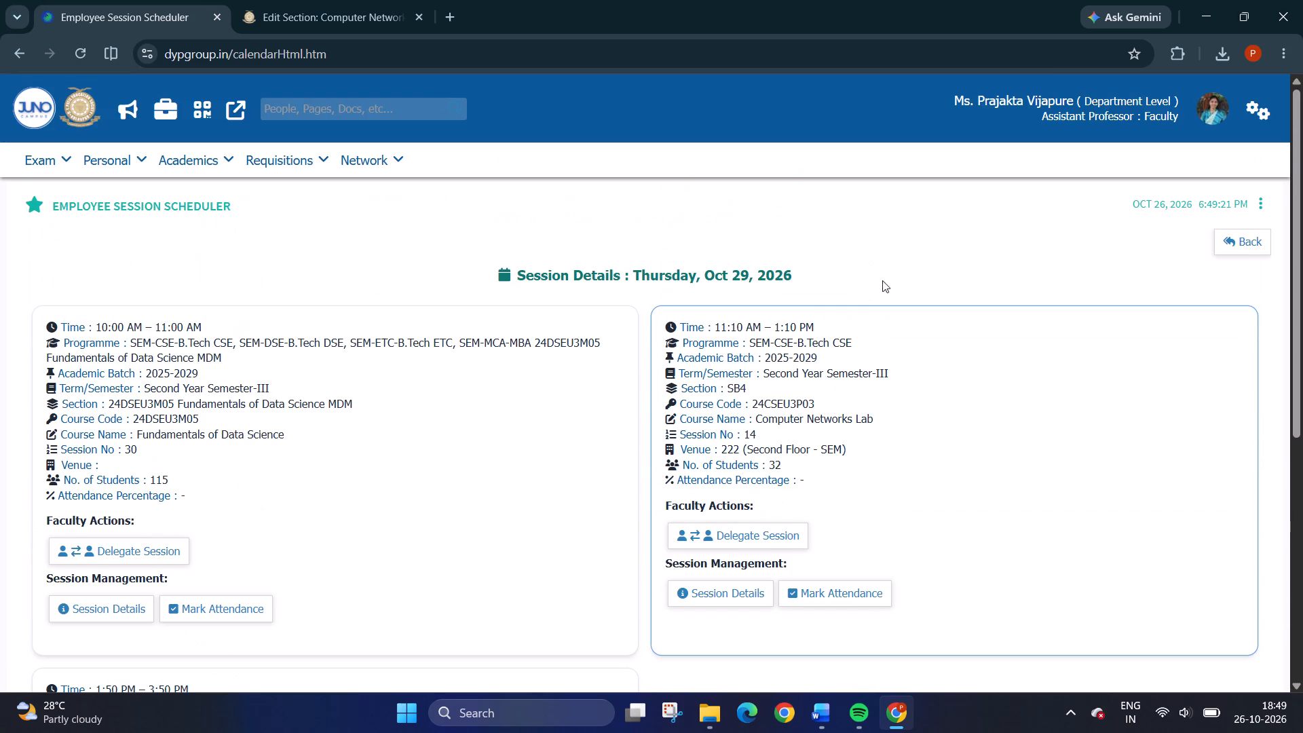
scroll(800, 386, down, 1)
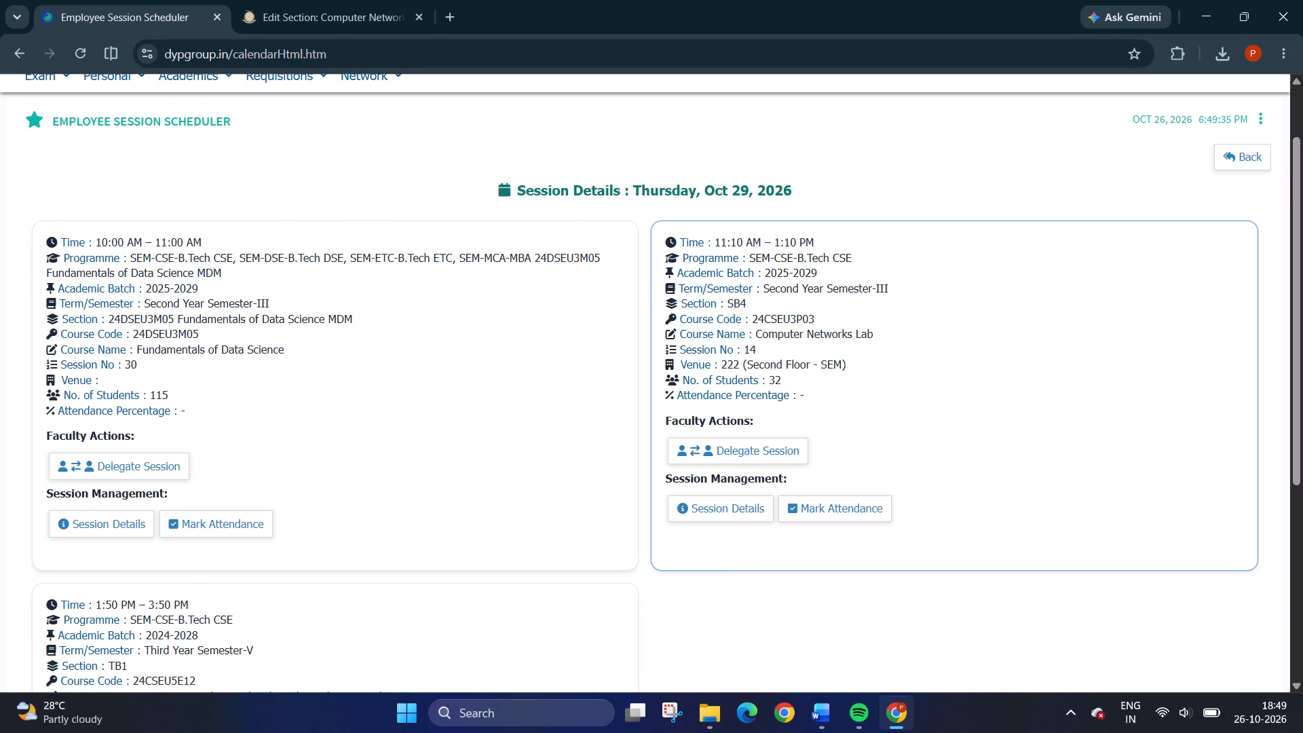
scroll(1058, 285, down, 1)
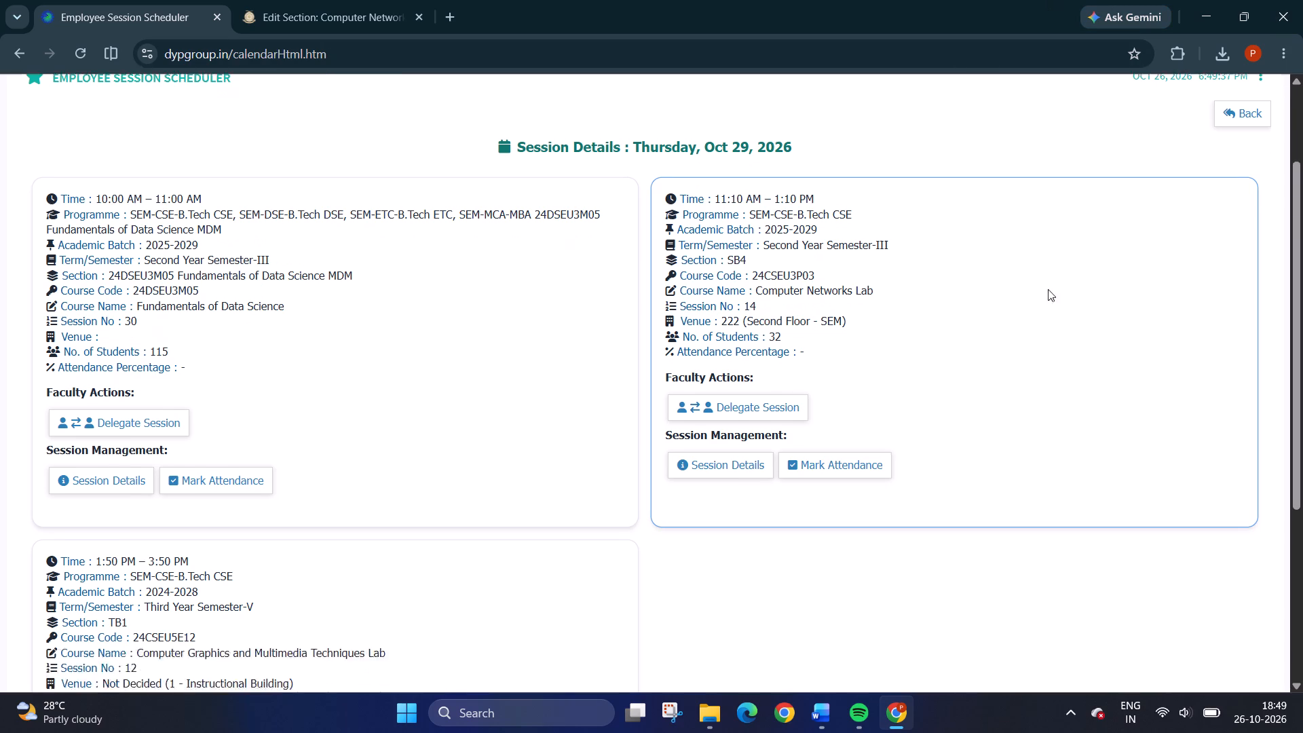
scroll(1048, 289, down, 1)
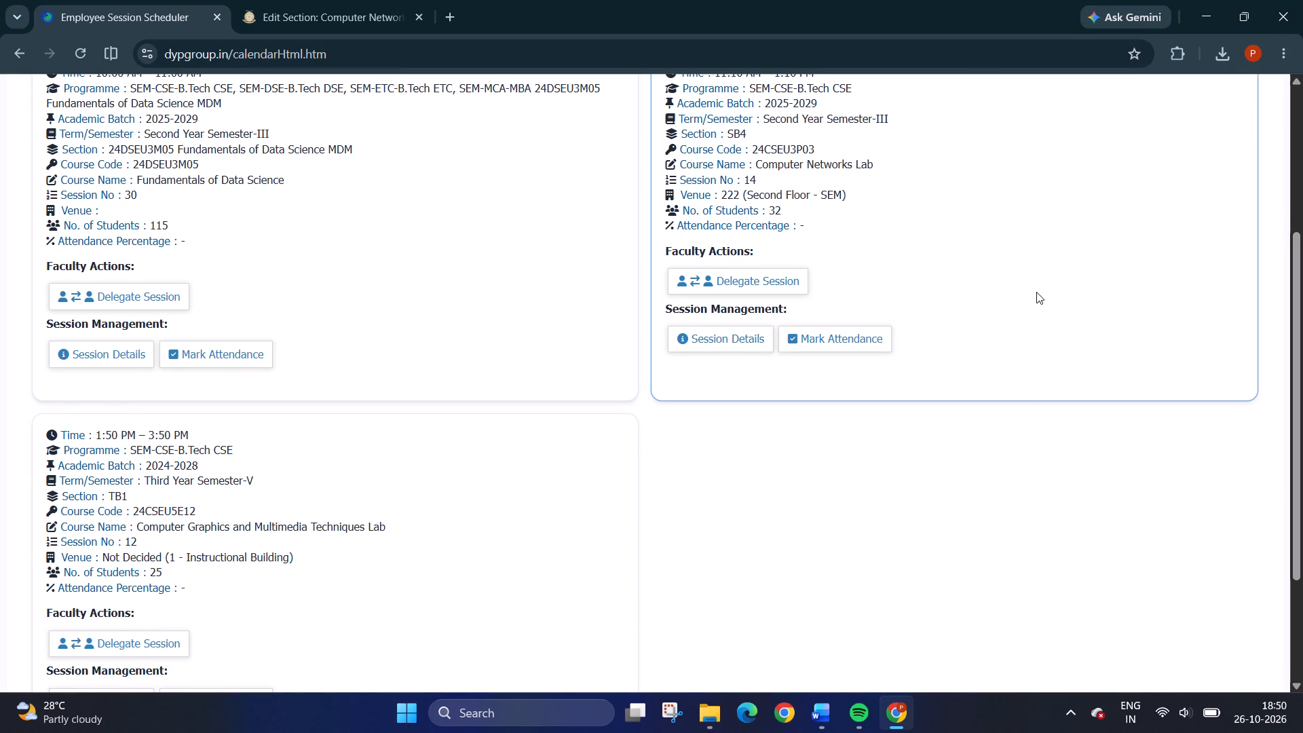
scroll(660, 301, up, 1)
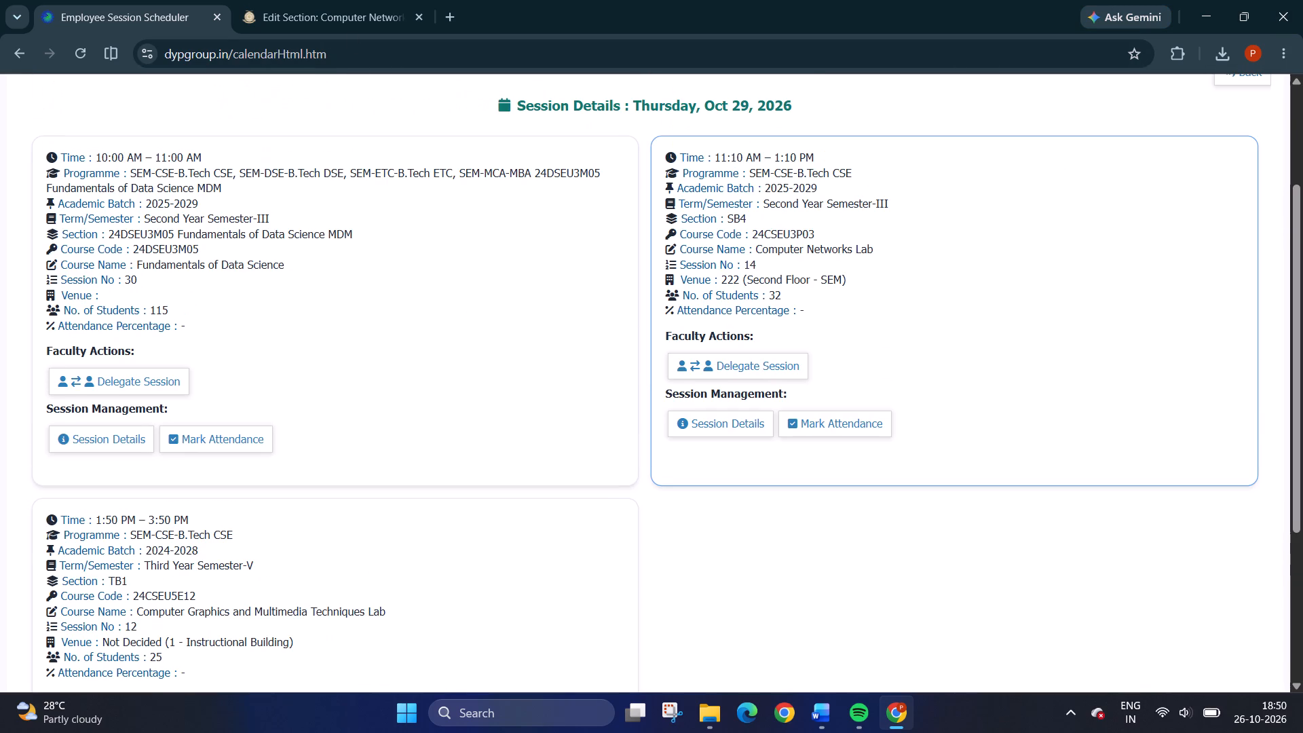
drag(729, 263, 890, 240)
click(891, 242)
drag(877, 249, 731, 254)
click(790, 255)
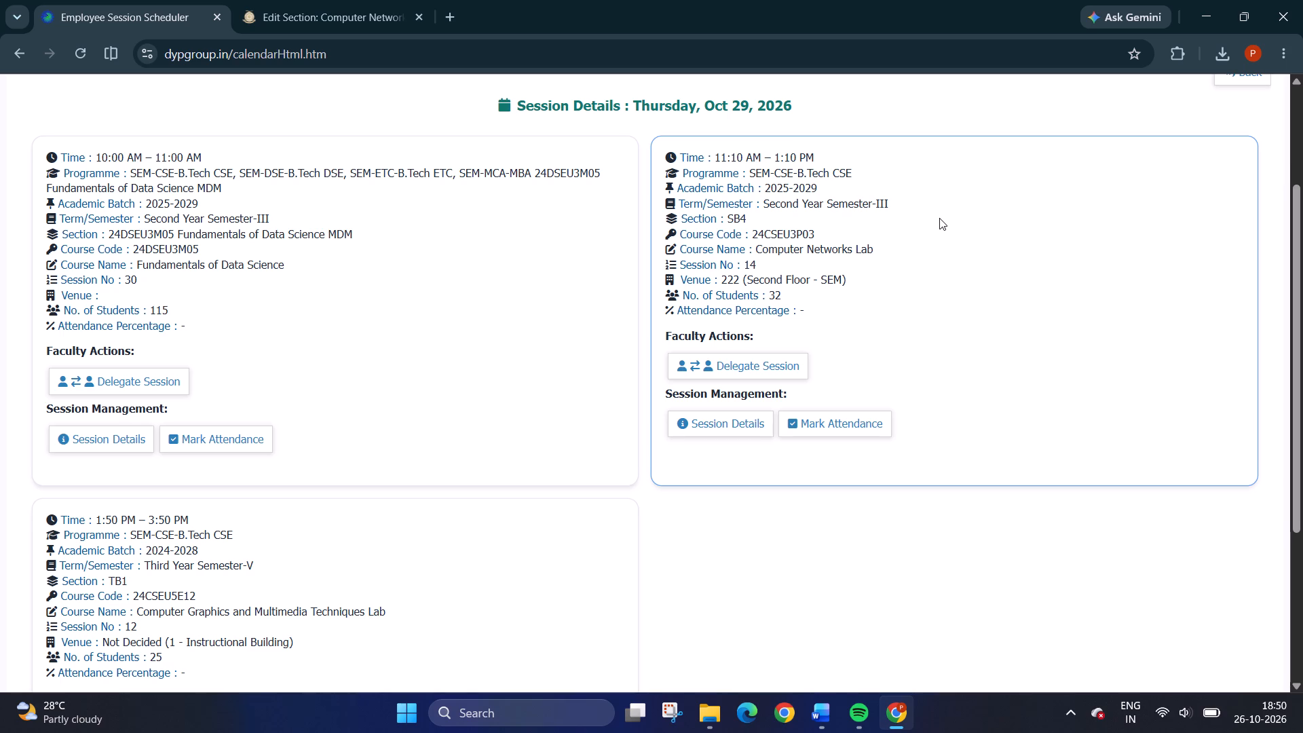
Switch to the Computer Networks Lab section in Moodle and review the assignments' opening and due dates and the Assignment 9 reference program.
click(408, 0)
scroll(527, 368, down, 6)
scroll(668, 489, down, 5)
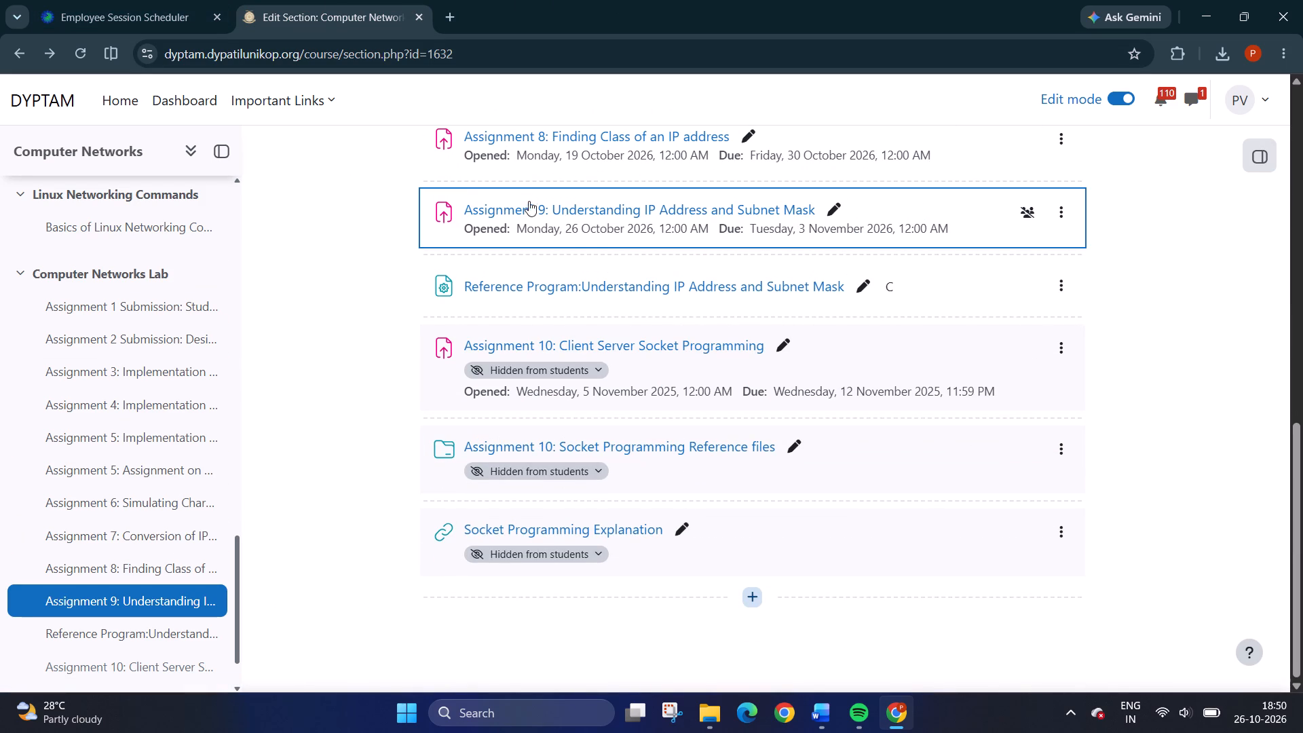
scroll(594, 250, up, 5)
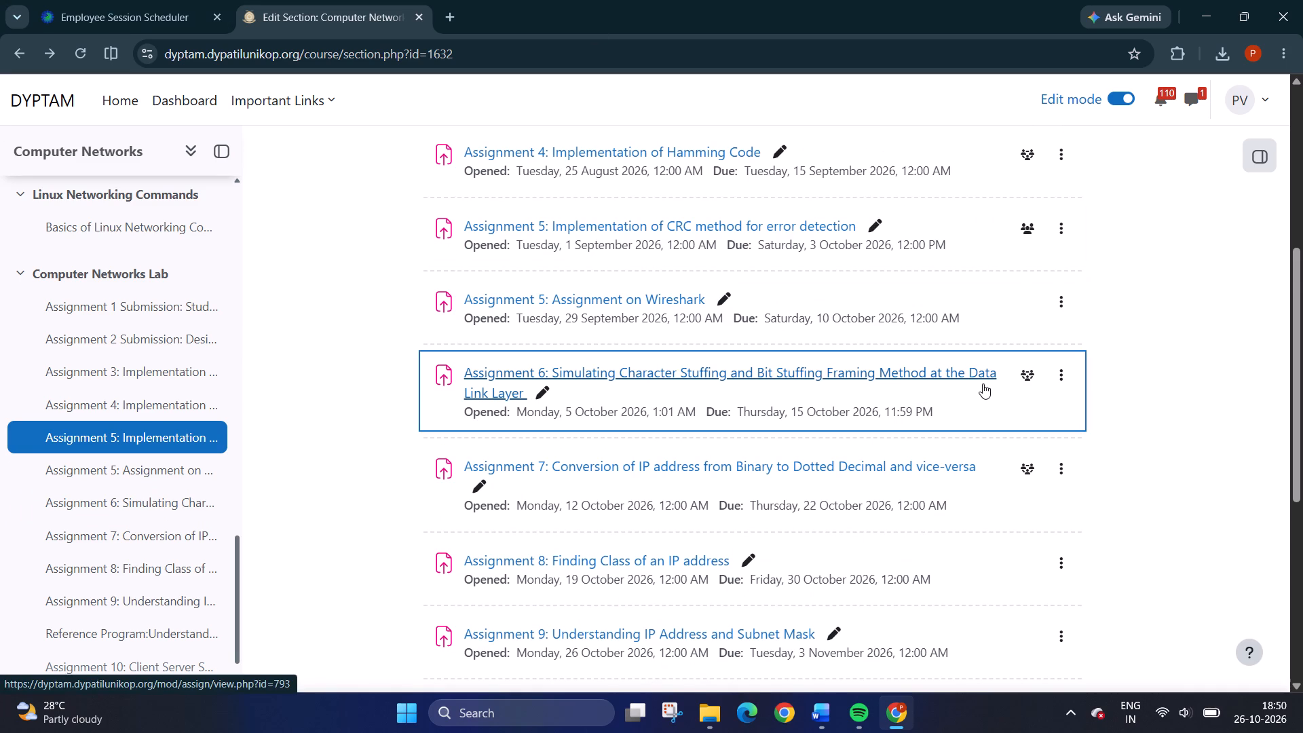
scroll(984, 386, down, 3)
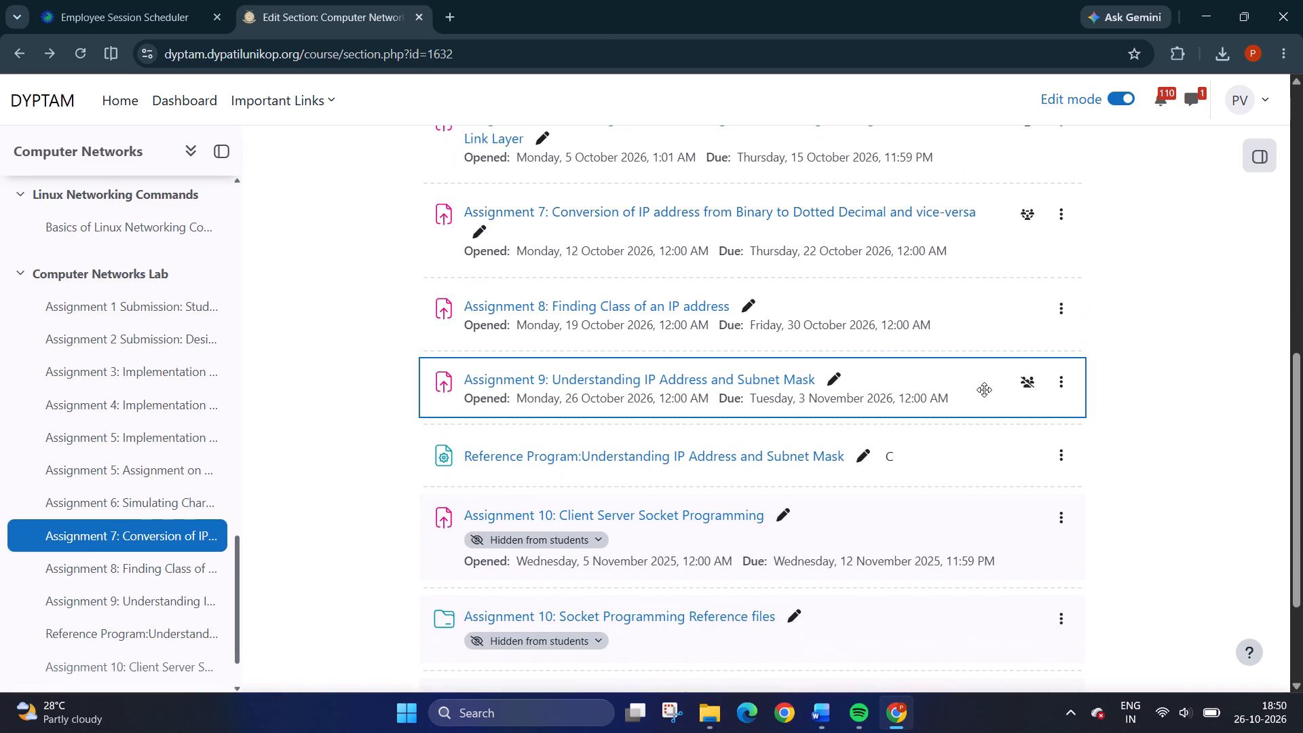
scroll(984, 392, up, 1)
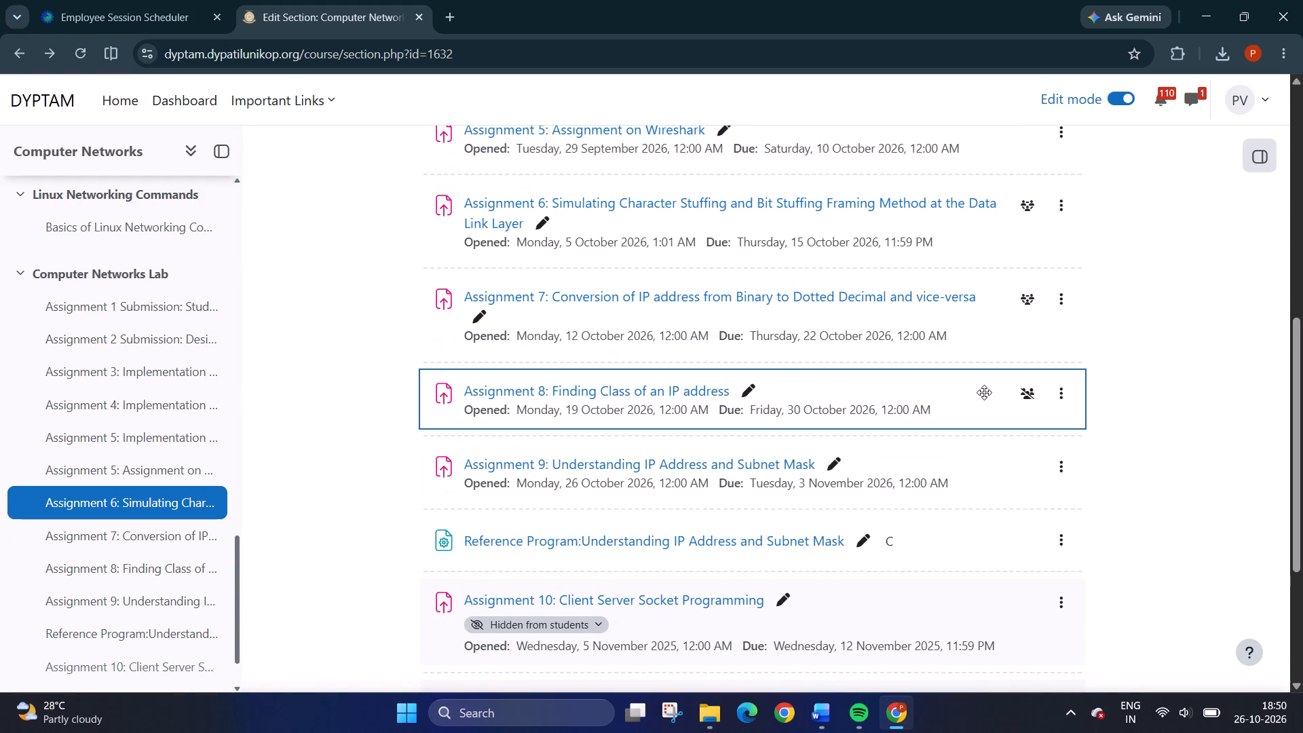
scroll(984, 392, down, 1)
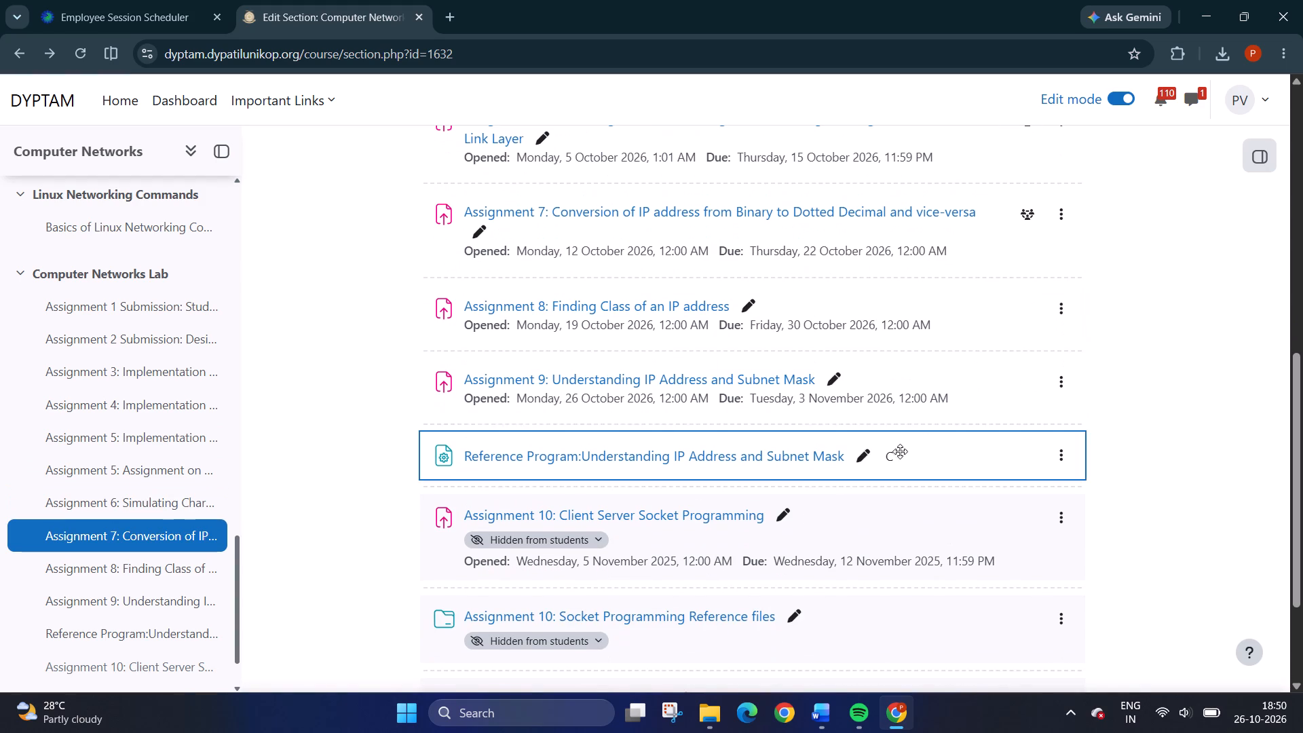
Switch back to the Employee Session Scheduler, return to the calendar, and advance it to November 2026 to review the sessions.
click(119, 21)
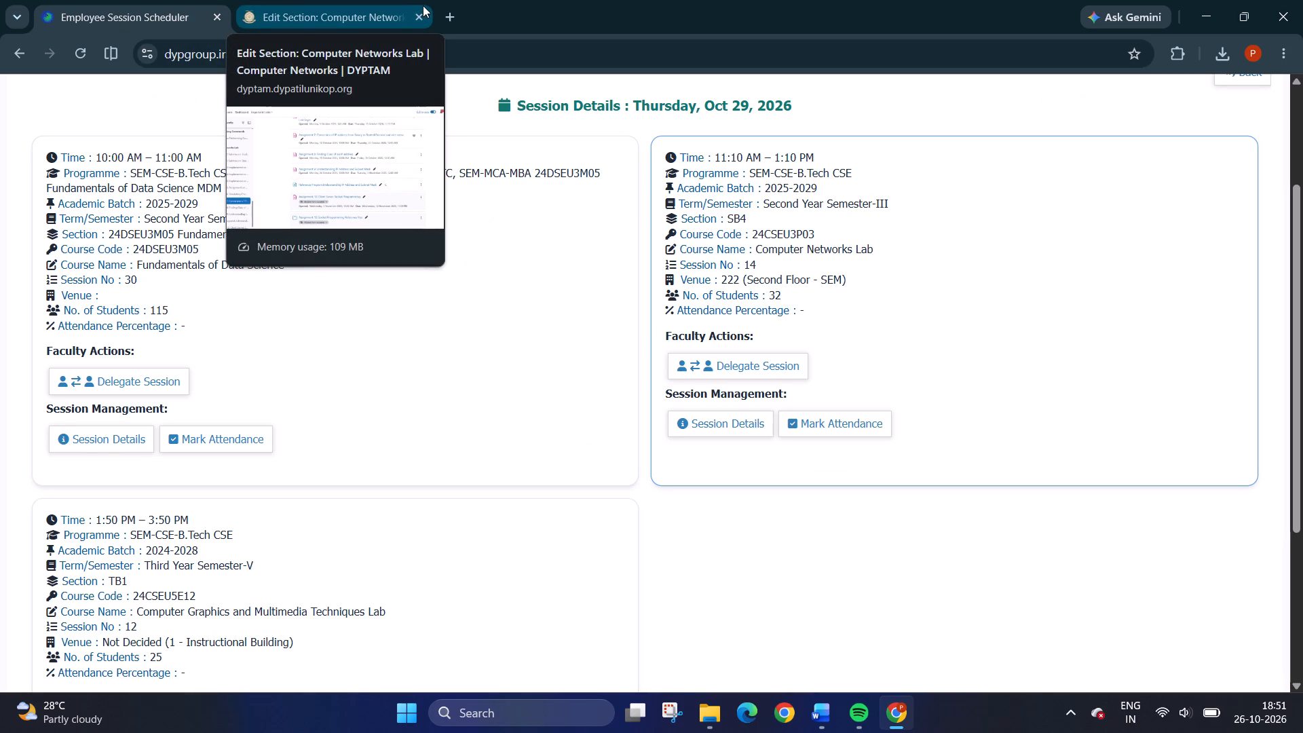
scroll(1213, 314, up, 4)
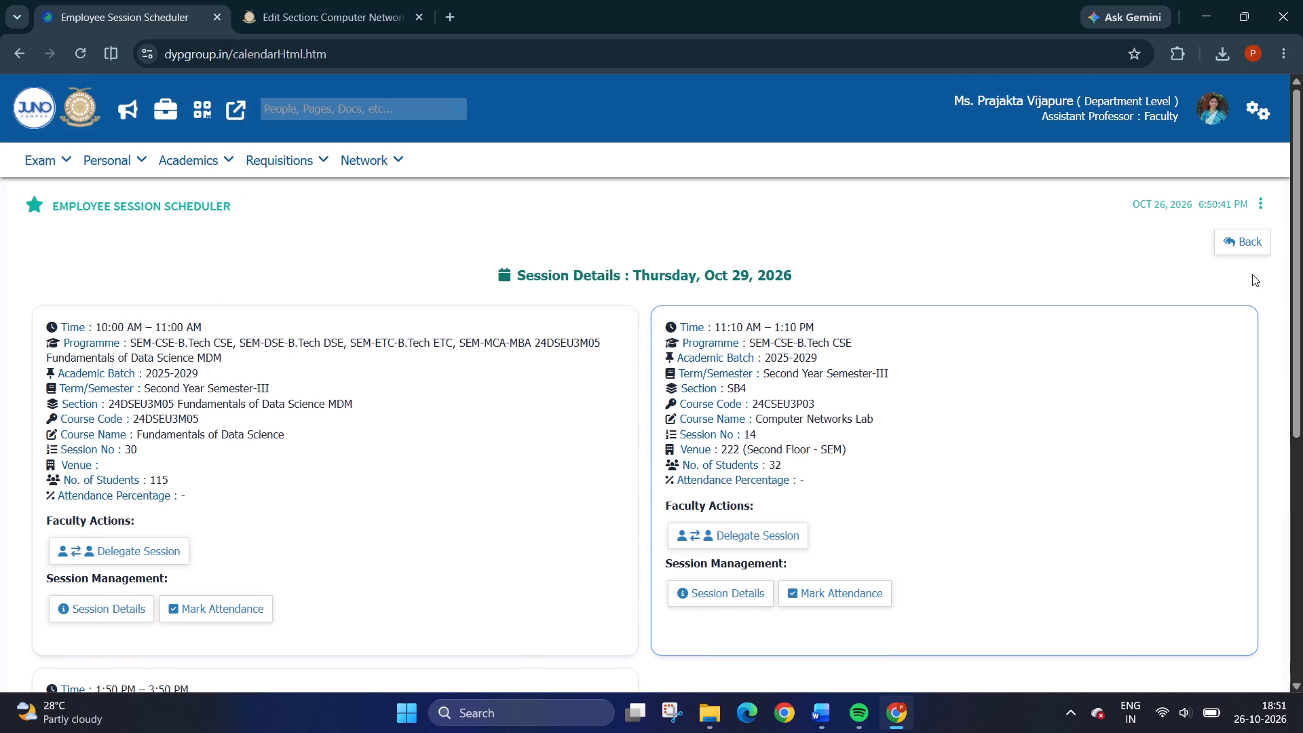
click(1249, 245)
scroll(949, 428, down, 7)
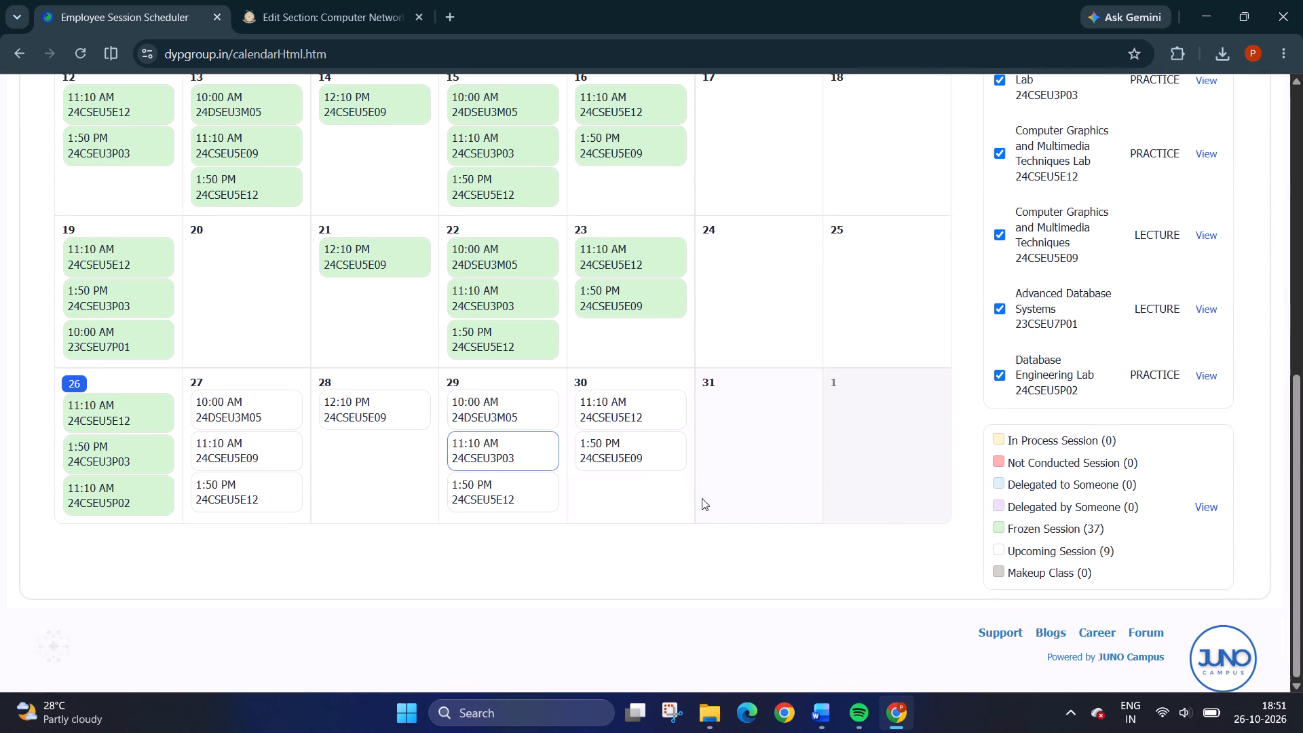
scroll(1036, 447, up, 8)
click(1215, 272)
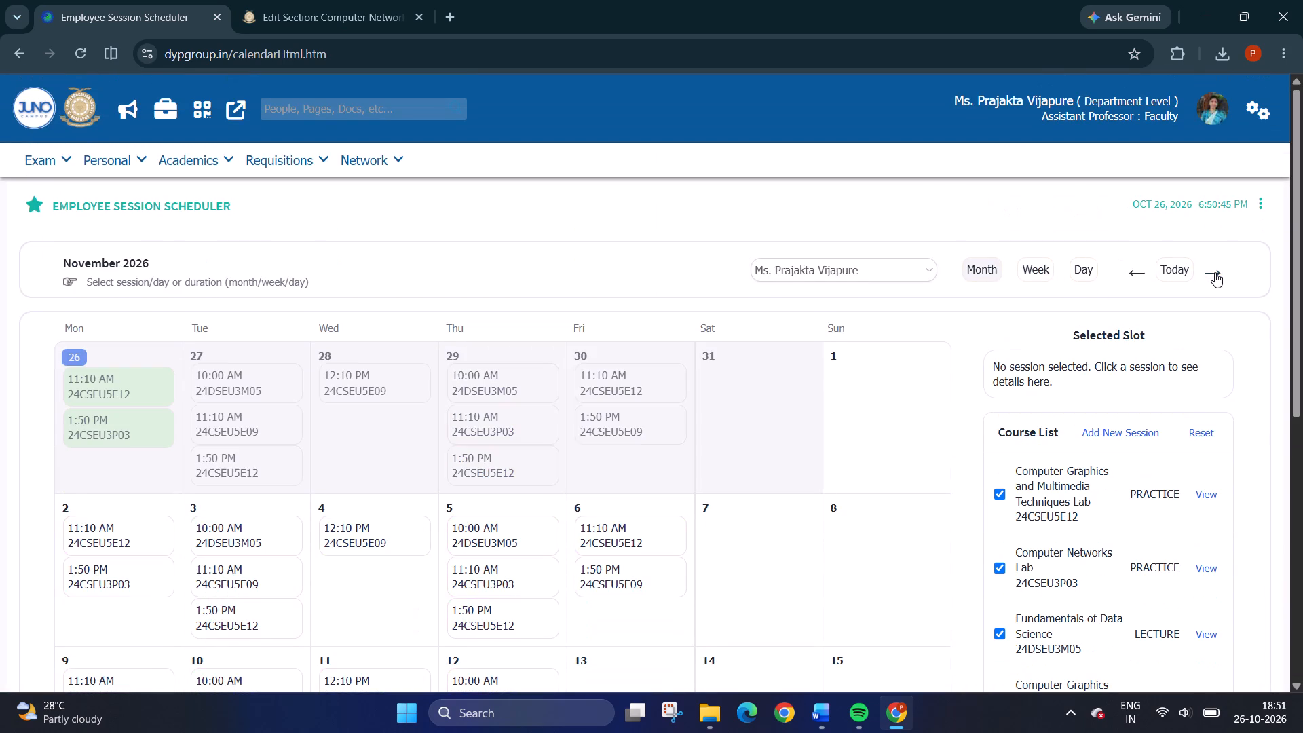
scroll(506, 445, down, 1)
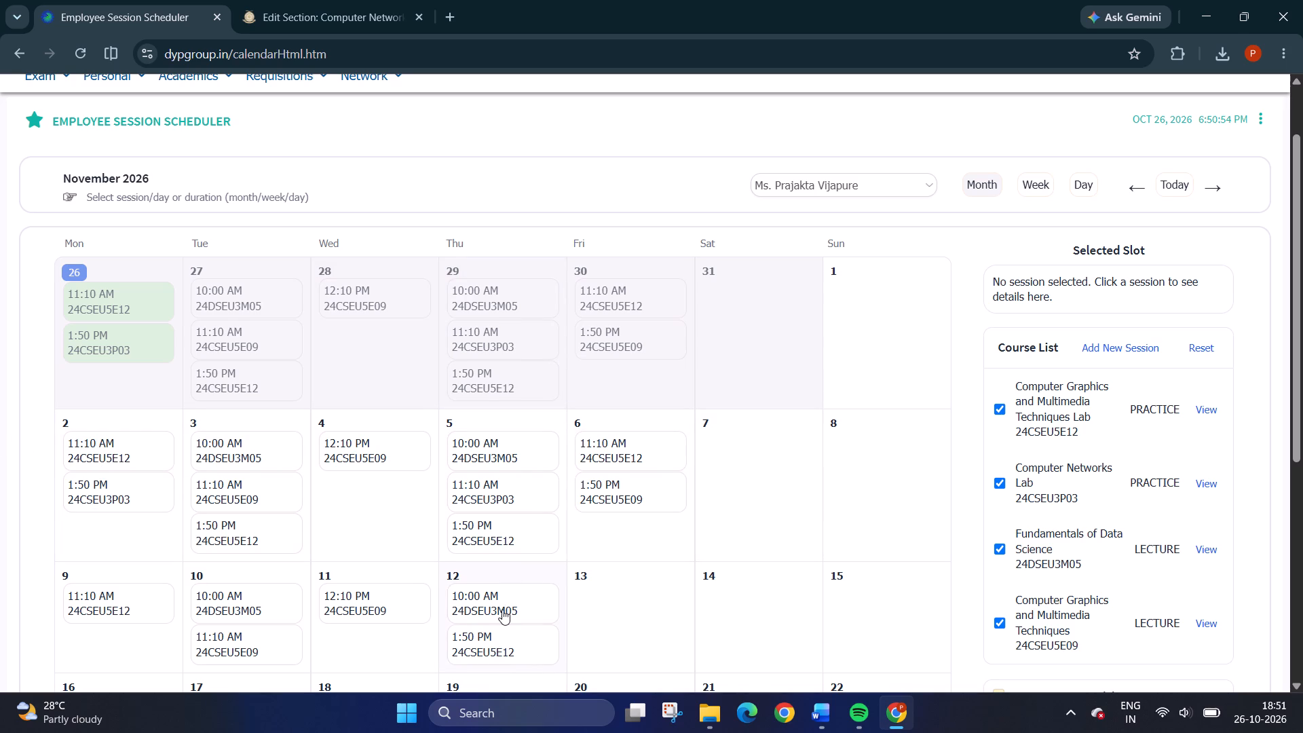
scroll(502, 609, down, 2)
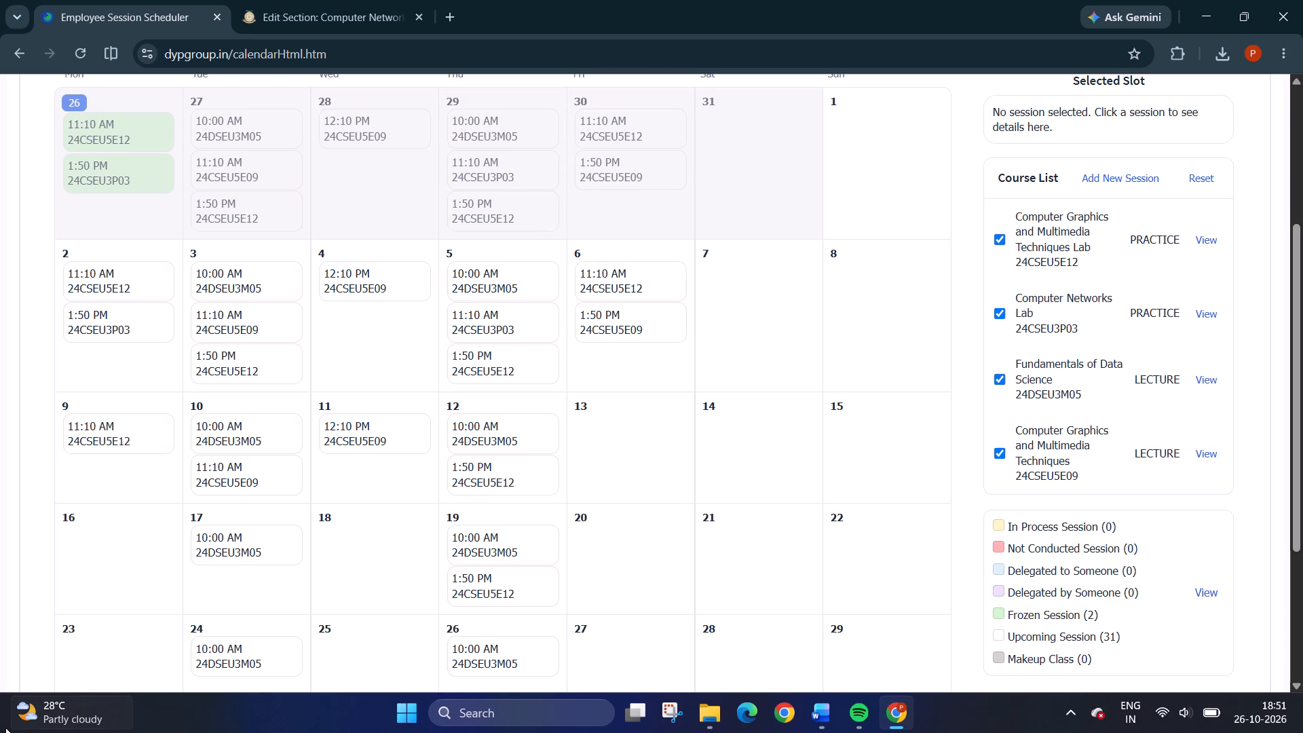
scroll(0, 727, up, 4)
scroll(318, 641, up, 1)
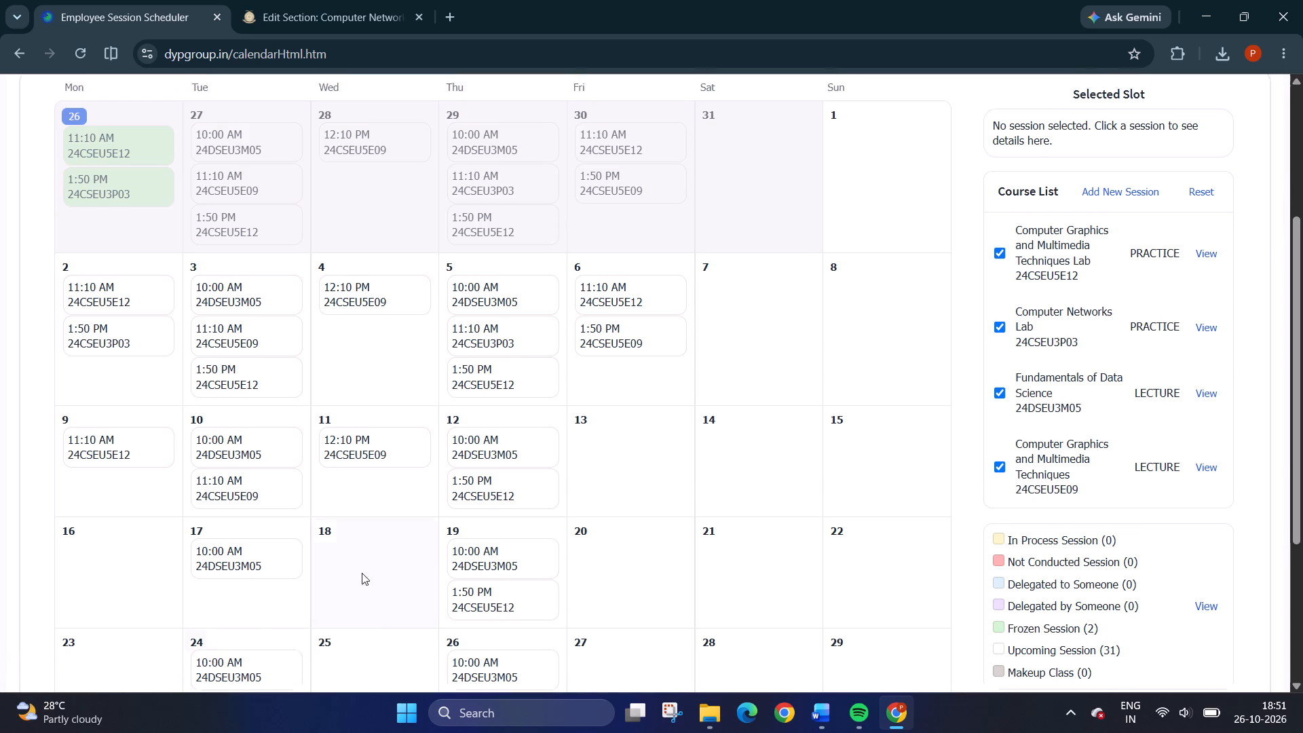
scroll(362, 573, up, 3)
View the session details for the 1:50 PM Computer Networks Lab on November 2, and return to the calendar.
scroll(400, 493, down, 3)
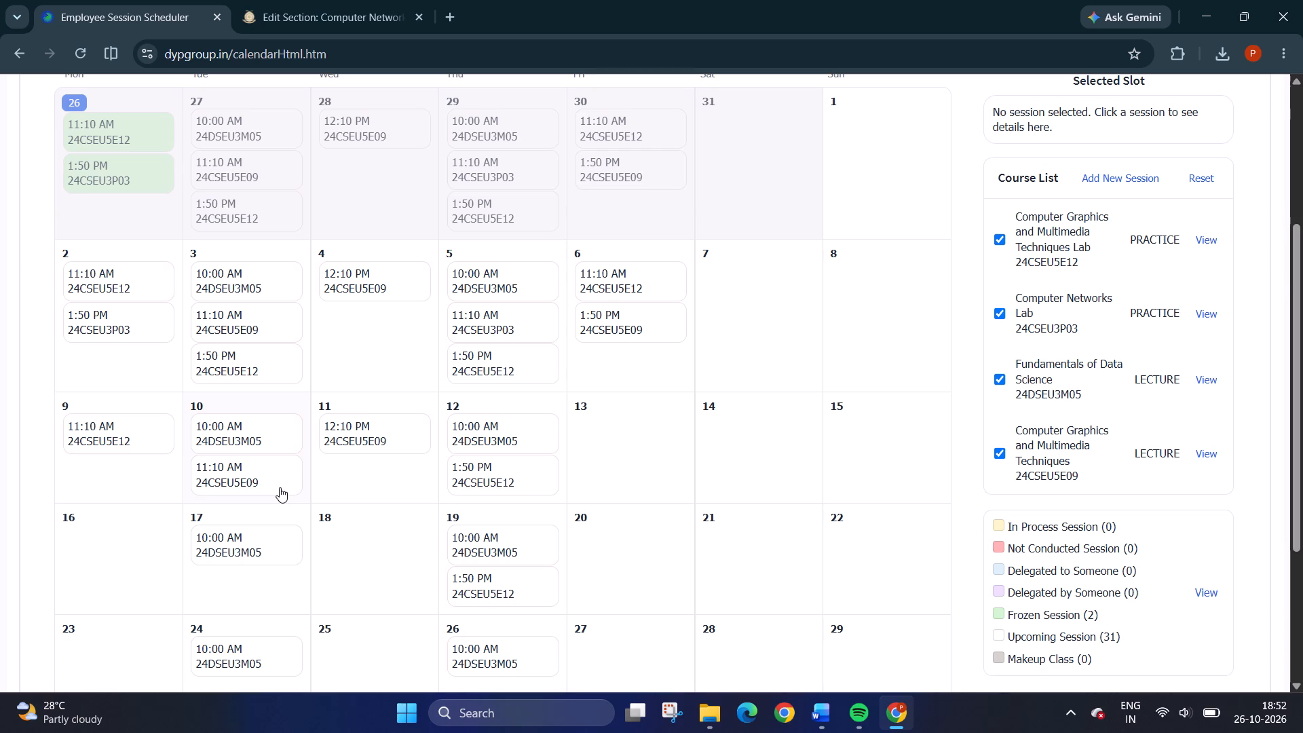
click(128, 324)
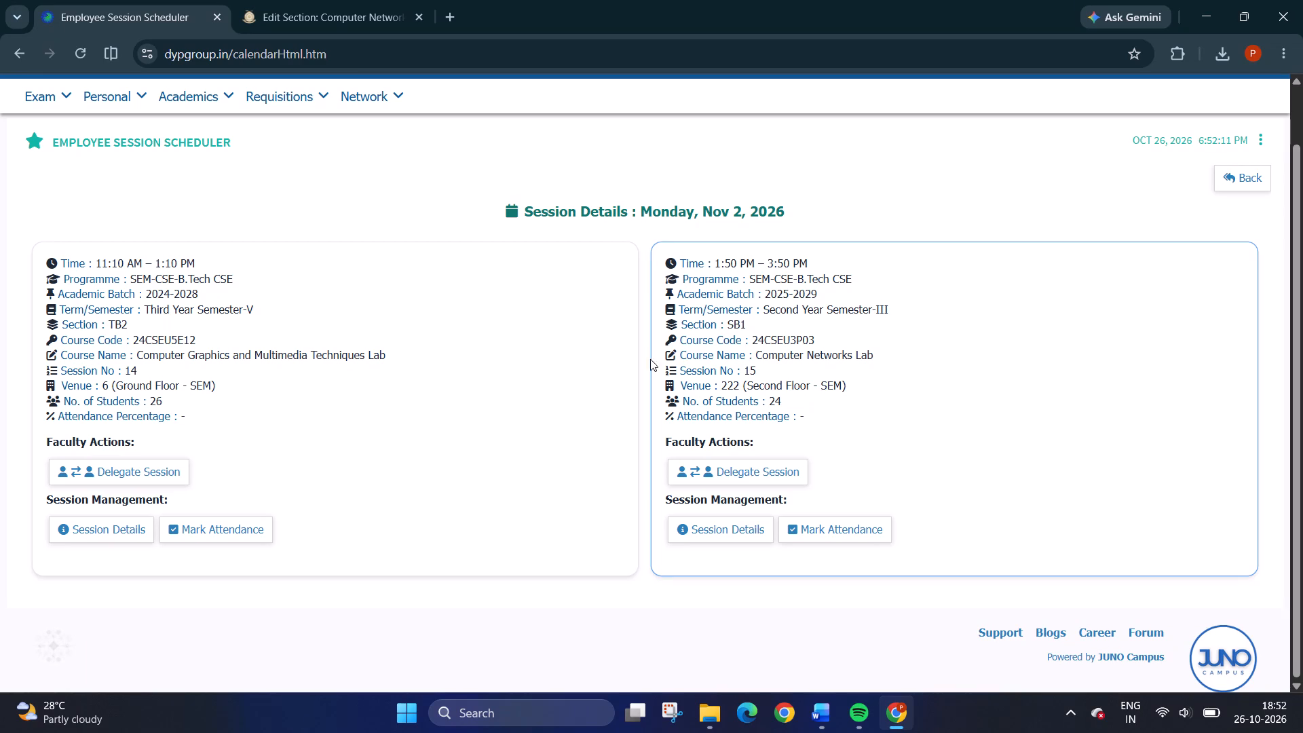
click(1231, 172)
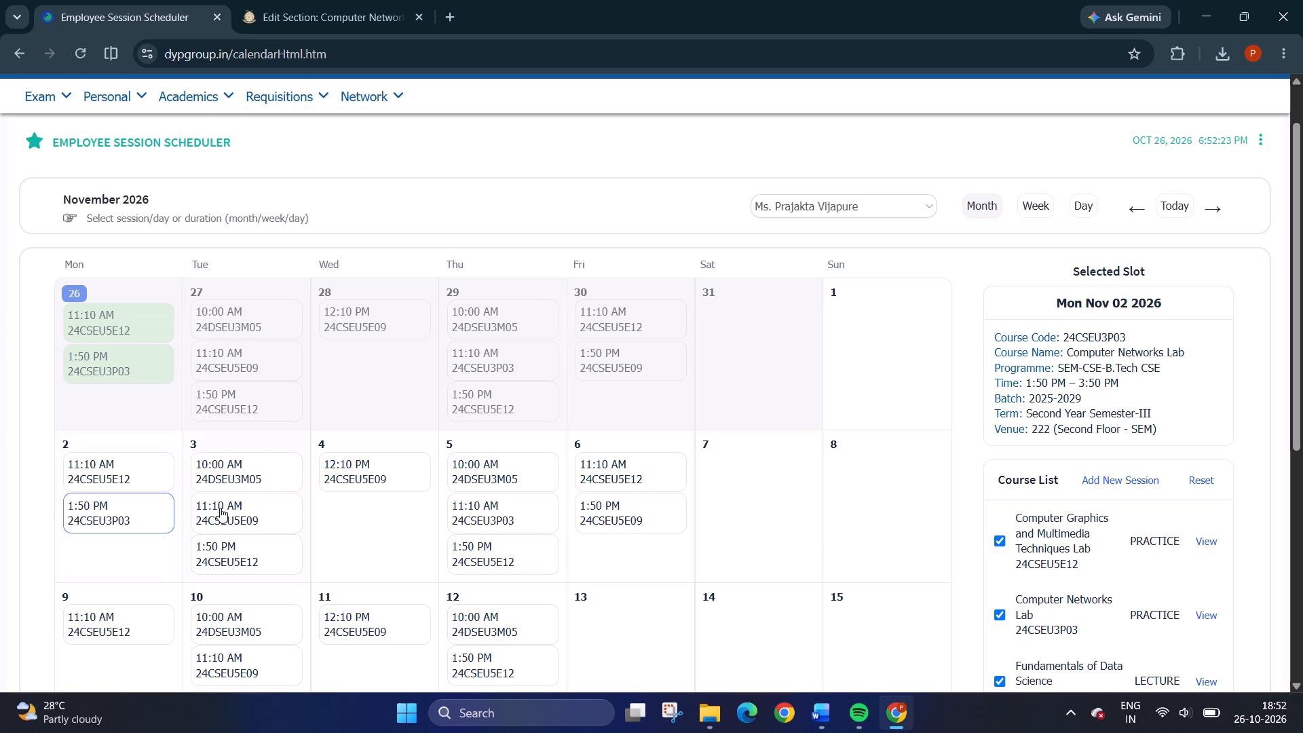
Open the 10:00 AM session on November 5, examine all of that day's session details, and return to the November calendar.
click(501, 484)
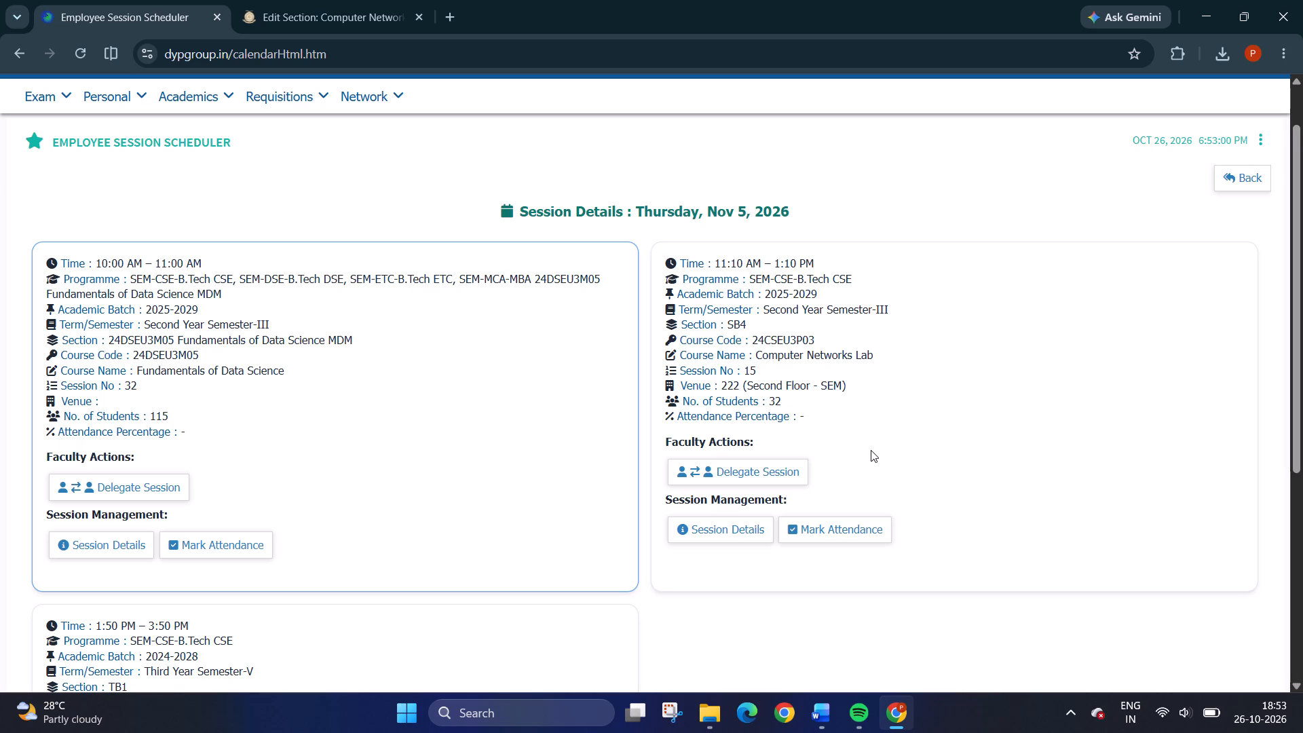
scroll(787, 451, down, 1)
scroll(731, 502, down, 1)
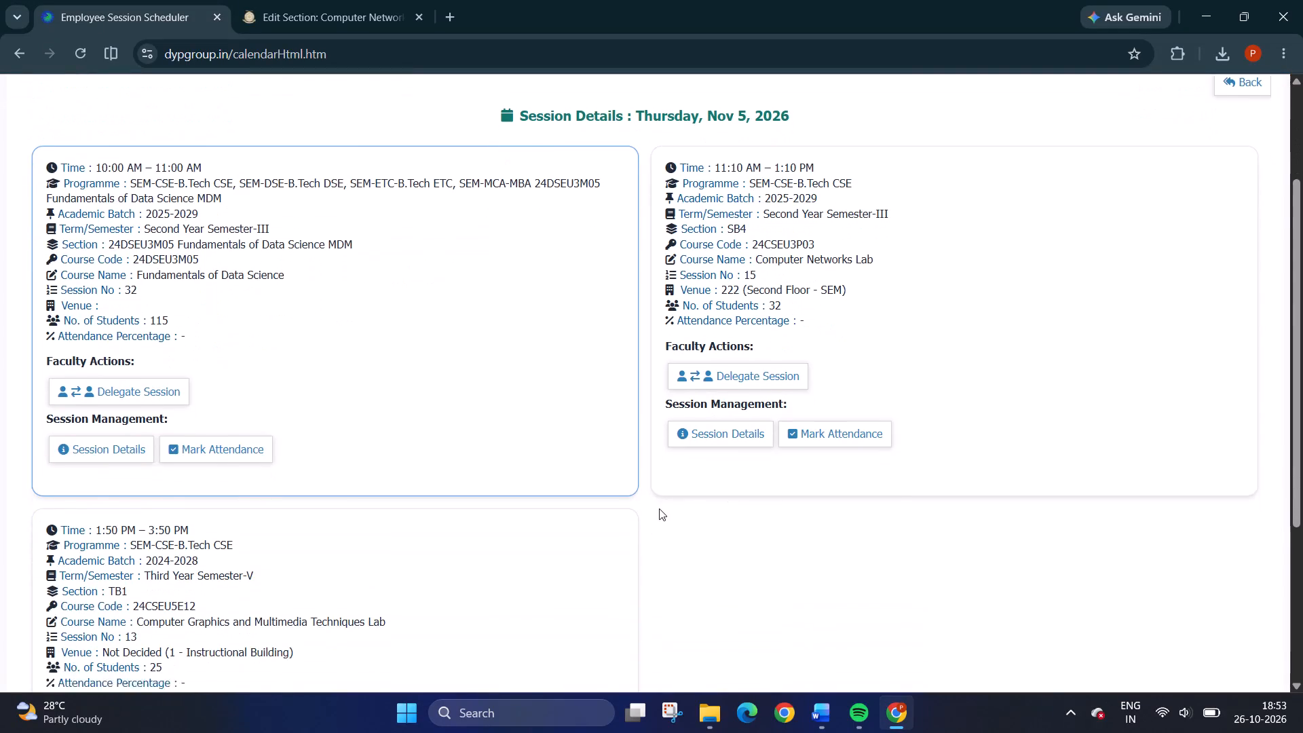
scroll(656, 510, down, 2)
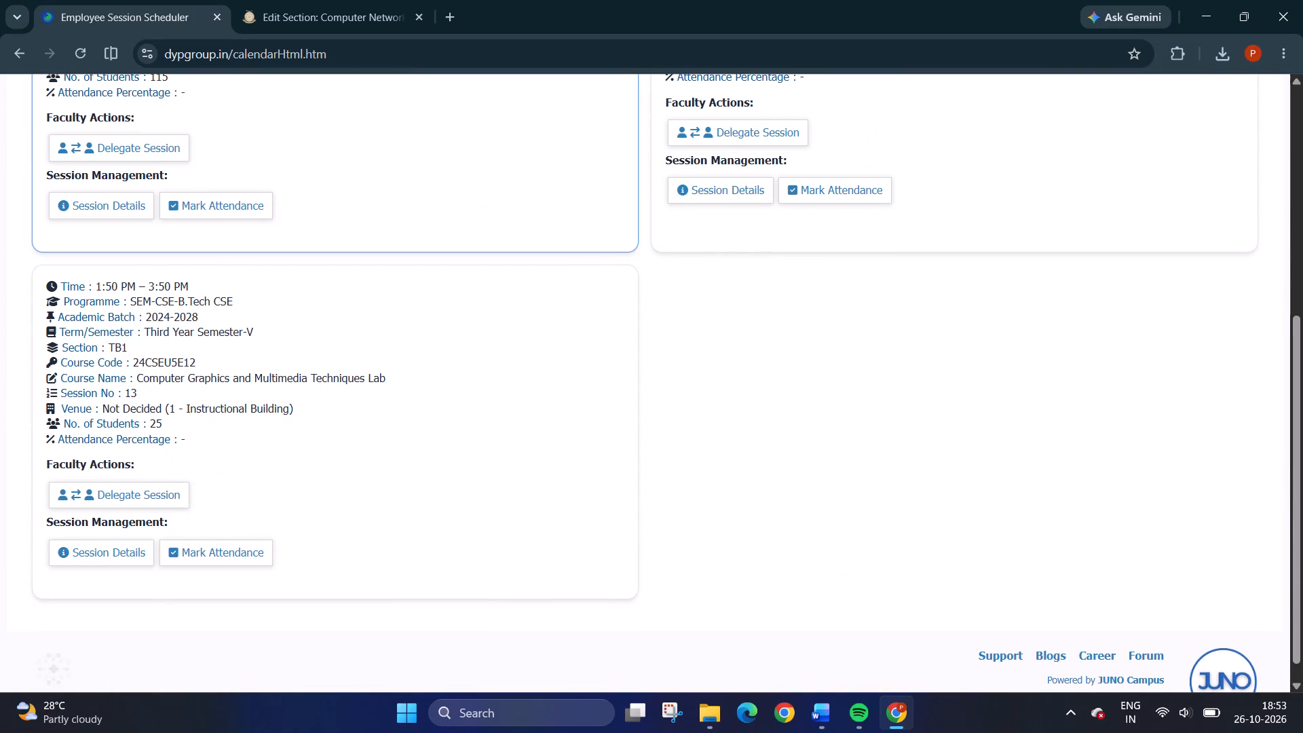
drag(159, 380, 372, 379)
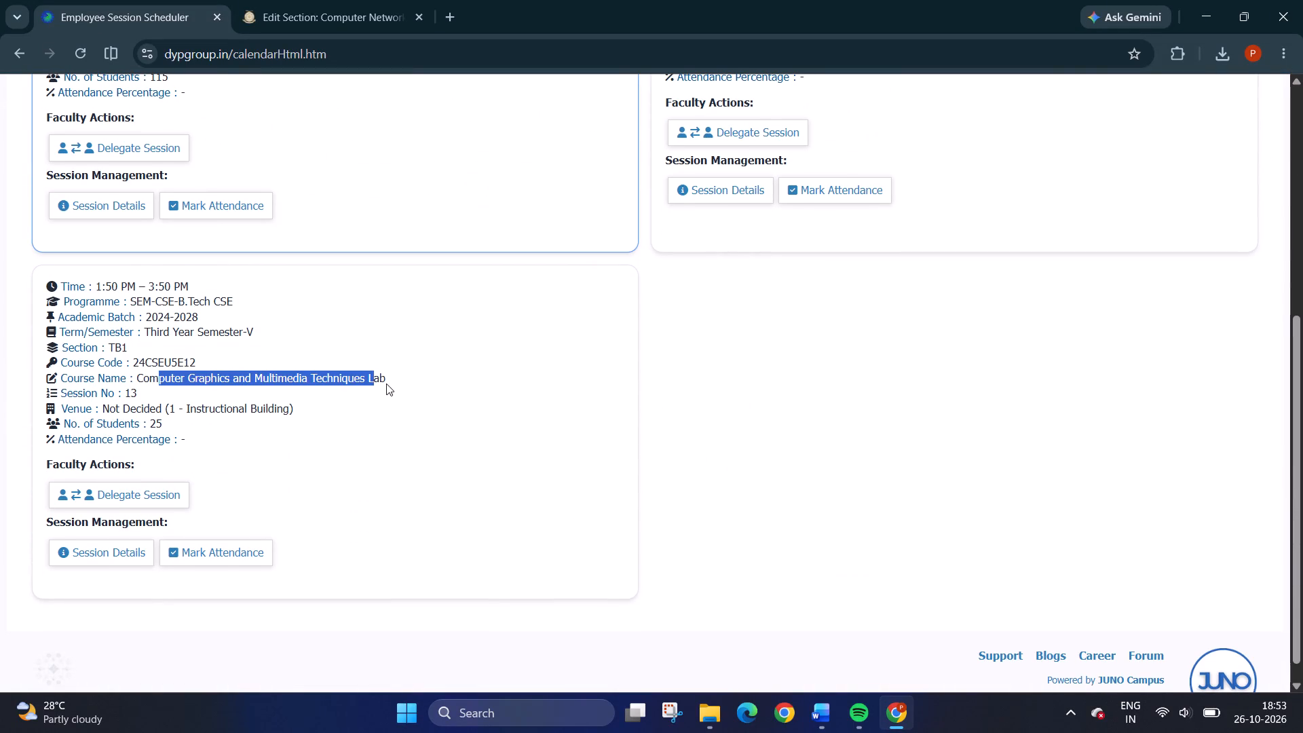
click(387, 385)
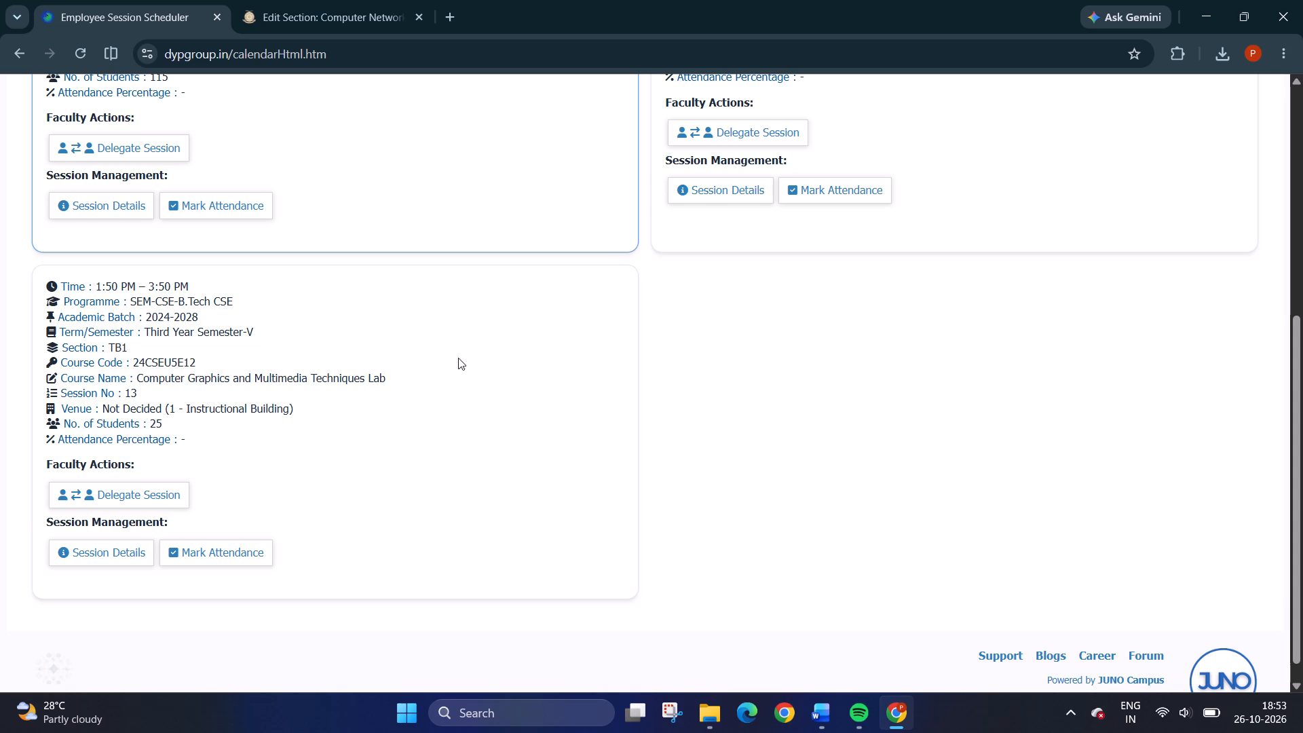
scroll(440, 444, up, 10)
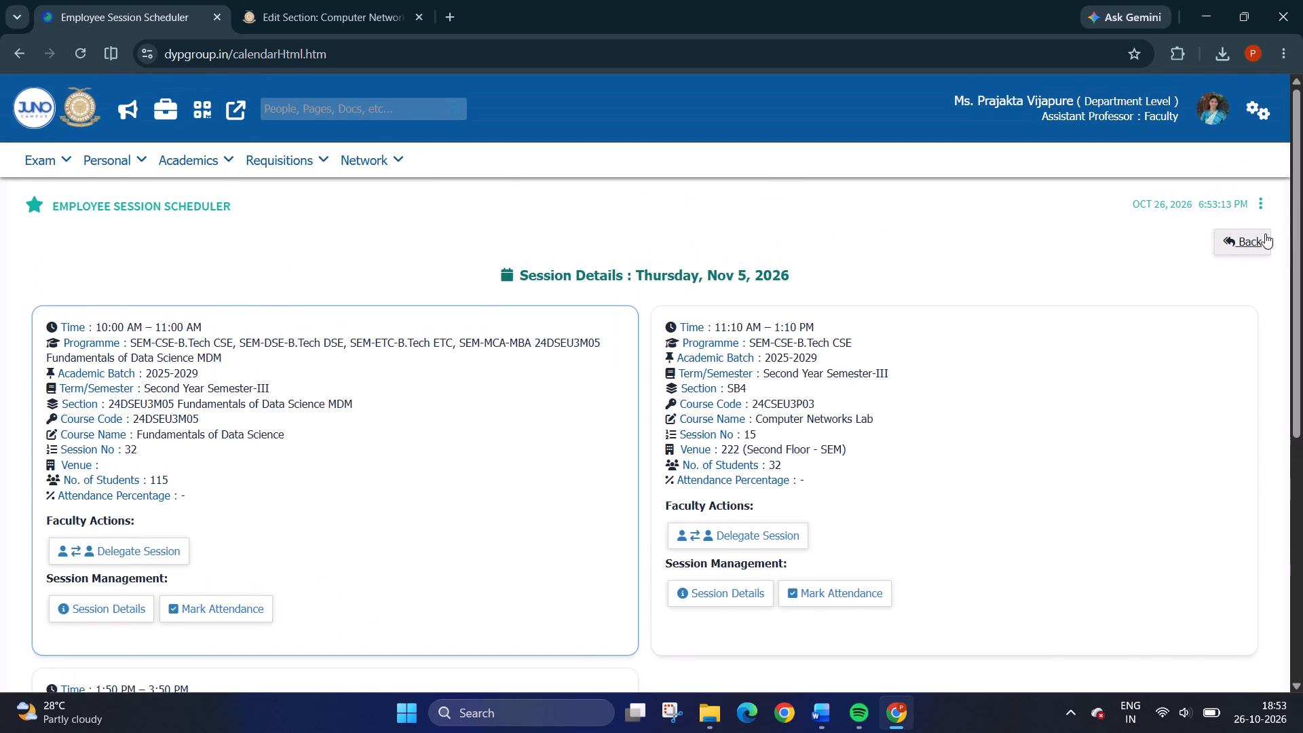
click(1260, 238)
scroll(676, 432, down, 3)
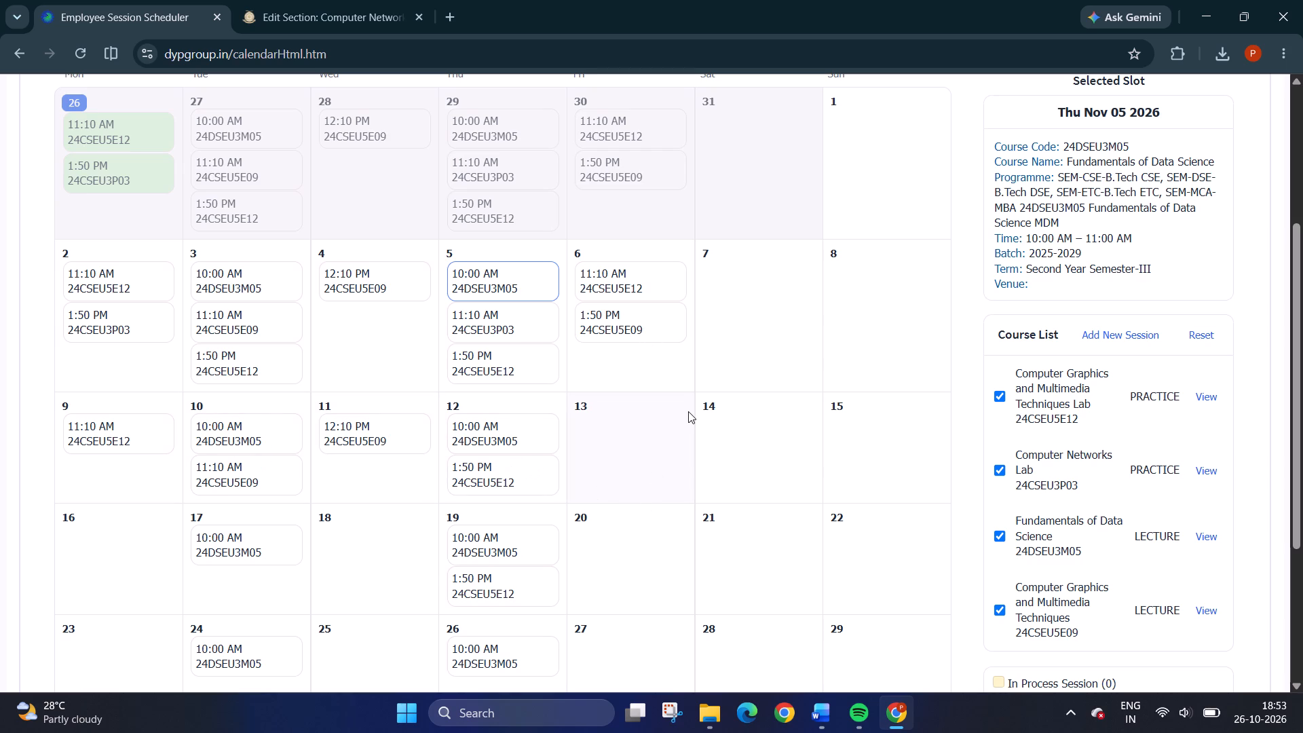
Compare the opening and due dates of the Computer Networks Lab assignments in Moodle with the November 2026 session calendar.
click(311, 0)
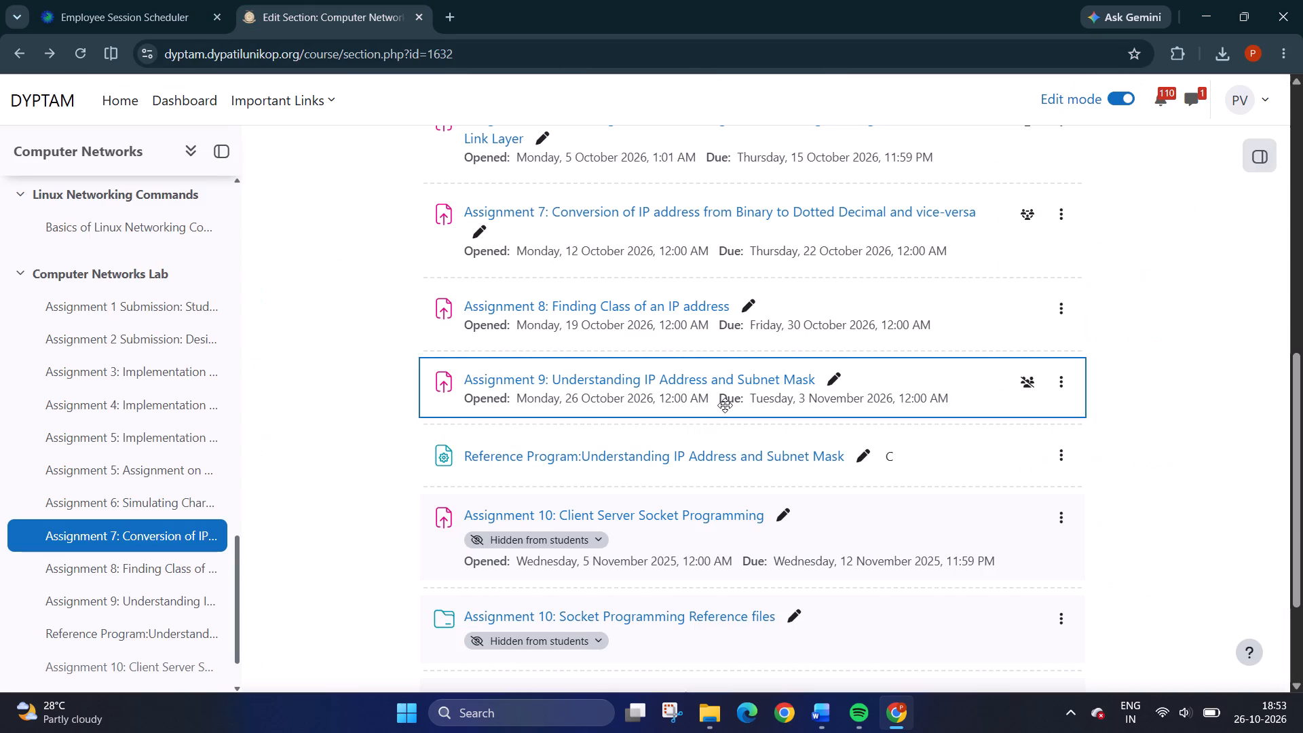
scroll(720, 425, down, 2)
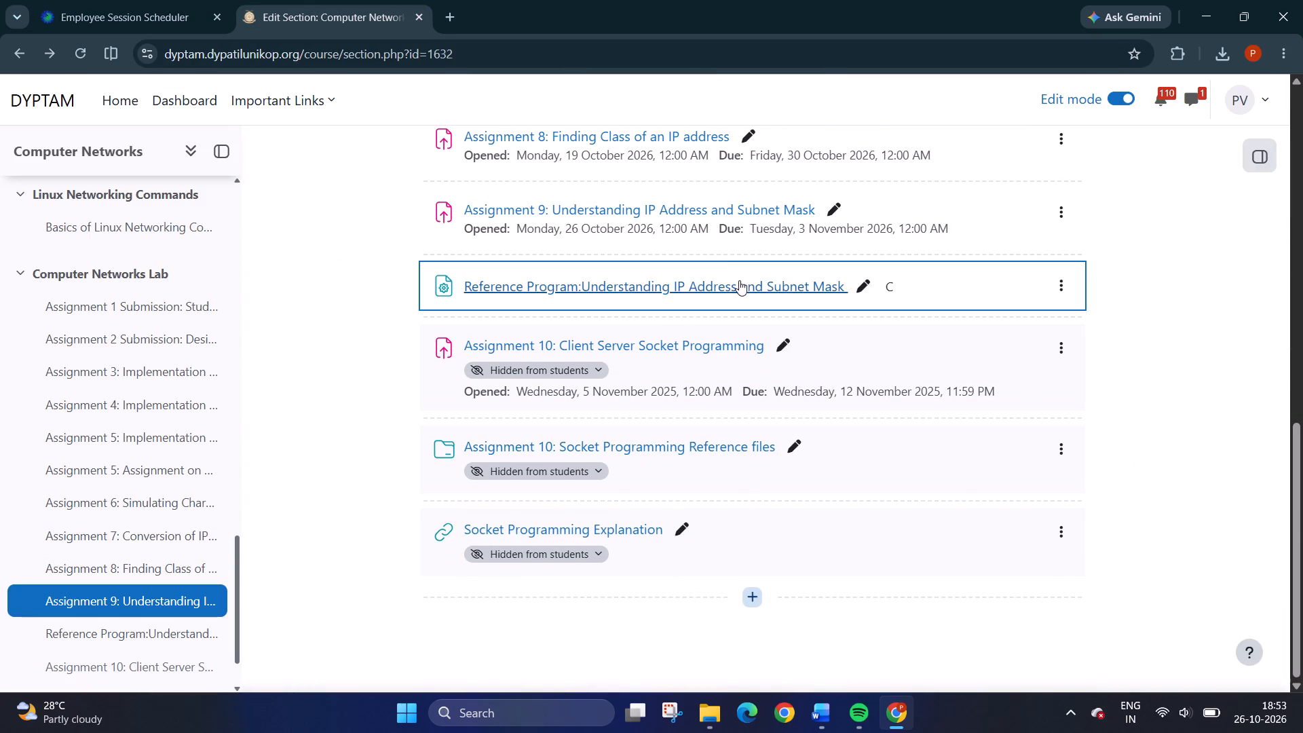
scroll(732, 260, up, 2)
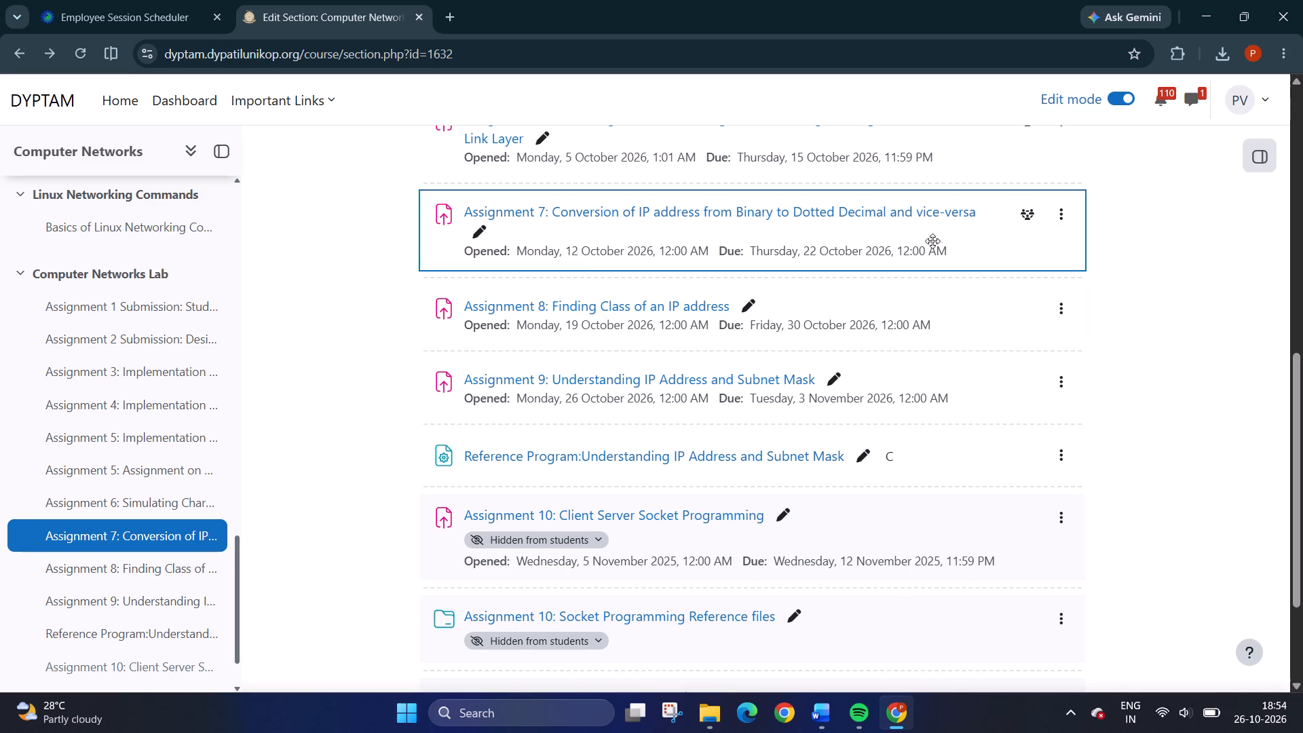
click(132, 0)
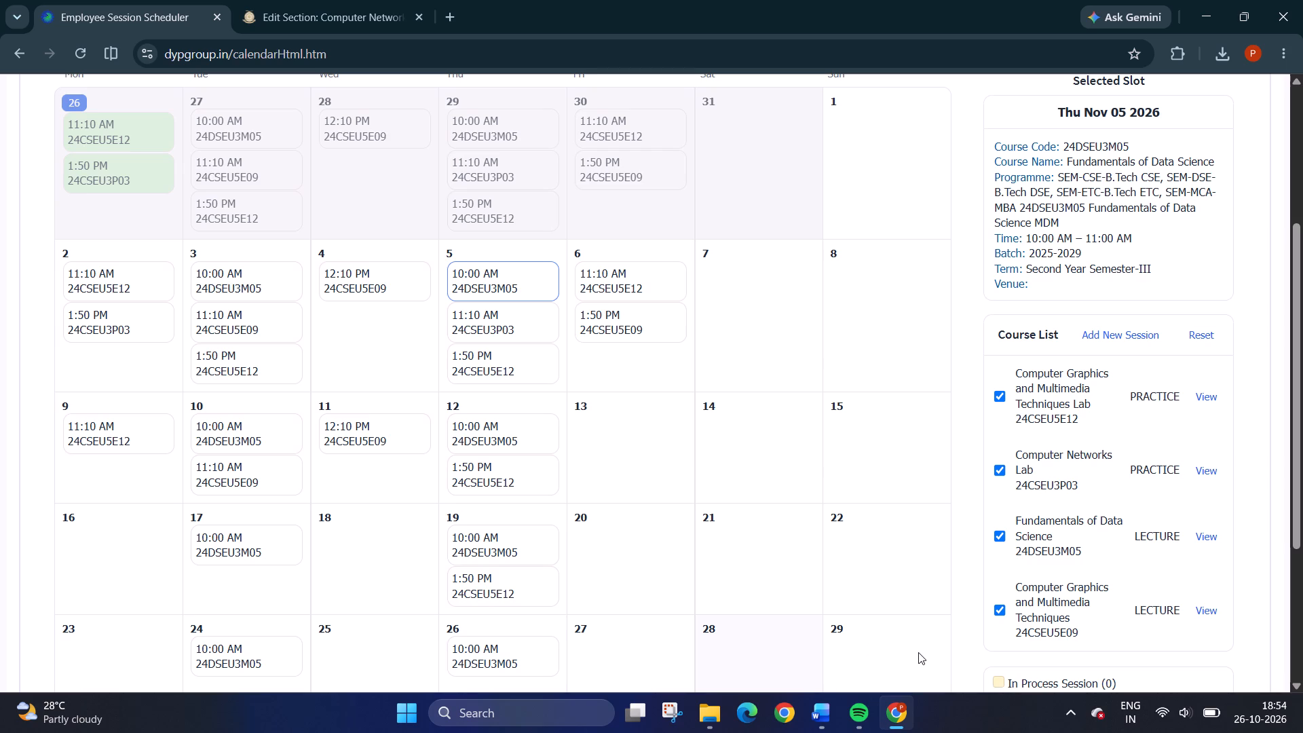
click(328, 0)
scroll(738, 455, up, 3)
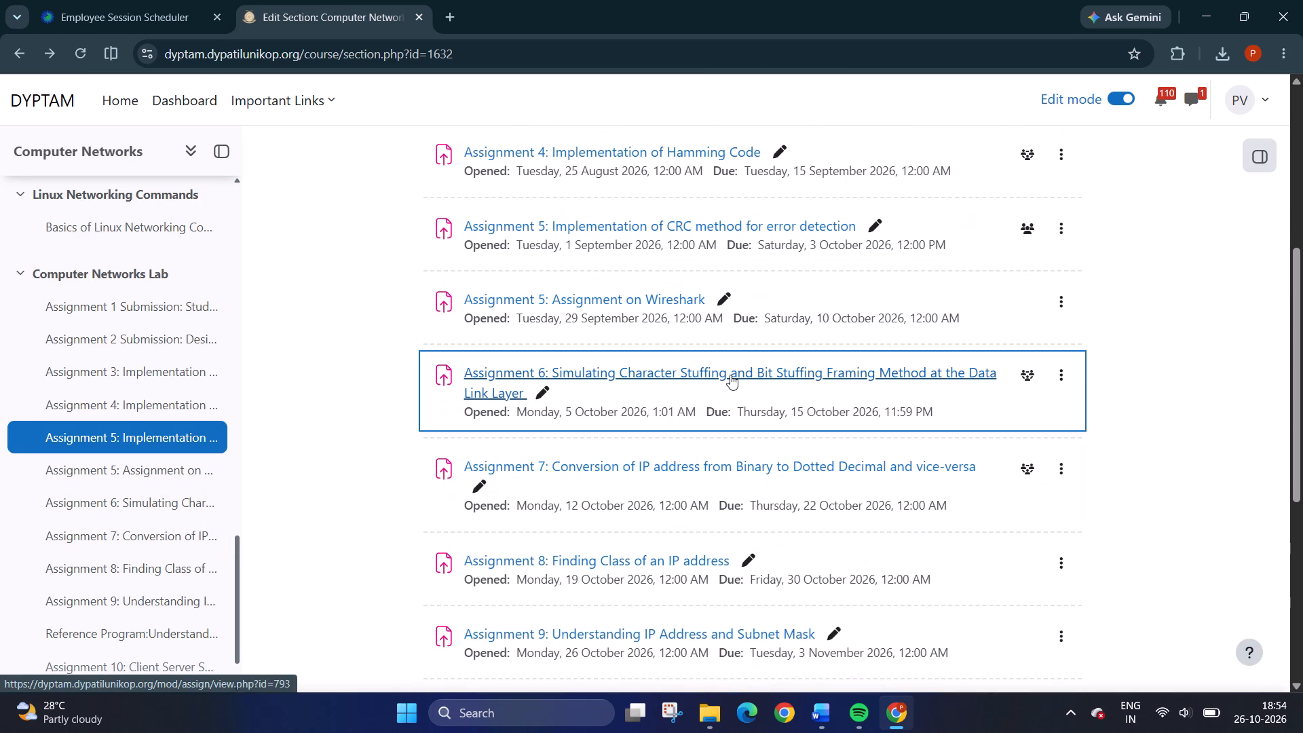
click(172, 0)
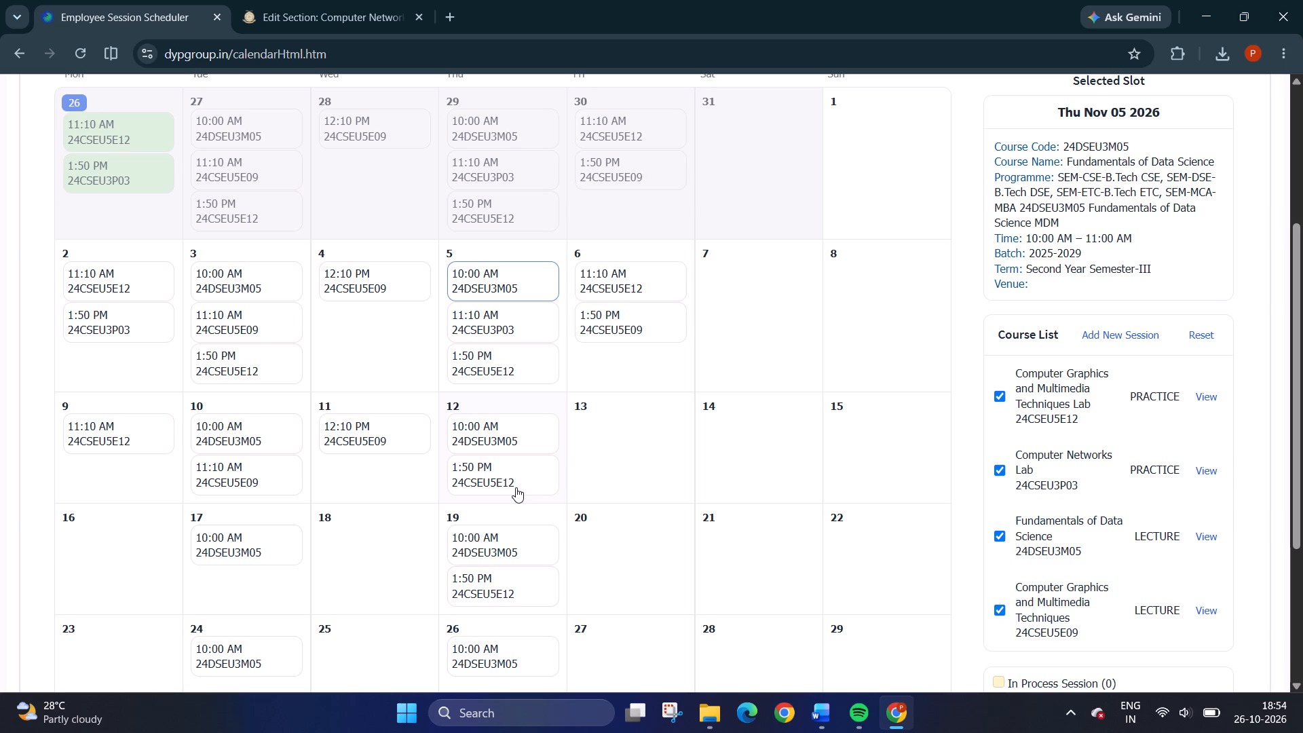
Examine Assignments 8 to 10 and the hidden socket programming resources in Moodle, cross-checking them against the November session calendar.
click(240, 0)
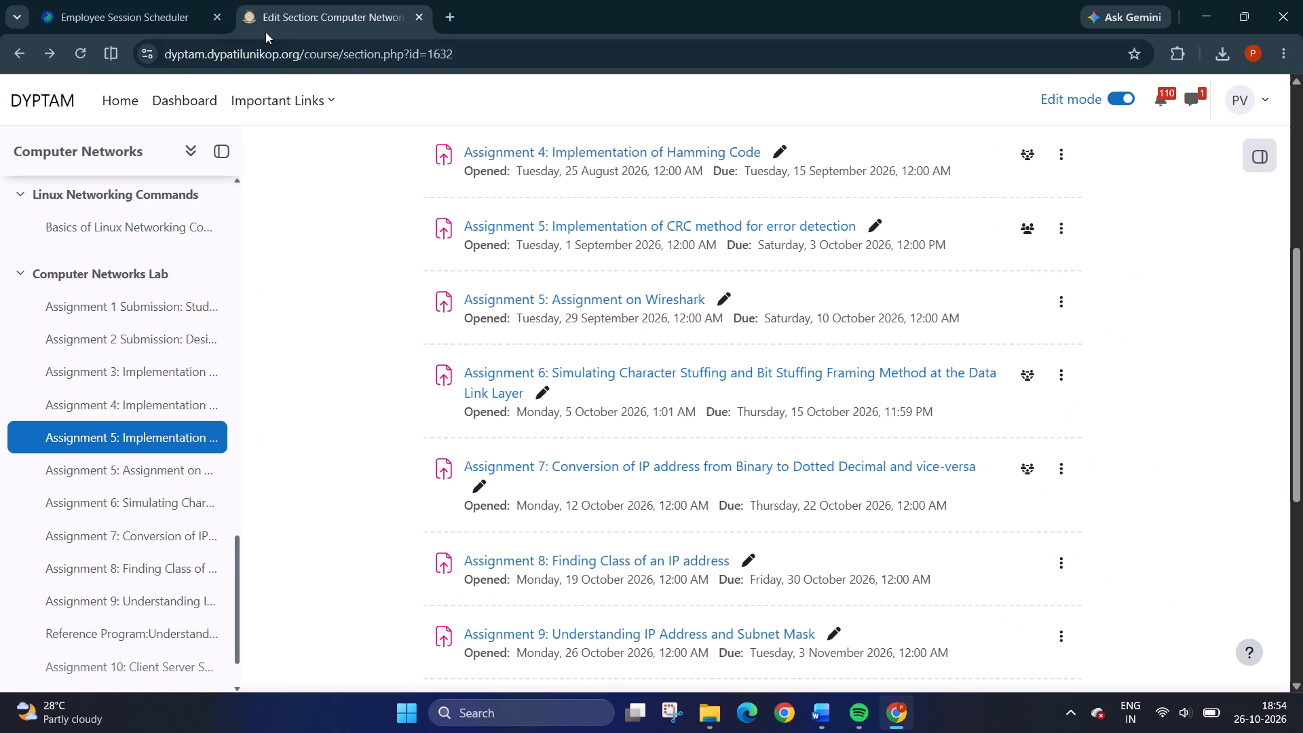
scroll(647, 550, down, 2)
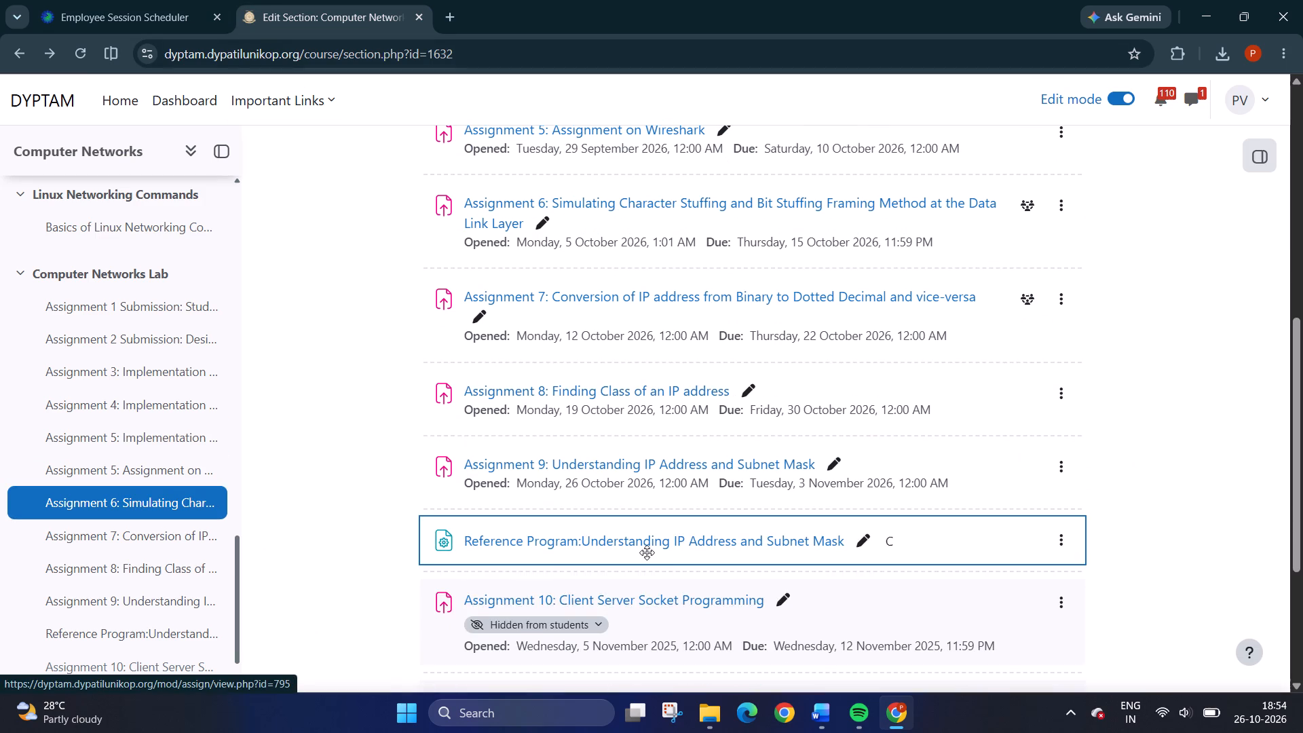
scroll(647, 552, down, 2)
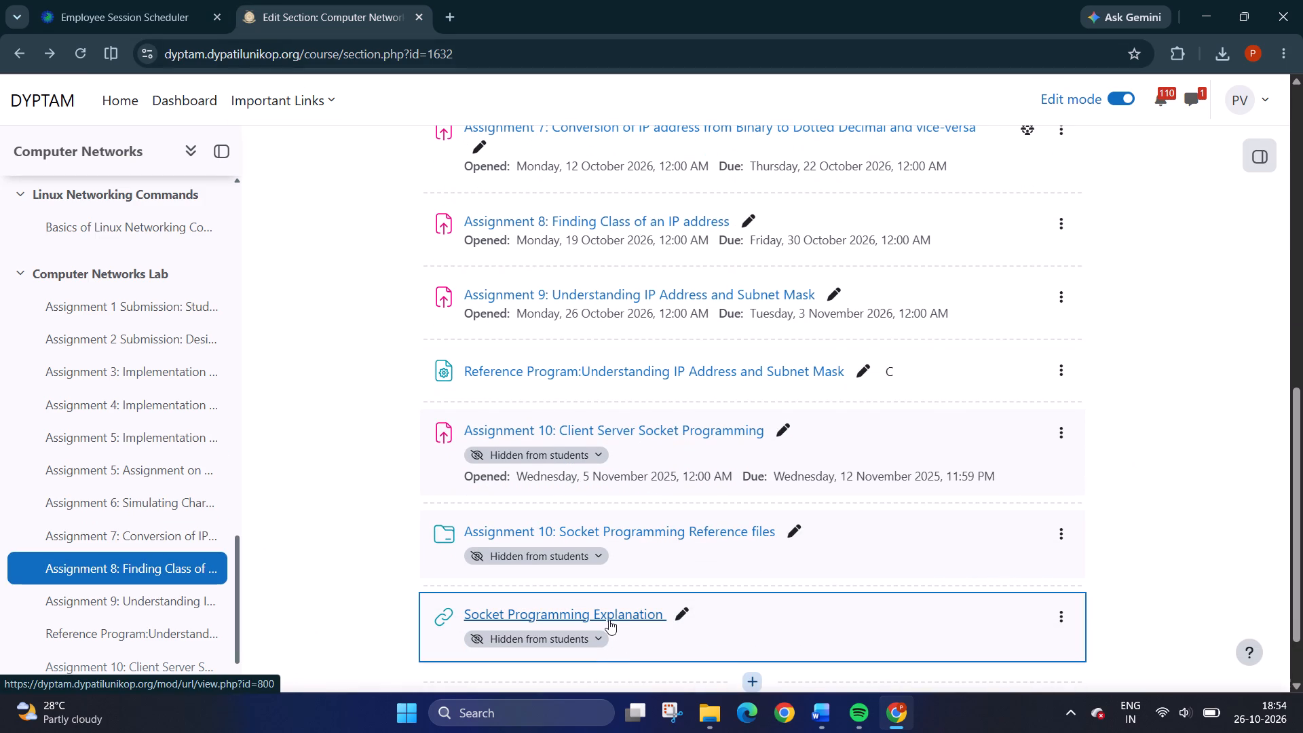
scroll(634, 542, down, 1)
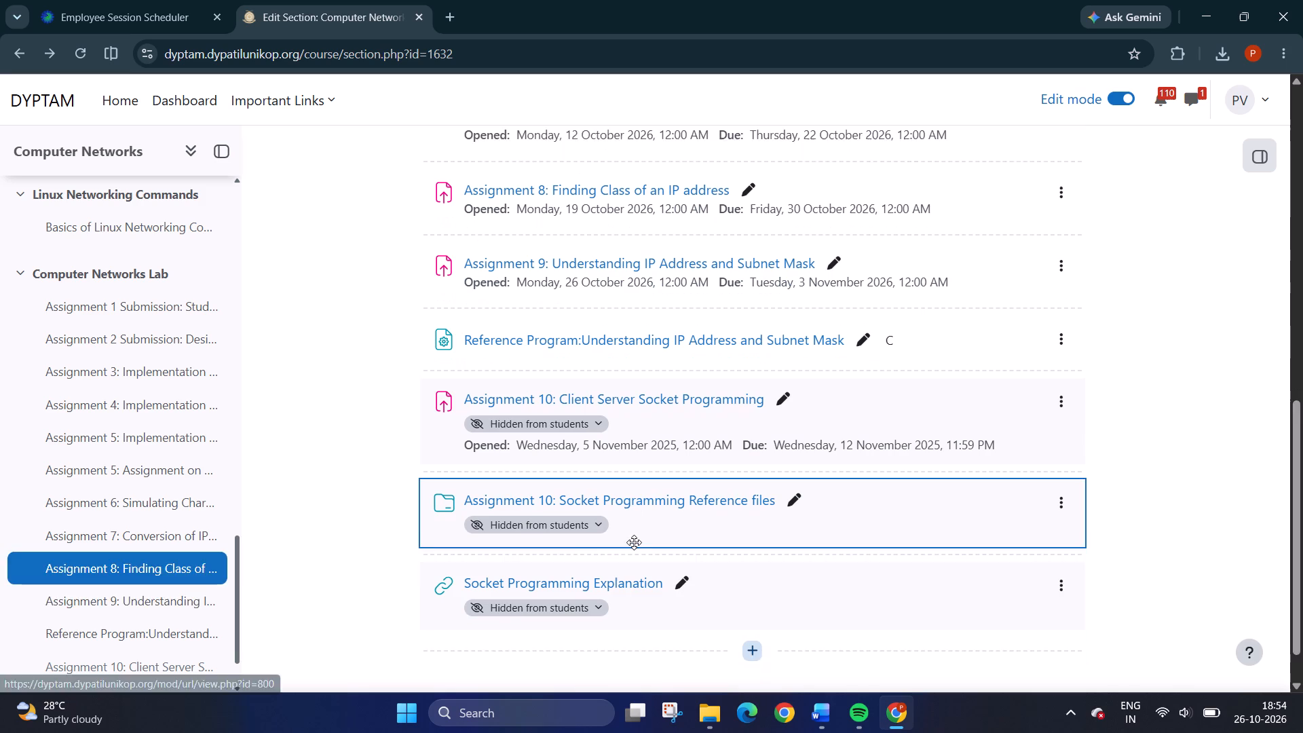
scroll(634, 542, down, 1)
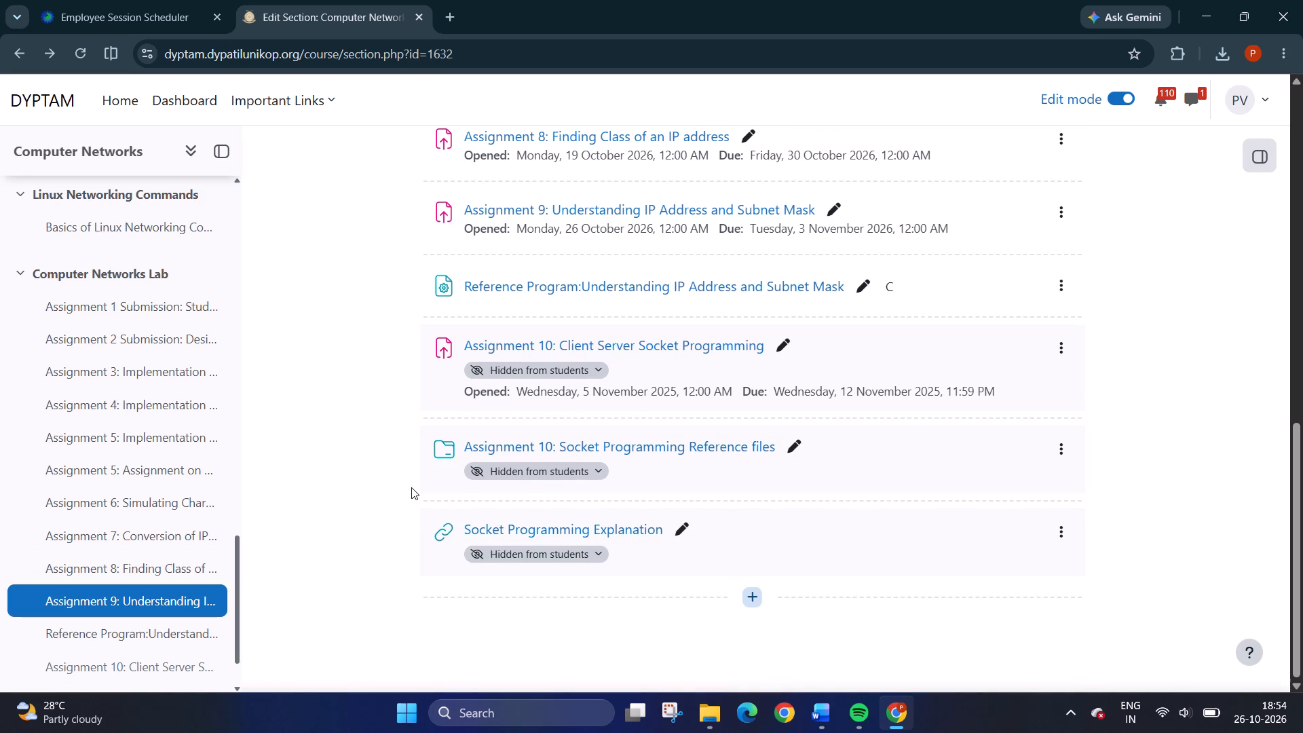
scroll(411, 487, up, 1)
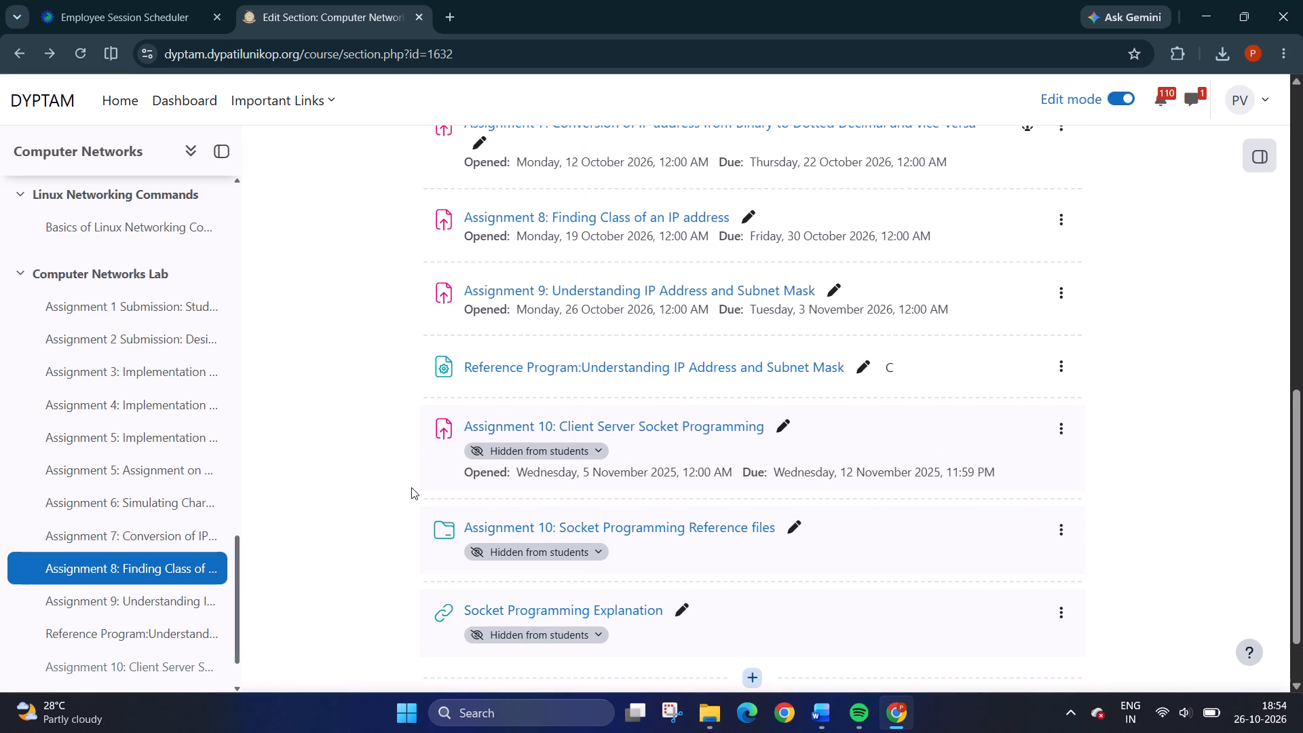
scroll(392, 507, down, 2)
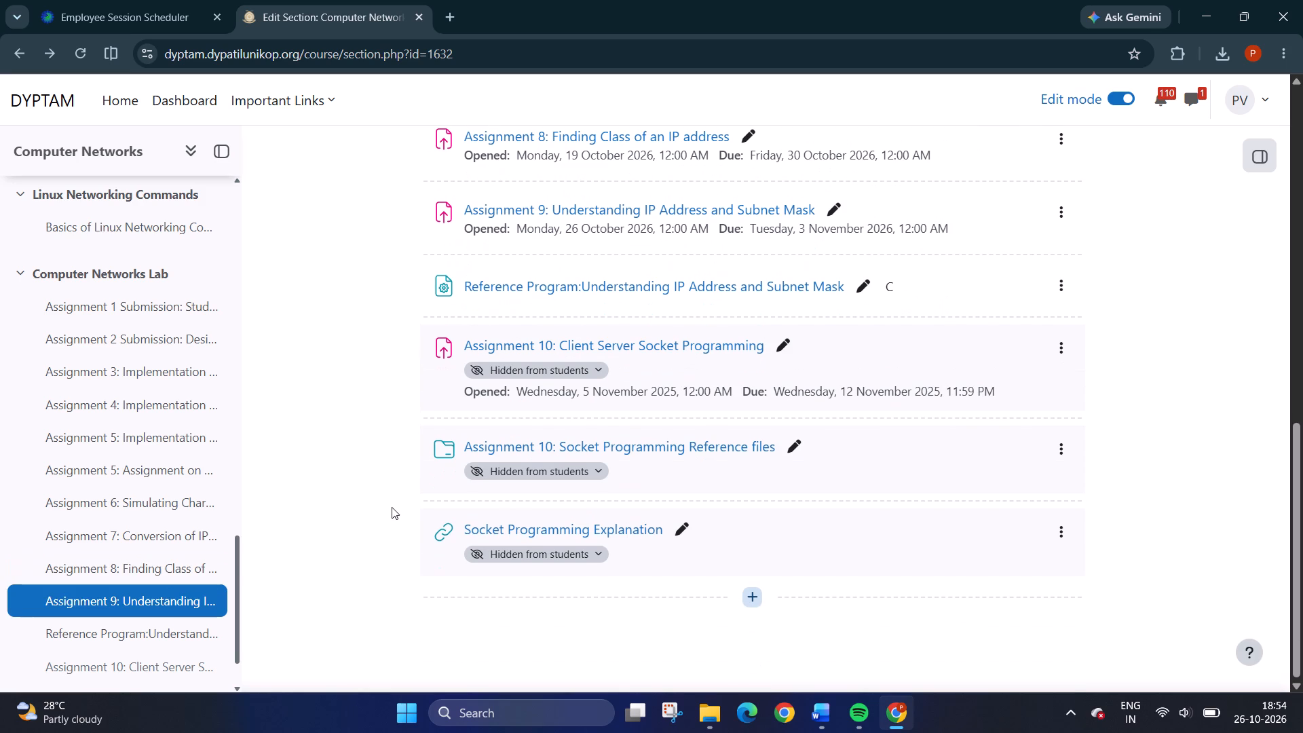
click(52, 0)
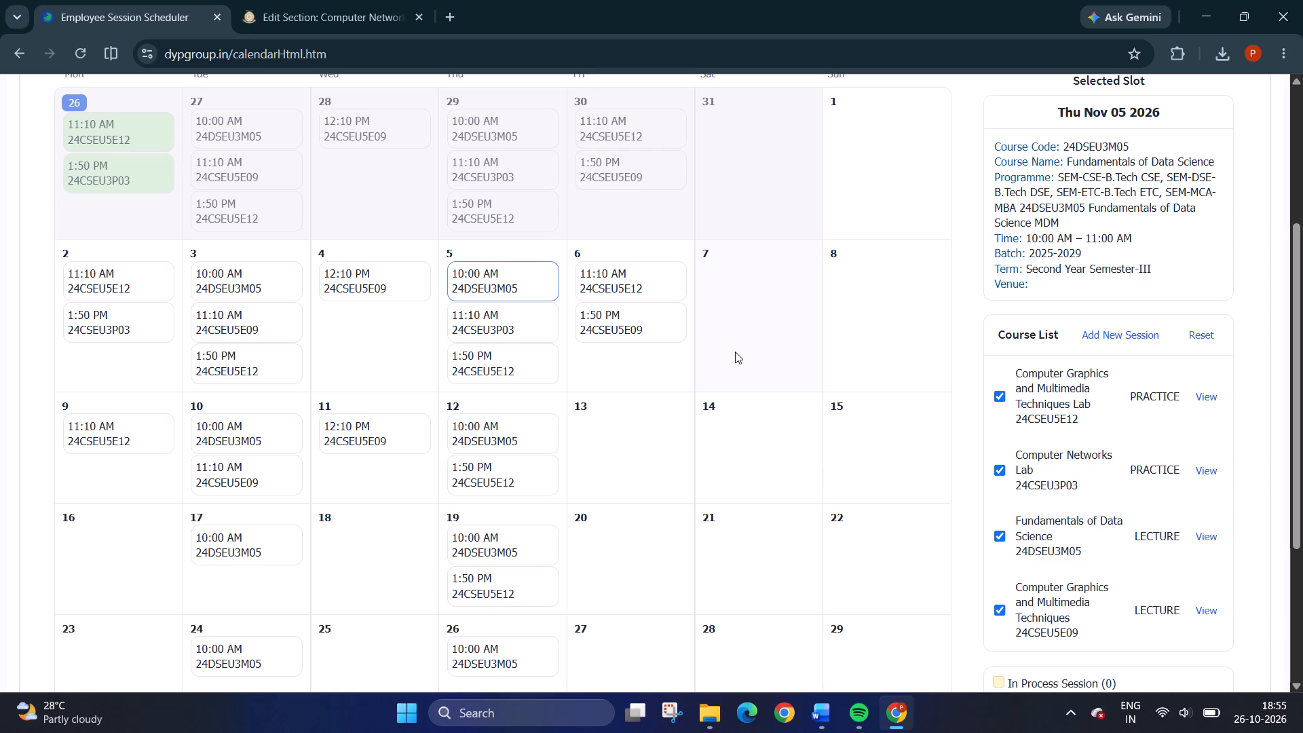
click(310, 0)
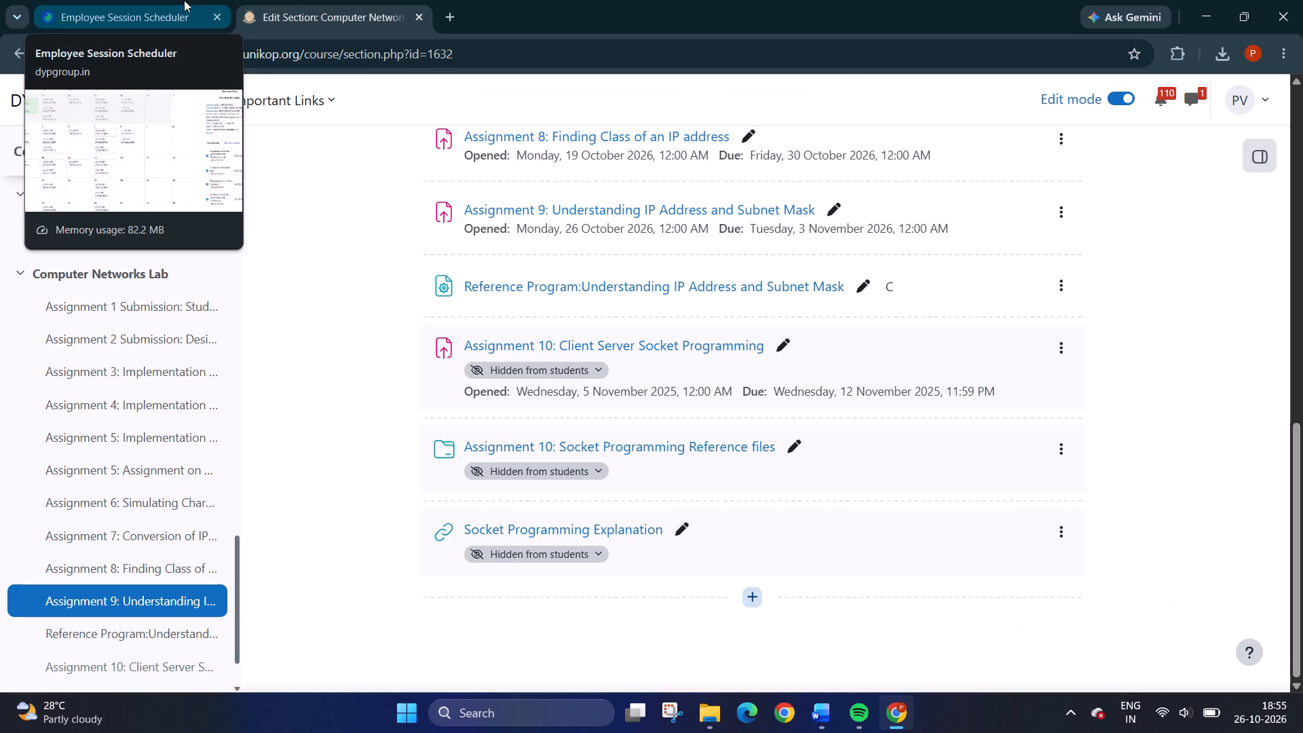
Switch to the Employee Session Scheduler, move the calendar back to October 2026, and review the month's sessions.
click(182, 0)
scroll(607, 421, up, 12)
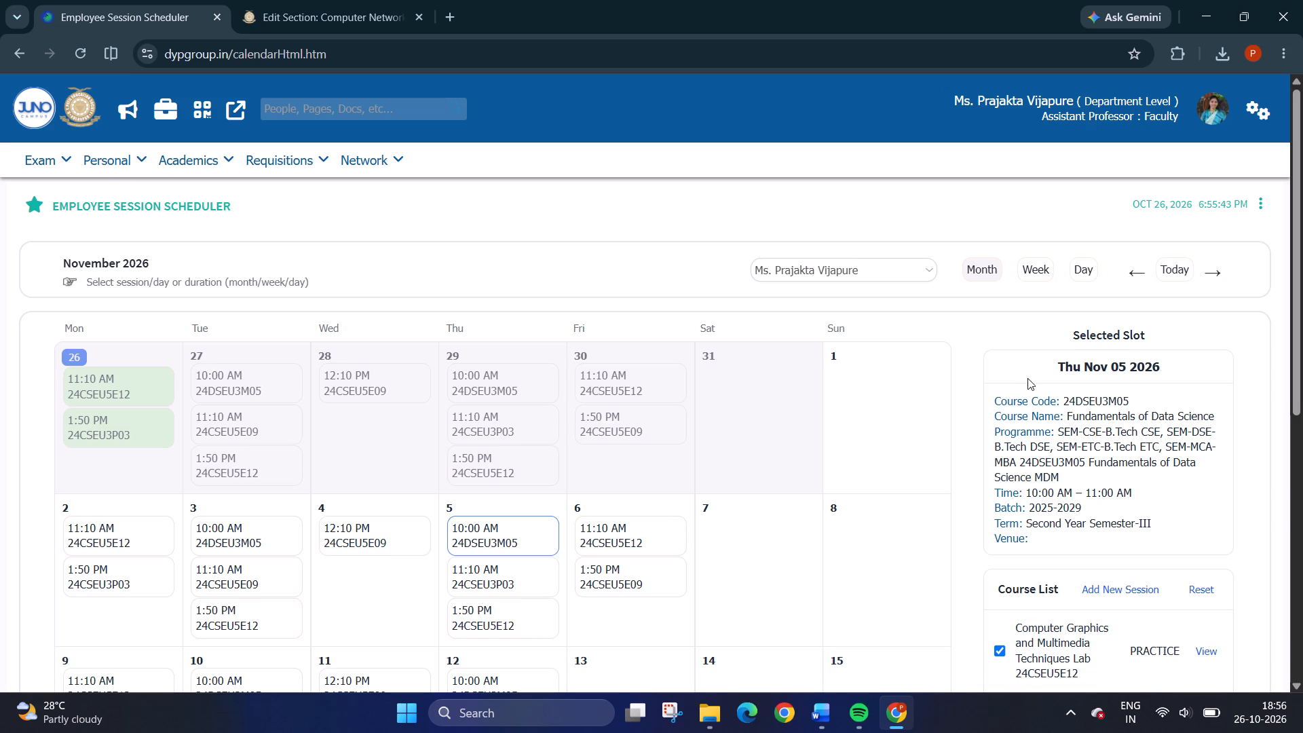
click(1141, 267)
scroll(531, 355, down, 6)
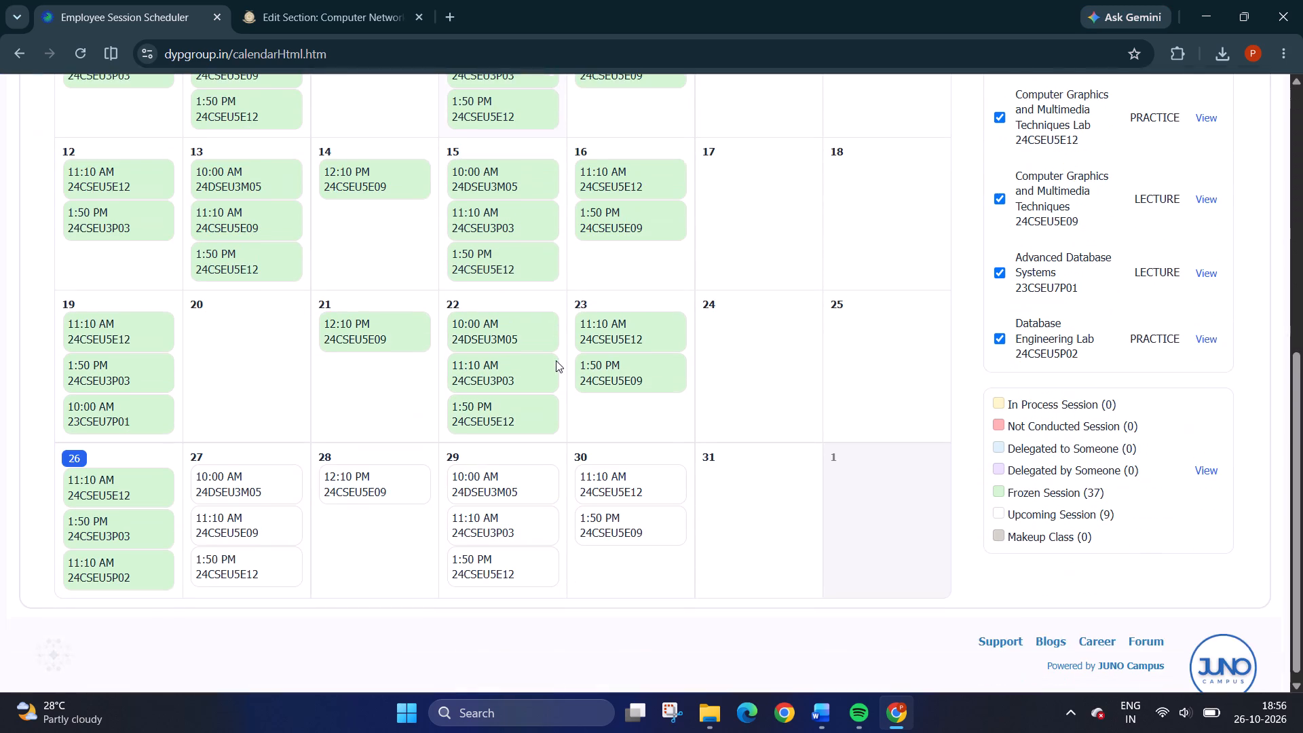
scroll(556, 360, down, 4)
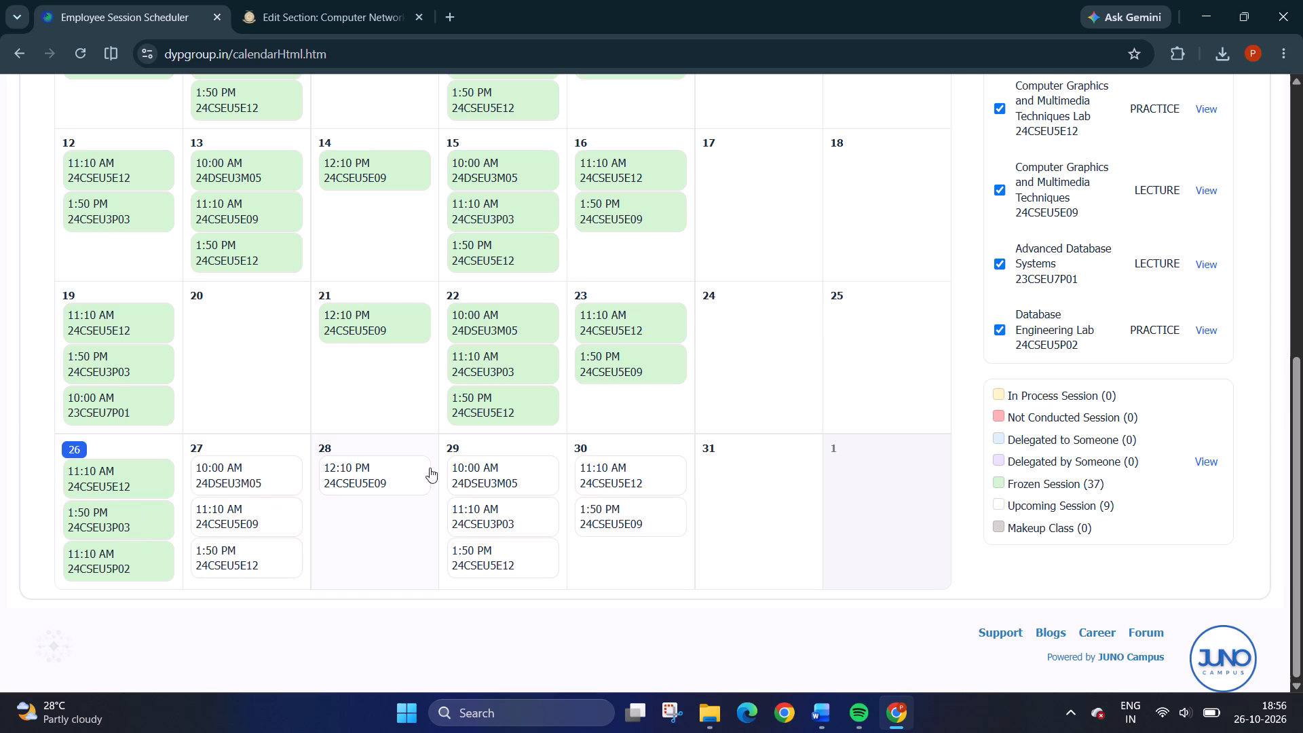
scroll(1096, 225, up, 6)
Advance the calendar to November 2026, view the details of the 10:00 AM session on November 26, and return to the calendar.
click(1209, 253)
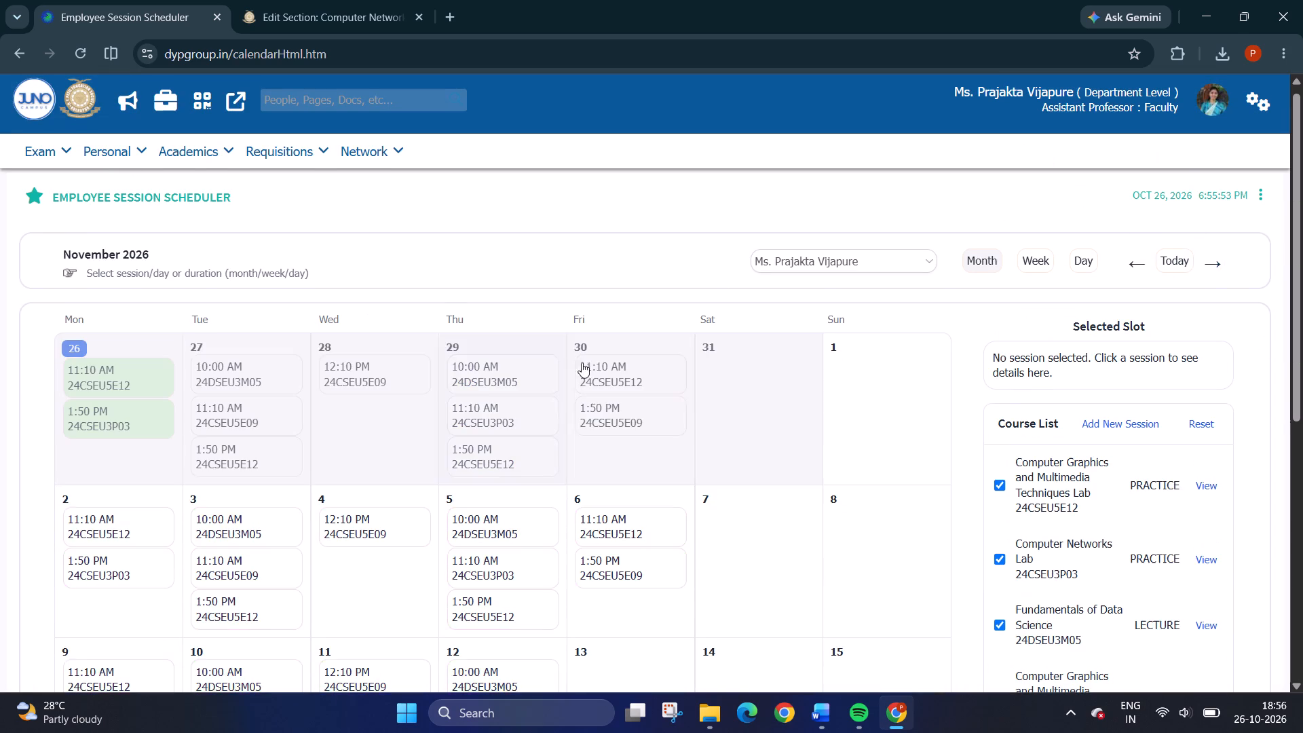
scroll(706, 383, down, 3)
scroll(650, 540, down, 5)
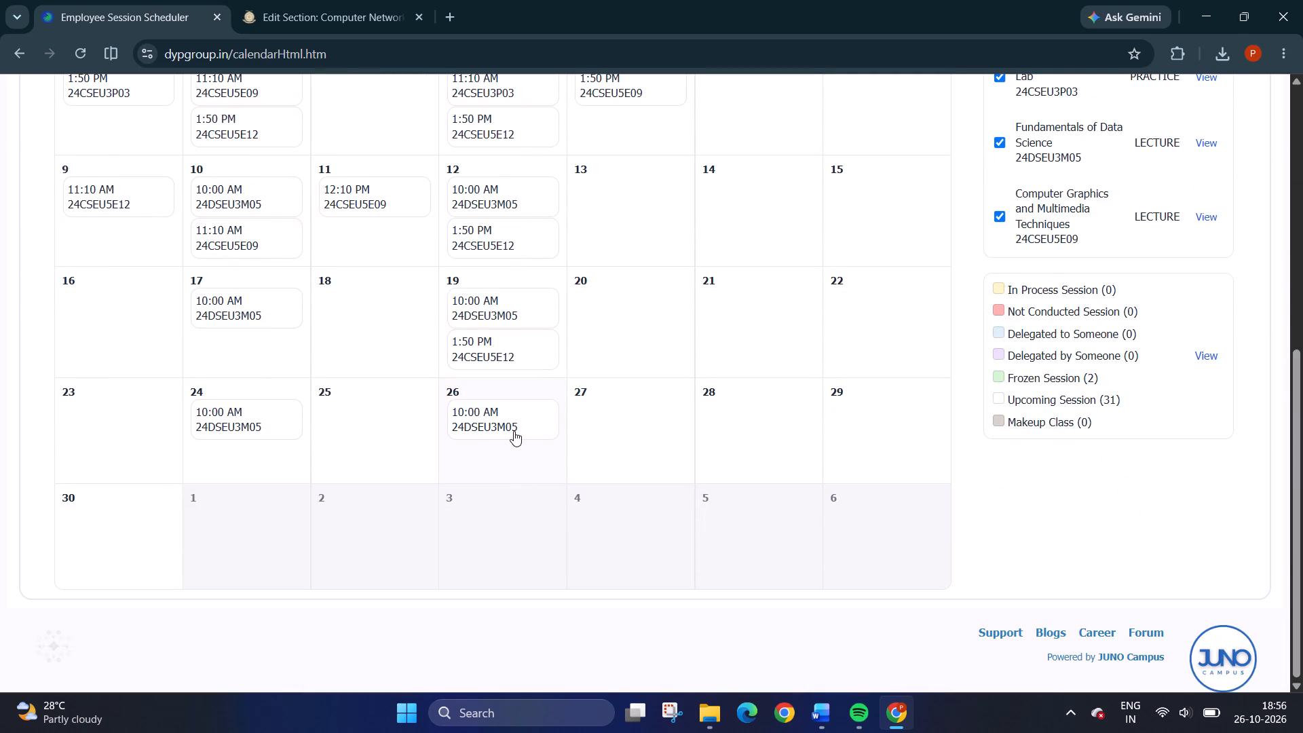
click(512, 424)
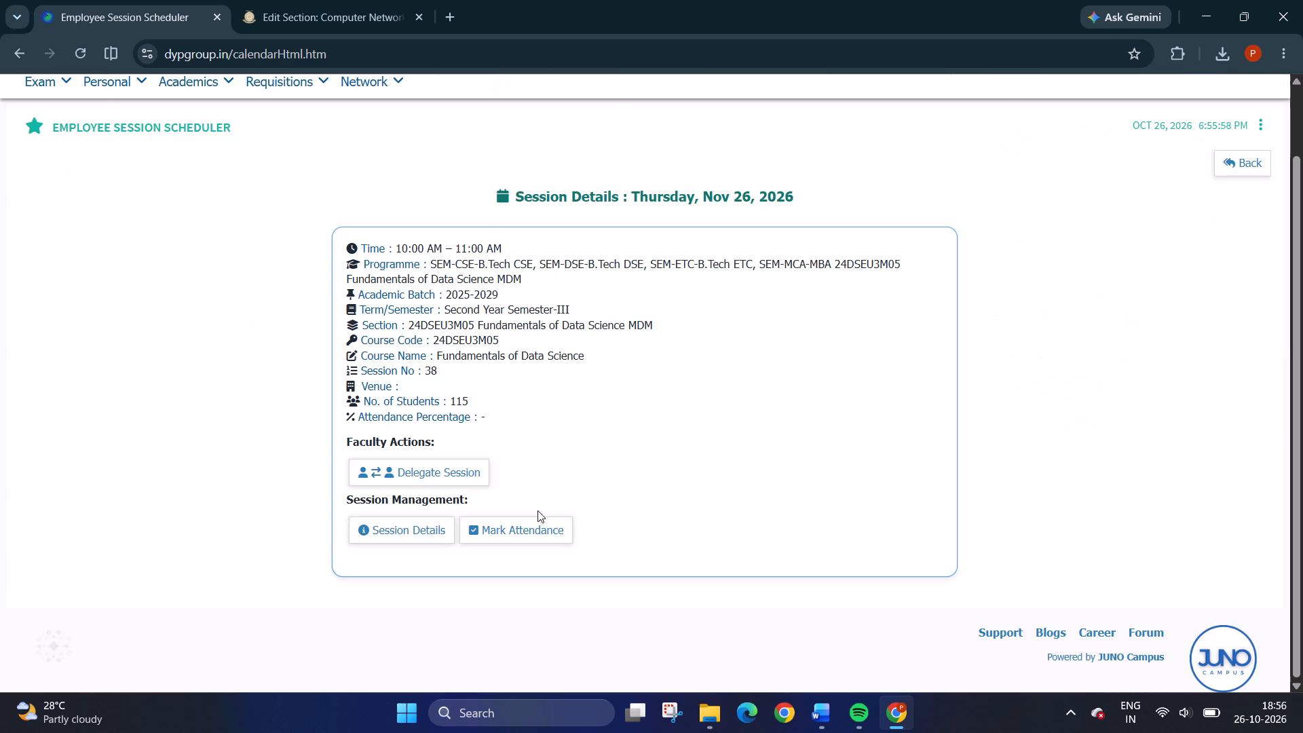
click(1243, 168)
View the details of the 10:00 AM Fundamentals of Data Science session on November 24, and return to the calendar.
scroll(667, 405, down, 5)
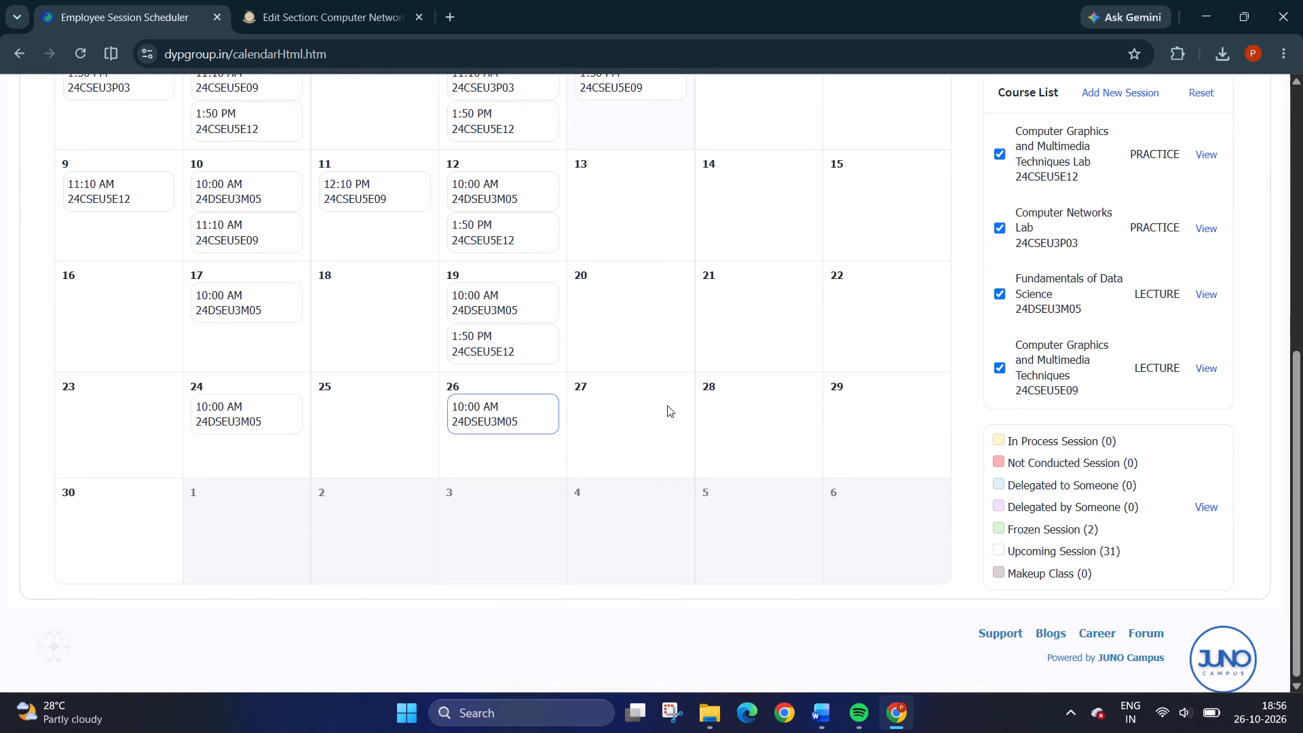
click(284, 426)
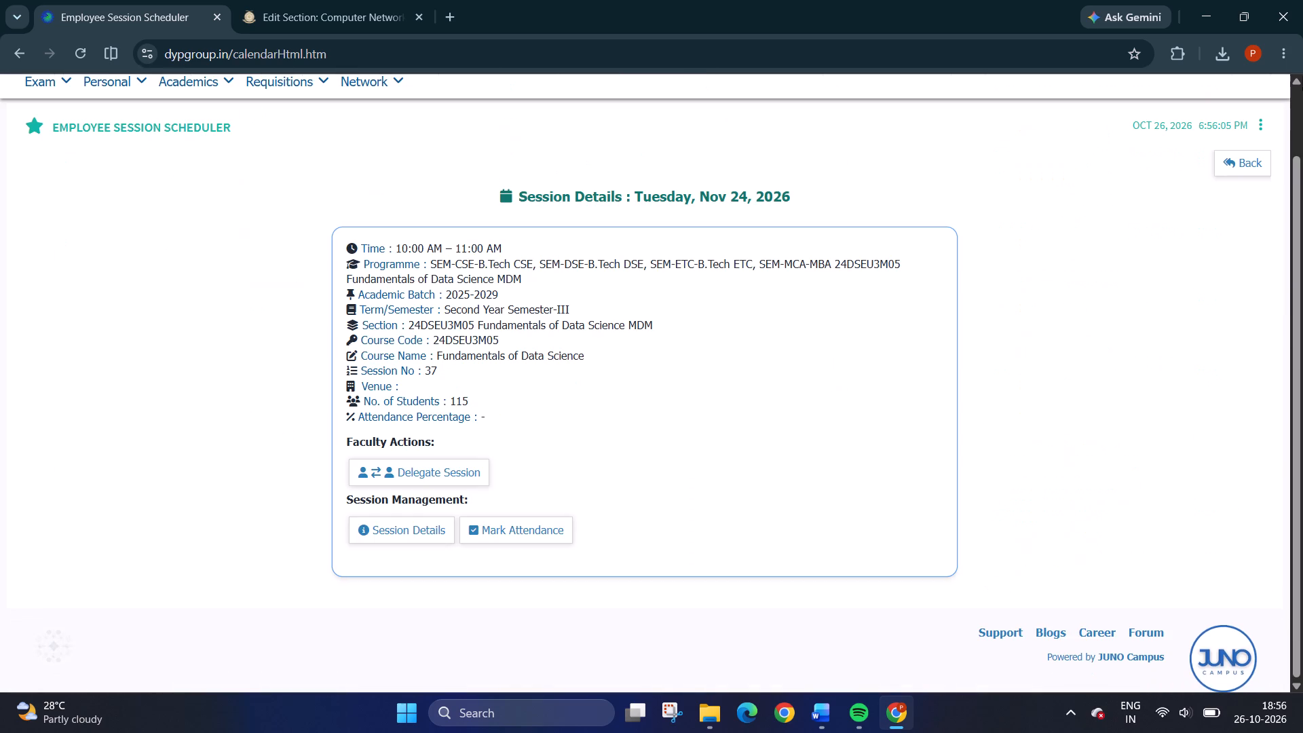
click(1248, 156)
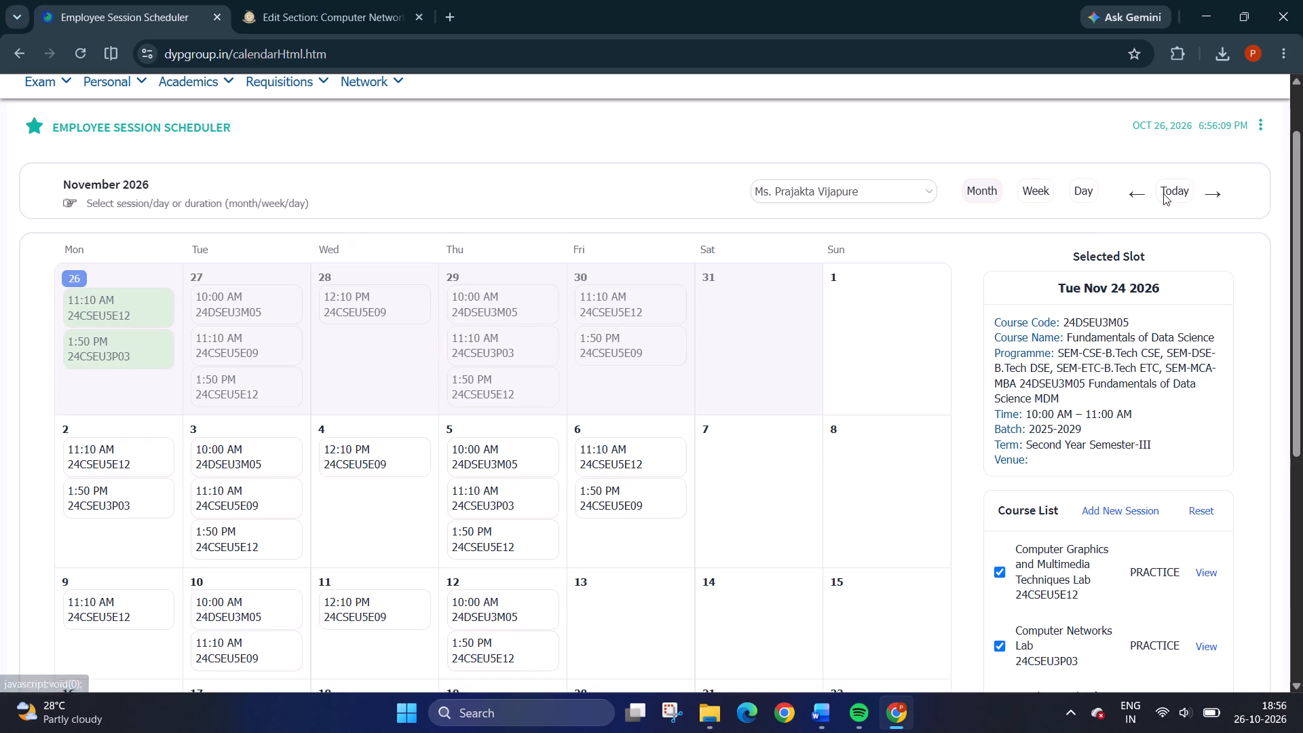
Open the 11:10 AM session on November 10, examine its course code and session number, and return to the calendar.
scroll(661, 423, down, 2)
scroll(942, 301, up, 5)
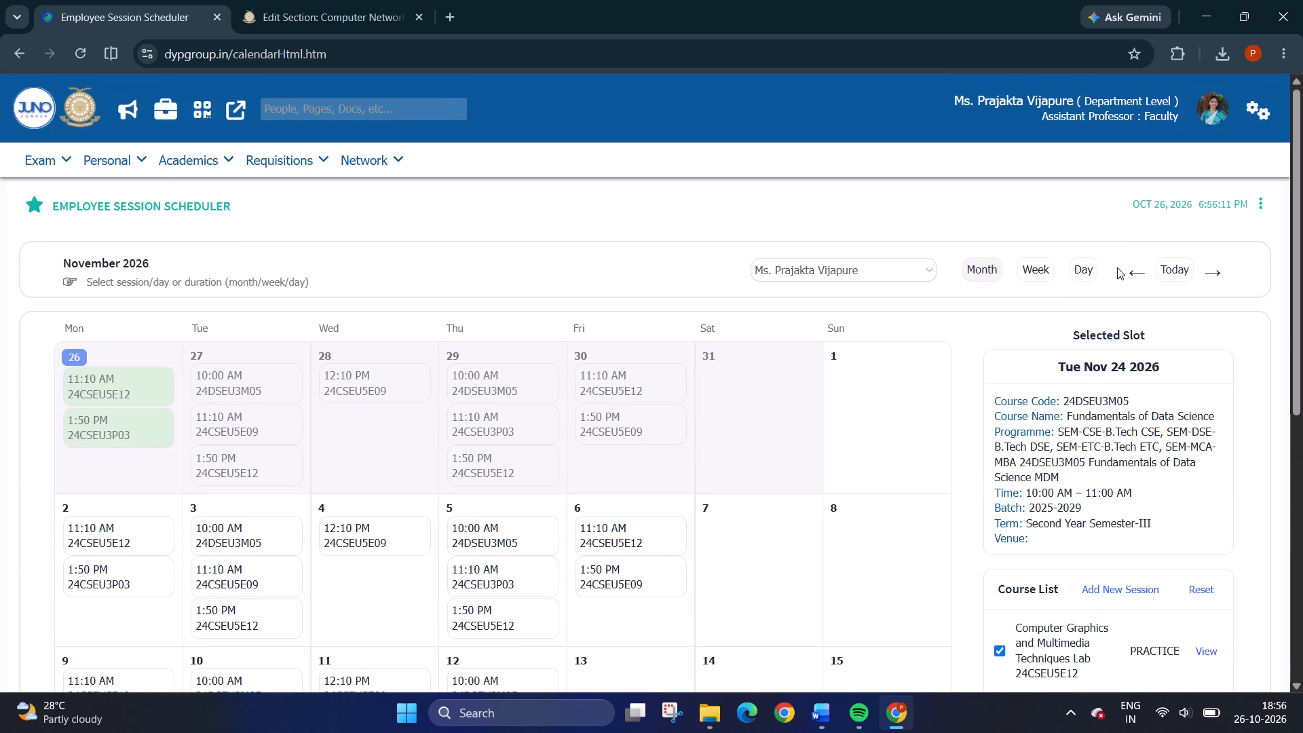
scroll(1054, 288, down, 5)
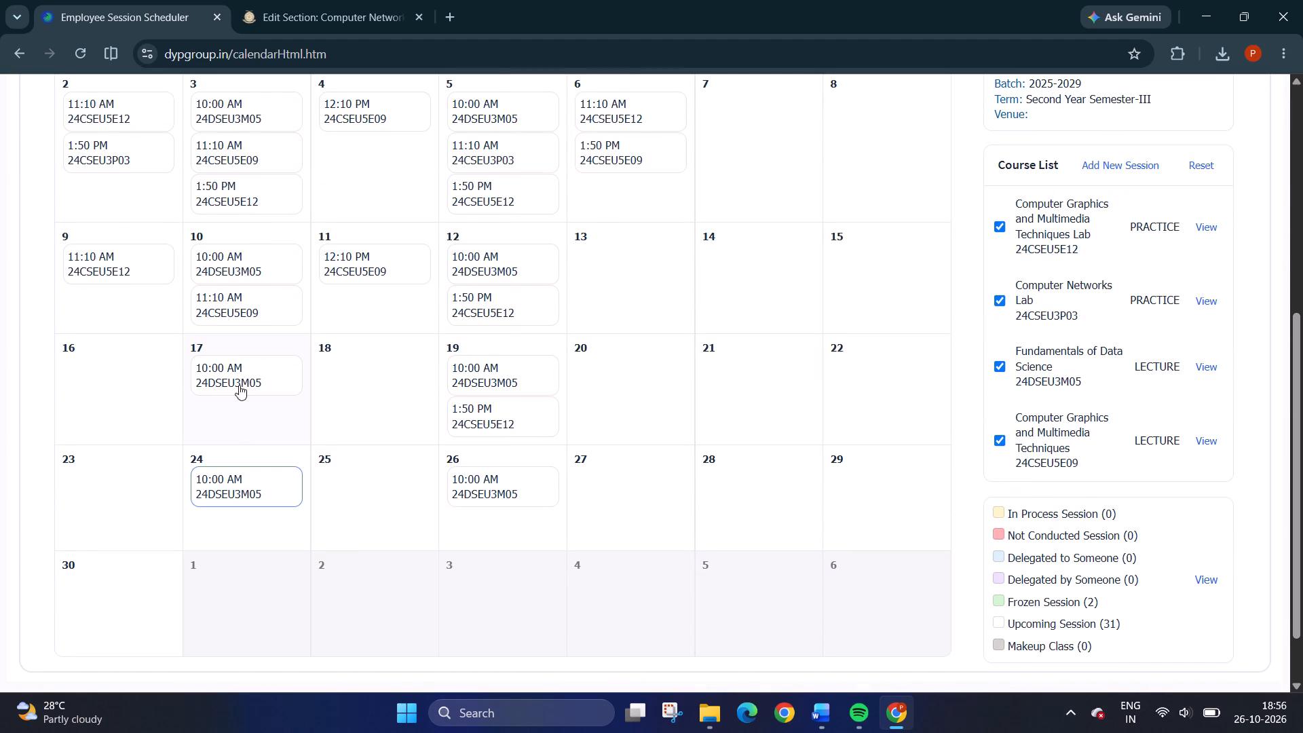
click(270, 309)
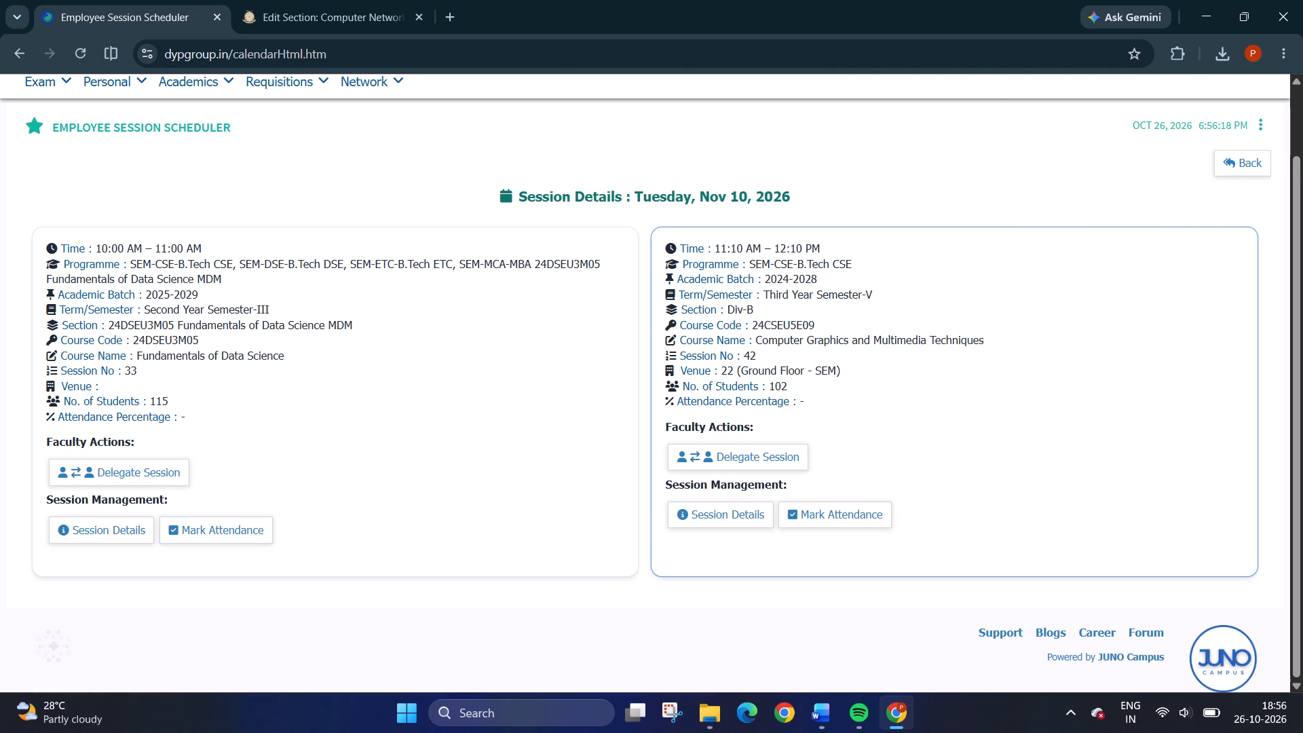
drag(742, 322, 1094, 328)
click(1046, 353)
drag(1046, 354, 613, 339)
click(880, 352)
click(873, 327)
click(1228, 166)
Move the calendar back to October 2026 and review the sessions through the end of the month.
scroll(577, 453, up, 3)
scroll(565, 459, down, 3)
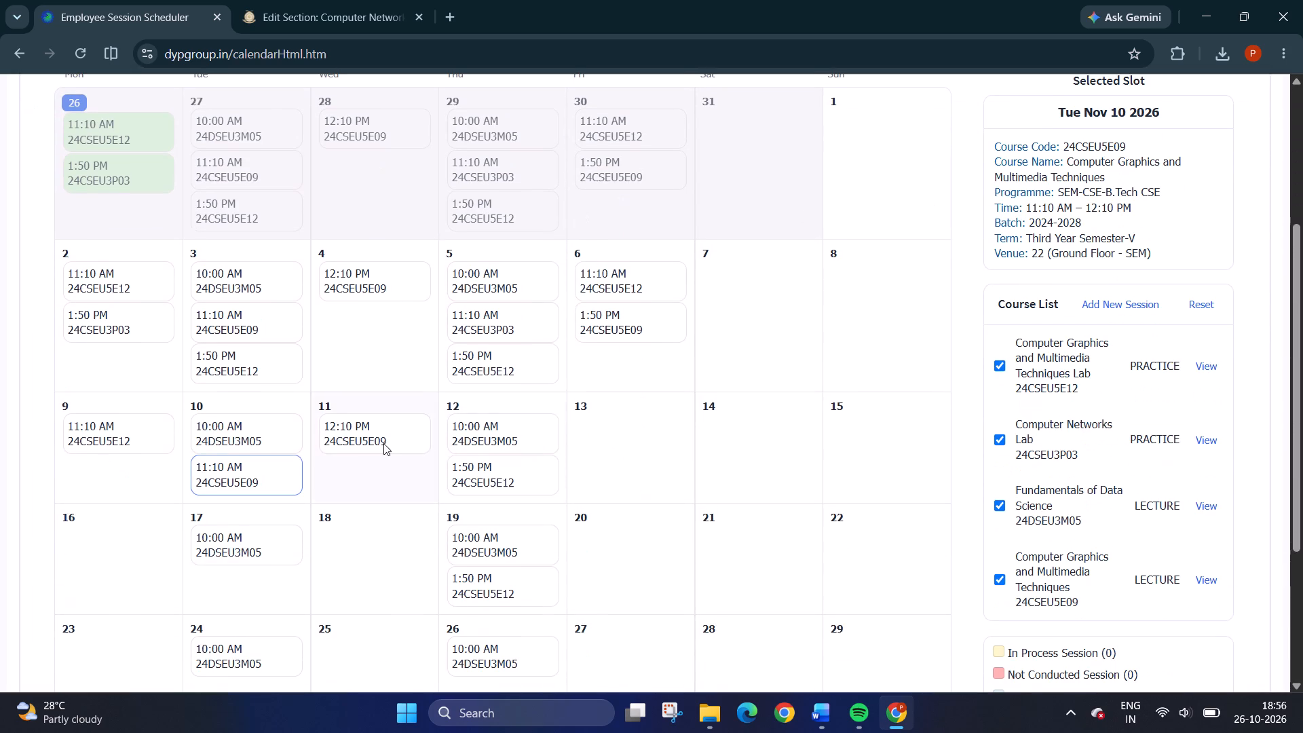
scroll(1080, 280, up, 3)
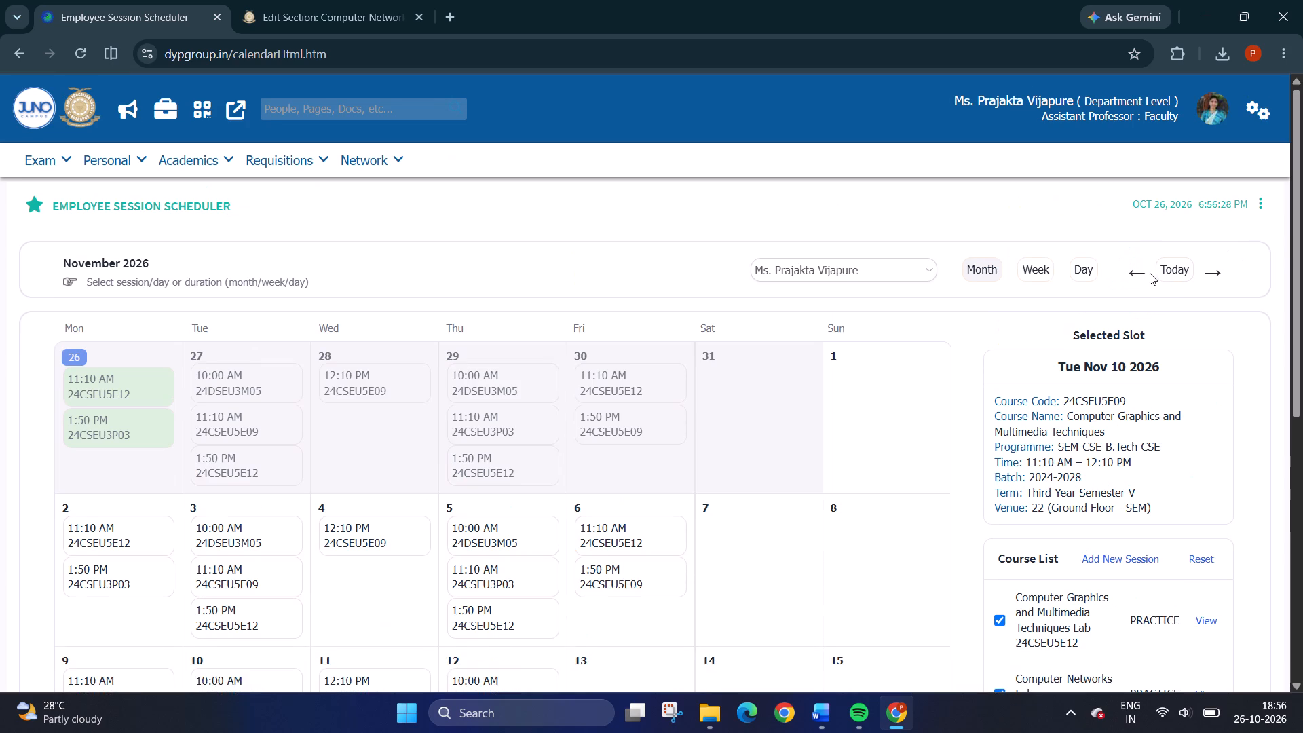
click(1129, 273)
scroll(679, 531, down, 5)
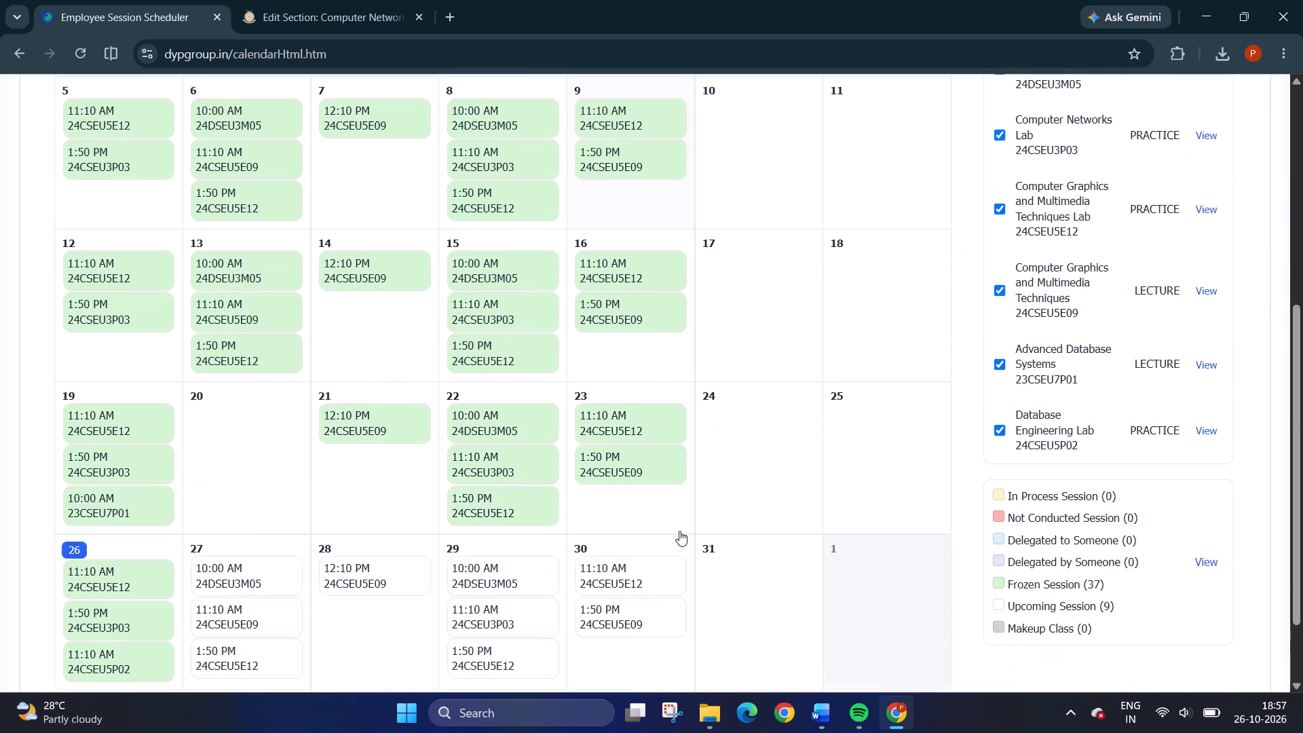
scroll(666, 531, down, 3)
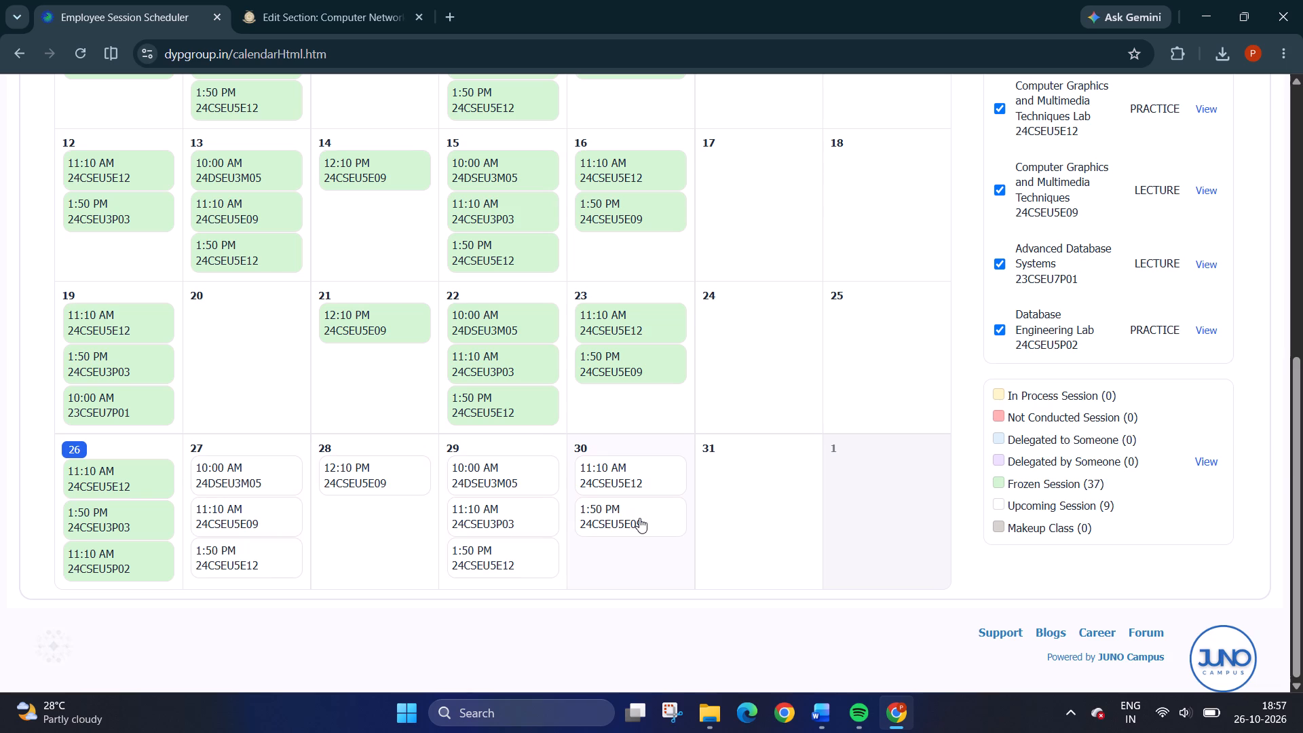
Switch to Moodle and open the Computer Graphics and Multimedia Techniques course from the dashboard.
click(327, 13)
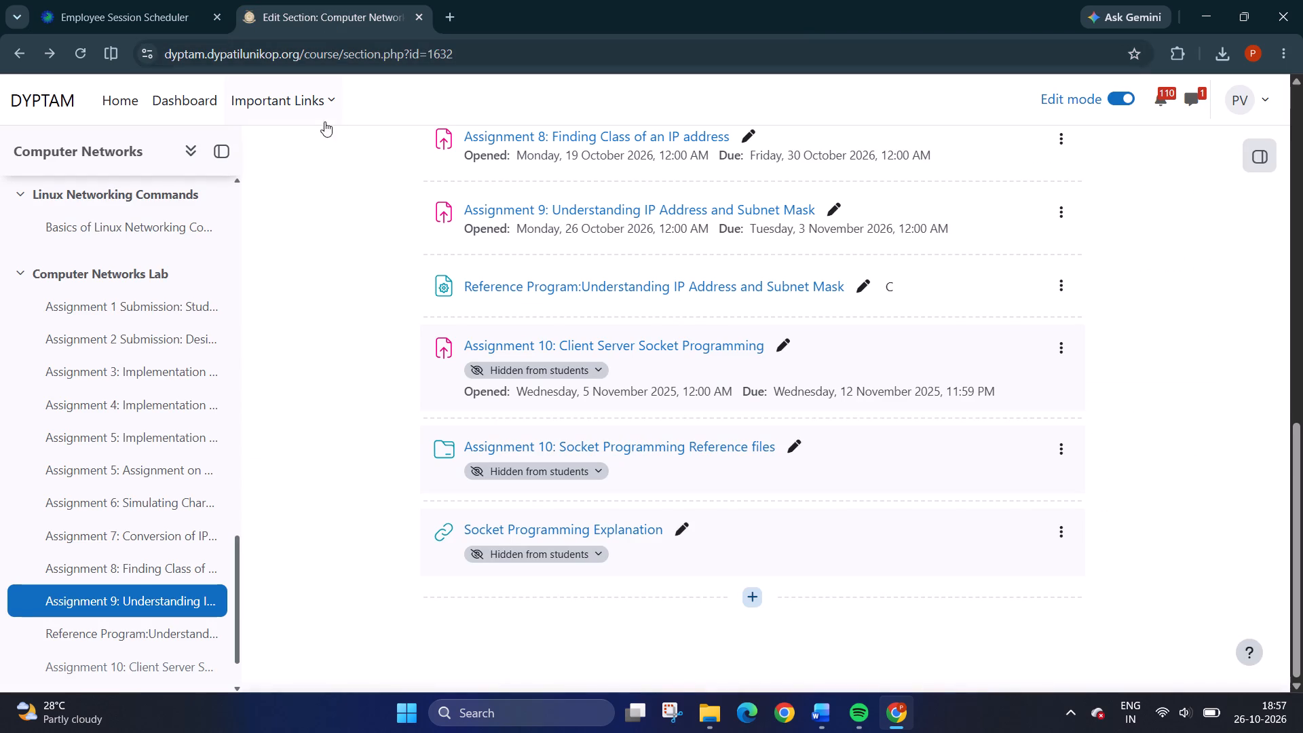
scroll(139, 140, up, 11)
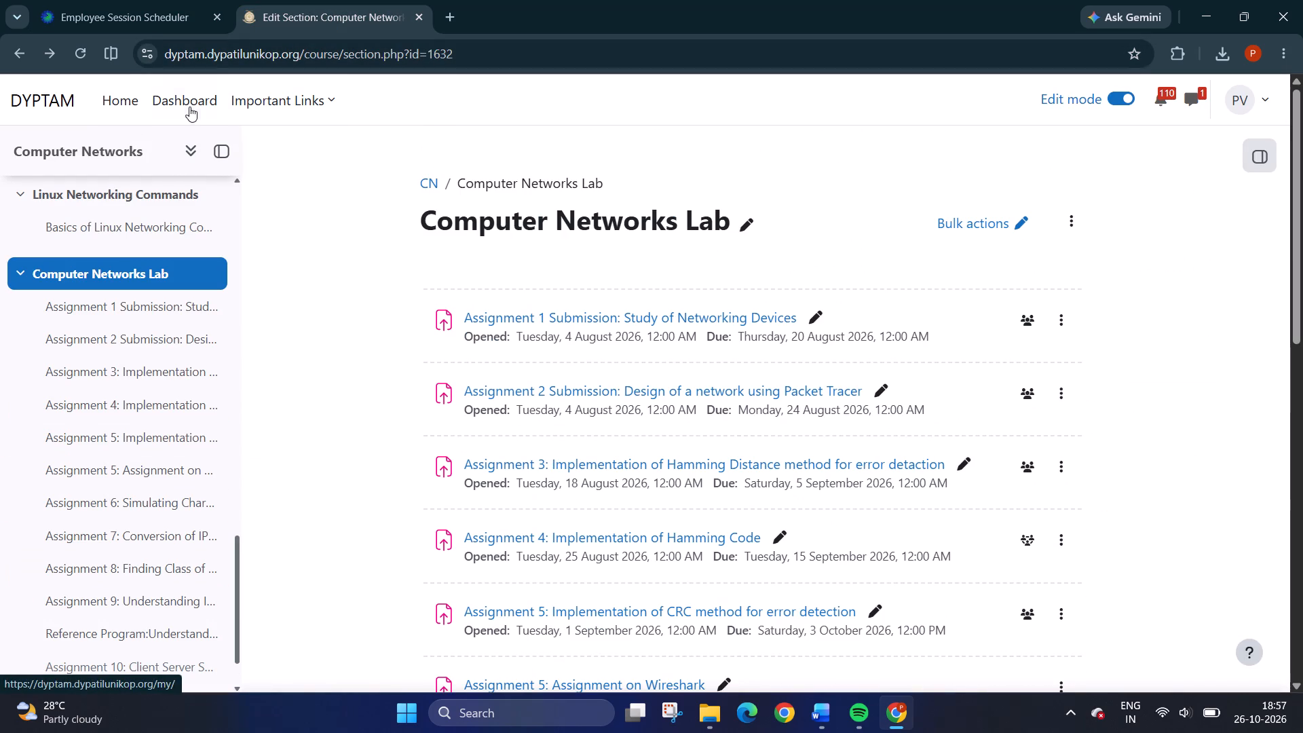
click(189, 107)
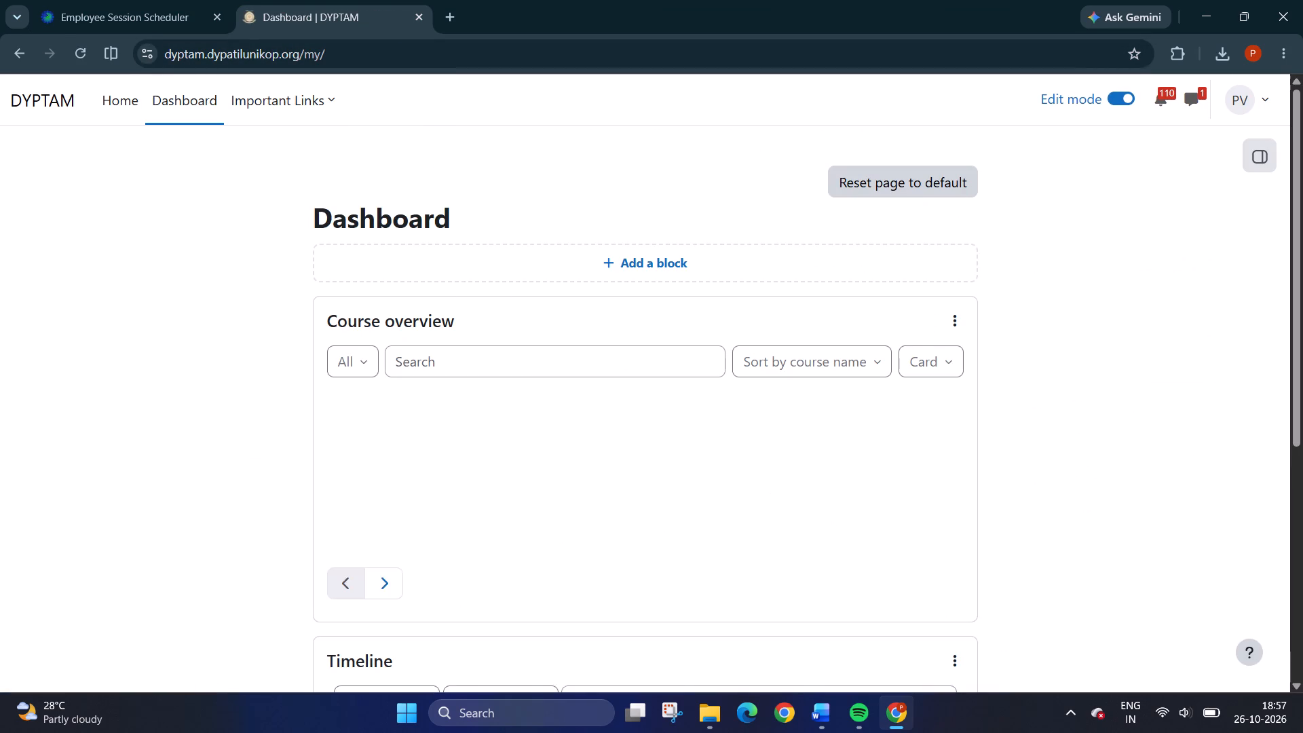
scroll(686, 369, down, 1)
click(418, 415)
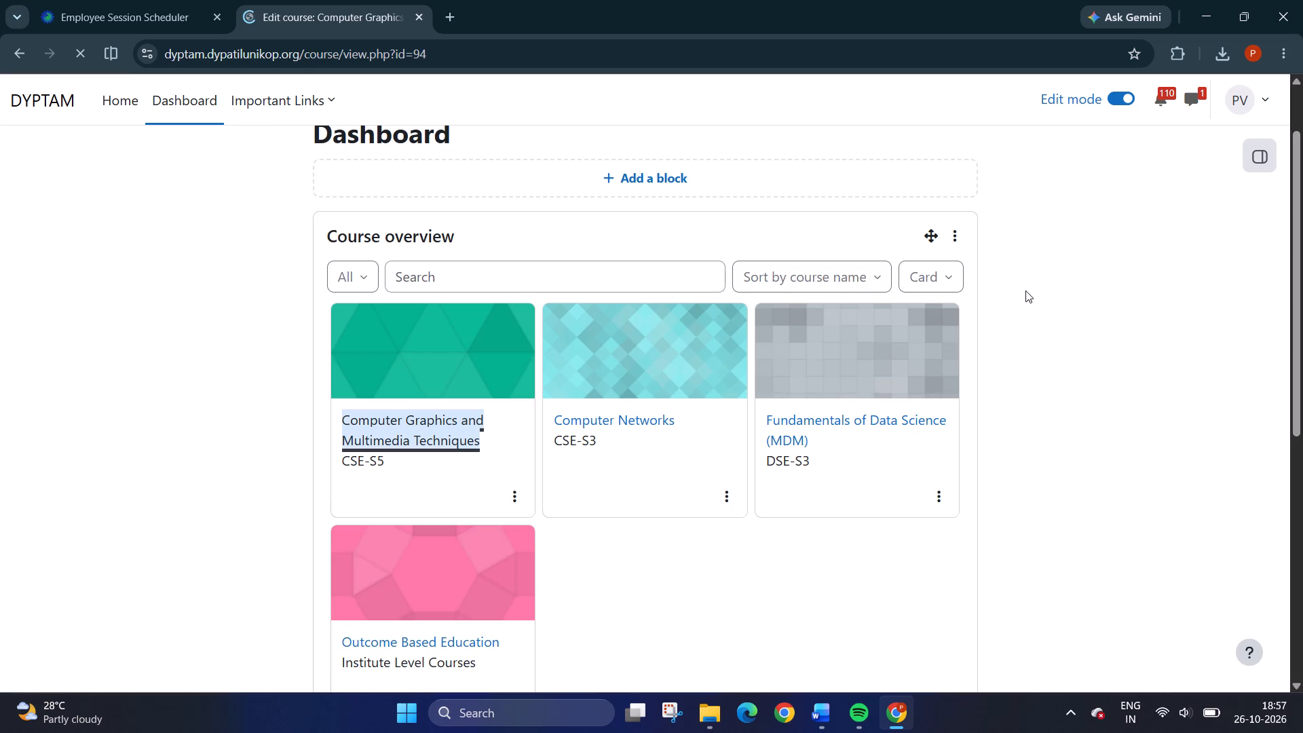
Open the course's Experiment section and examine the dates and visibility of the experiments through Experiment No.9.
scroll(527, 390, down, 1)
scroll(419, 449, down, 1)
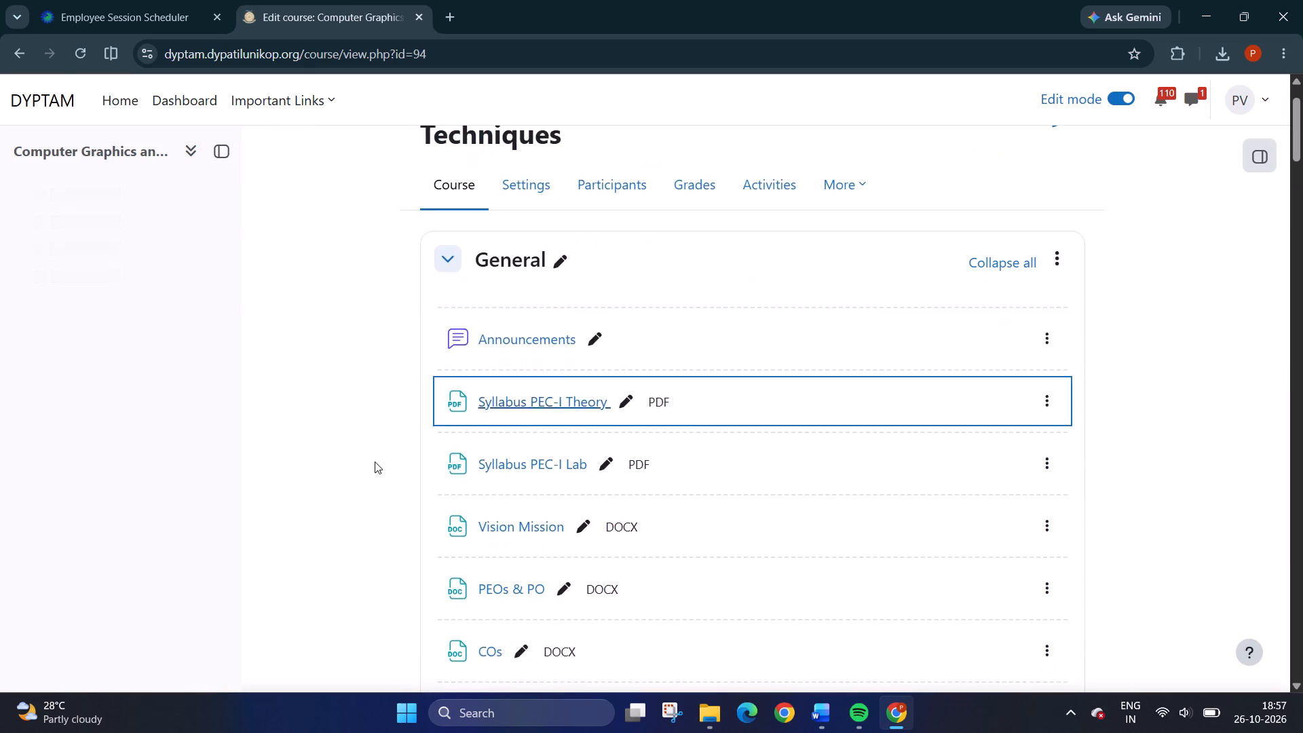
scroll(375, 462, down, 1)
scroll(309, 453, down, 4)
scroll(130, 457, down, 9)
scroll(115, 419, up, 3)
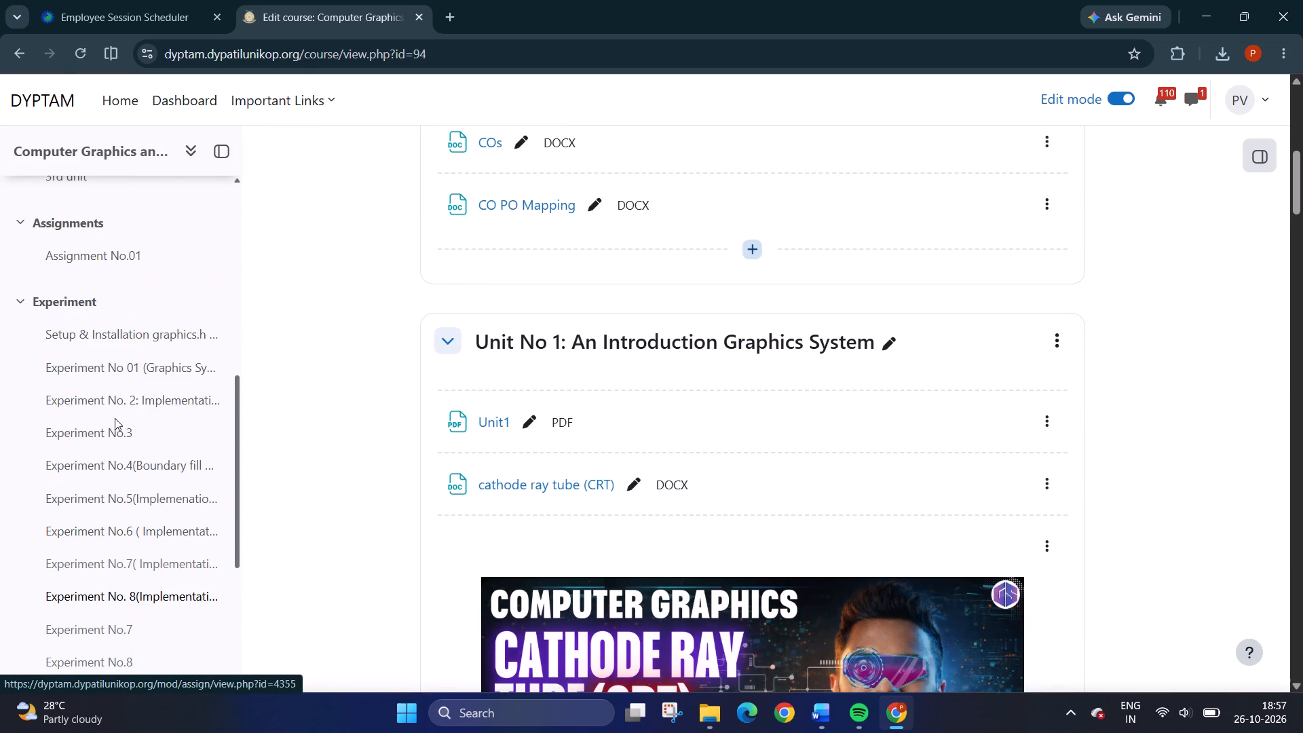
click(68, 302)
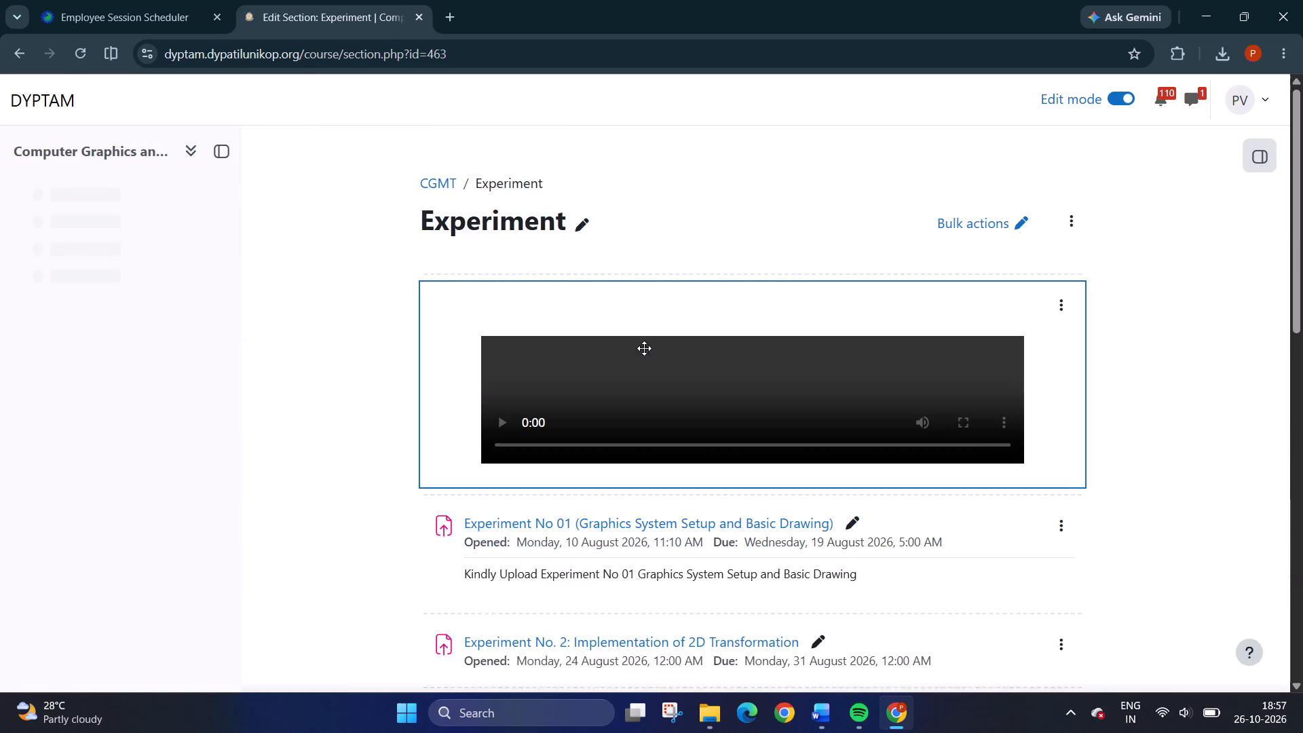
scroll(616, 364, down, 10)
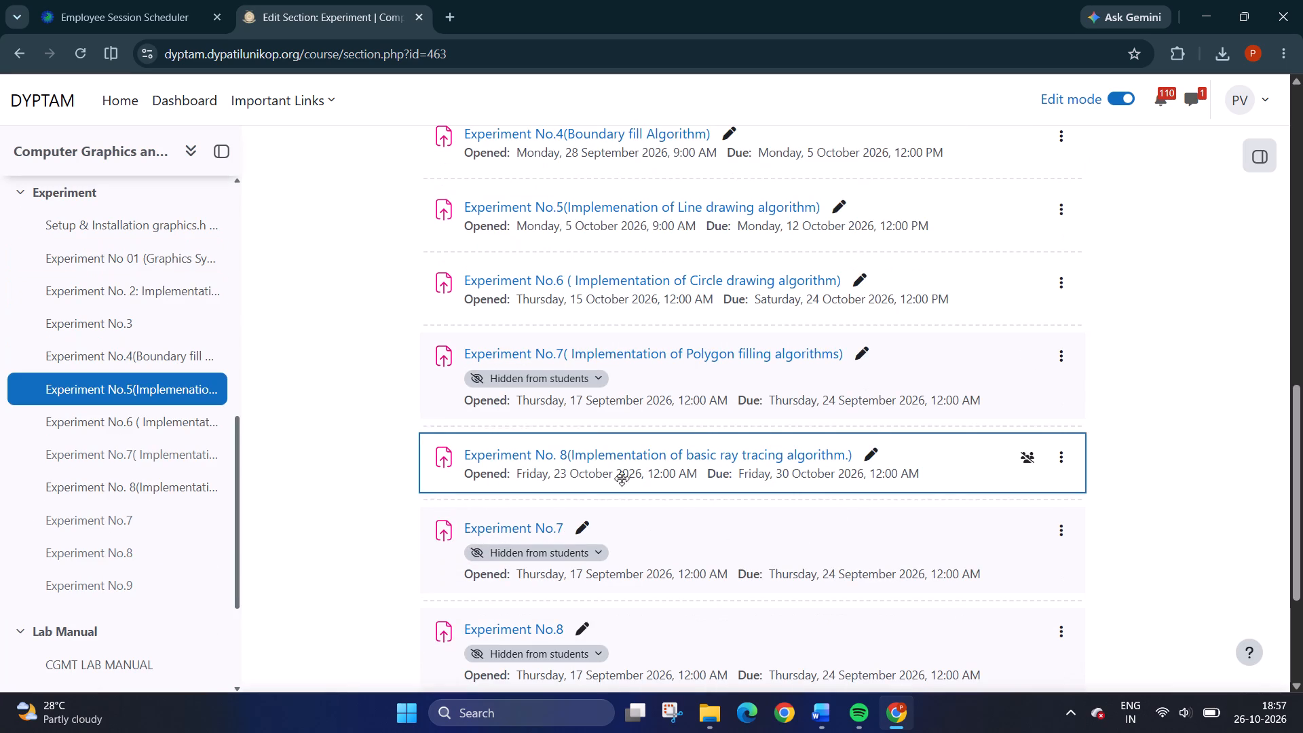
scroll(601, 534, down, 1)
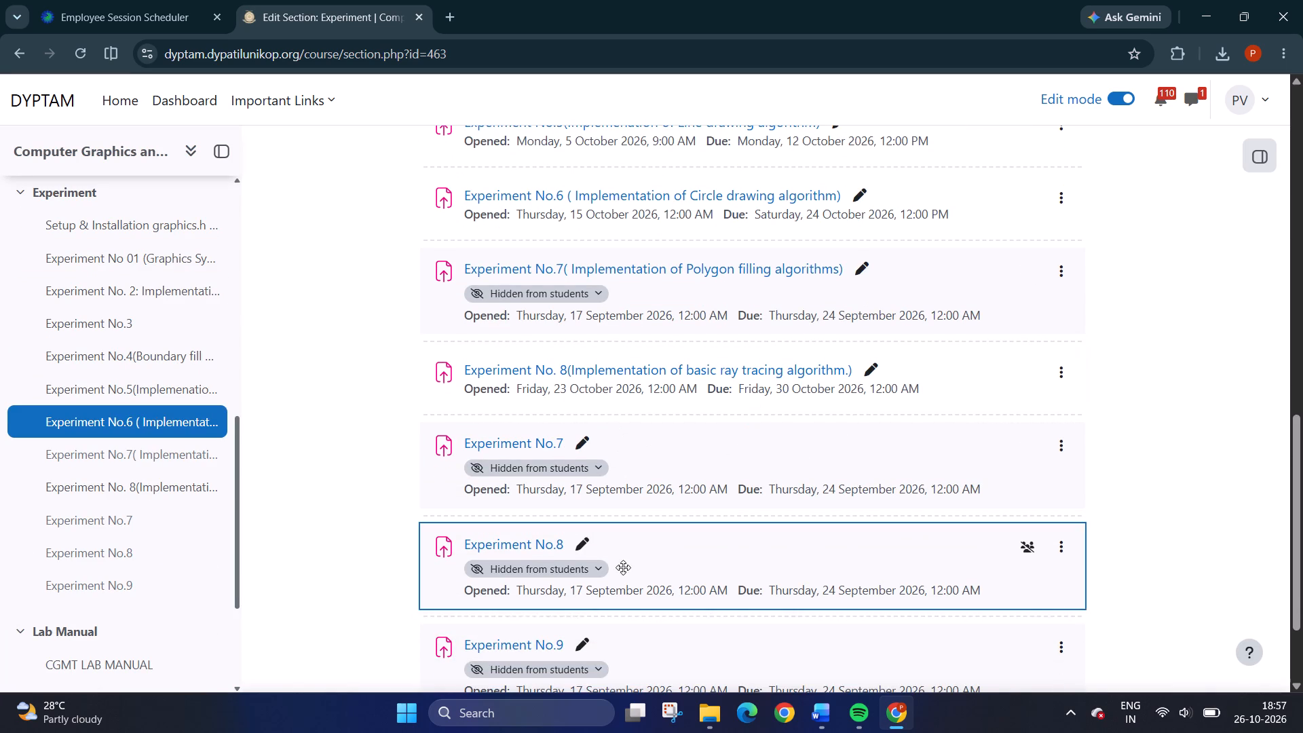
scroll(630, 618, down, 1)
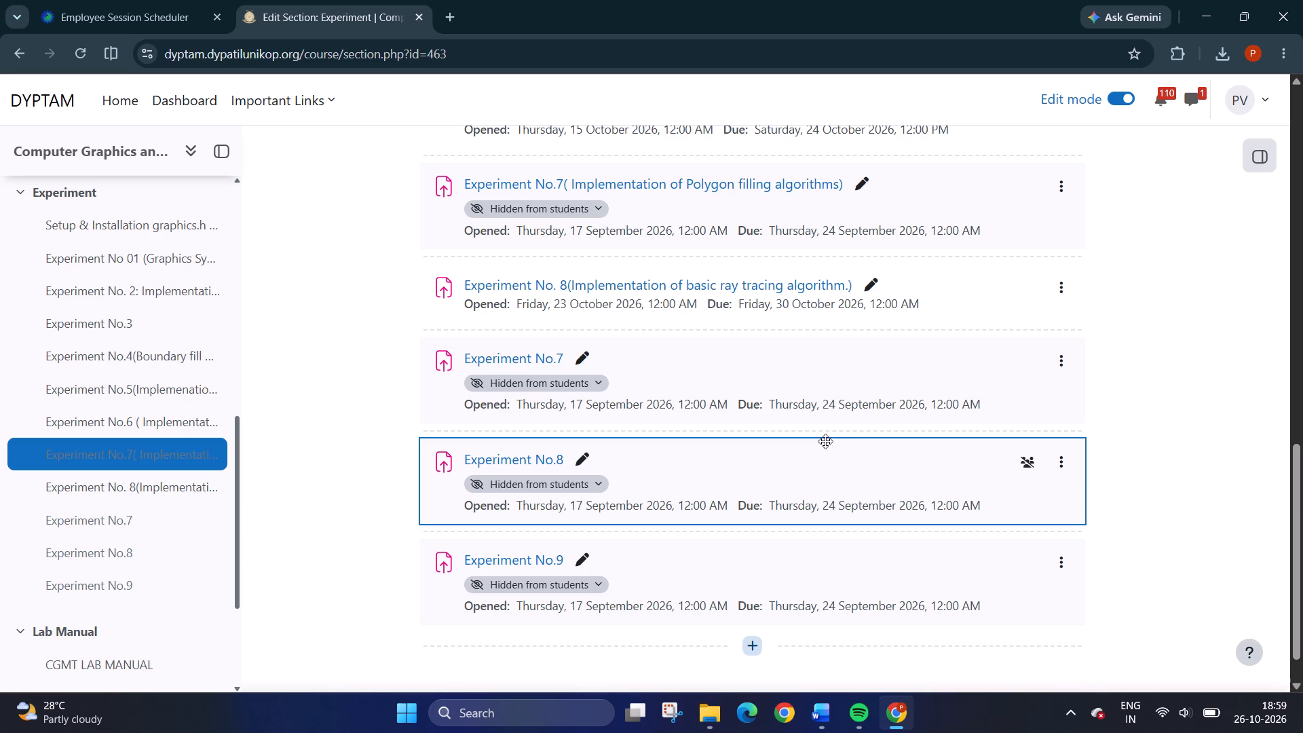
Switch to the Employee Session Scheduler and review the October 2026 sessions through the end of the month.
click(37, 0)
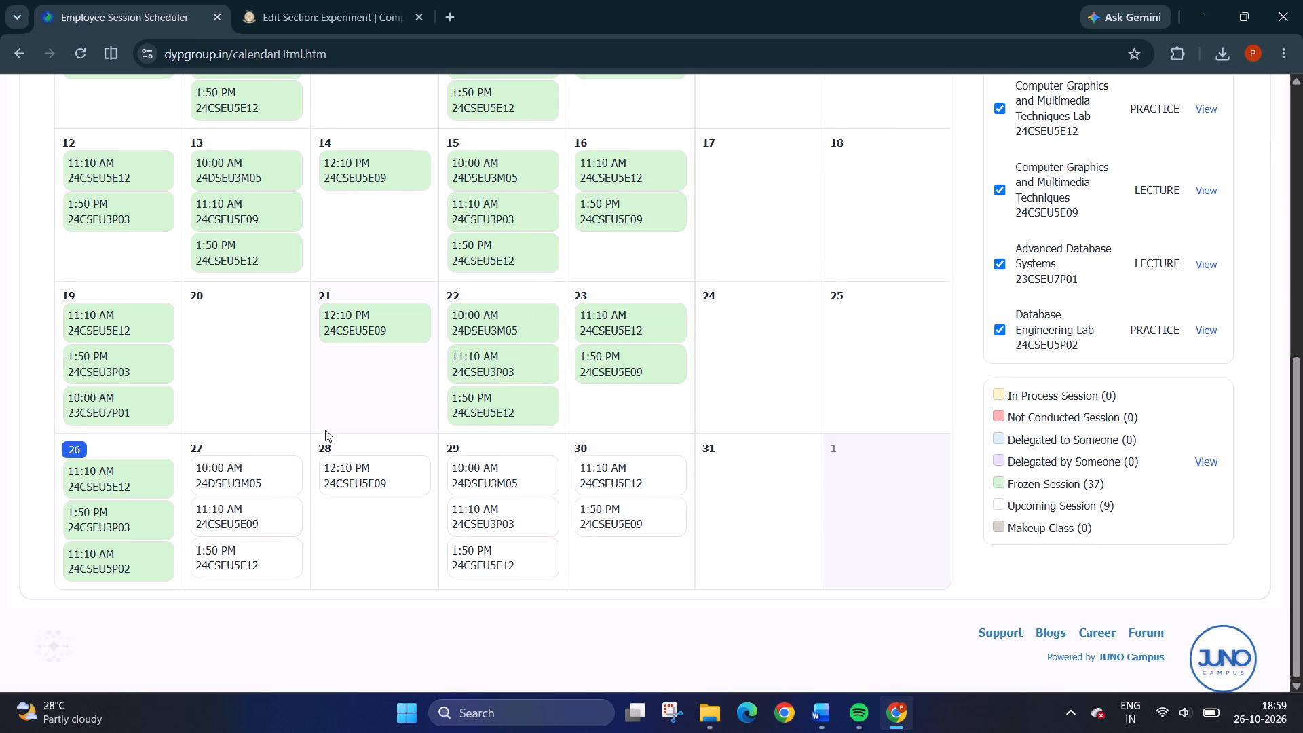
scroll(350, 426, up, 2)
middle_drag(352, 426, 360, 426)
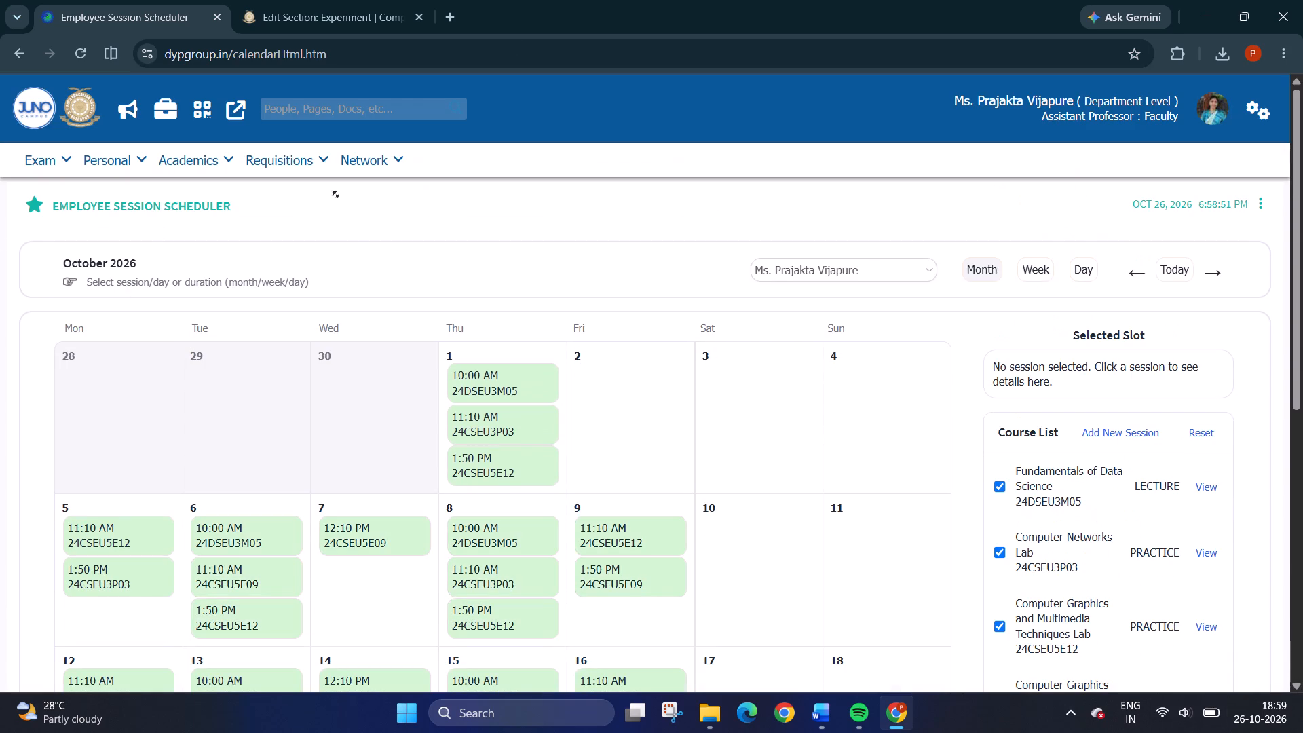
scroll(348, 203, down, 4)
scroll(316, 255, down, 7)
click(447, 290)
scroll(405, 402, down, 6)
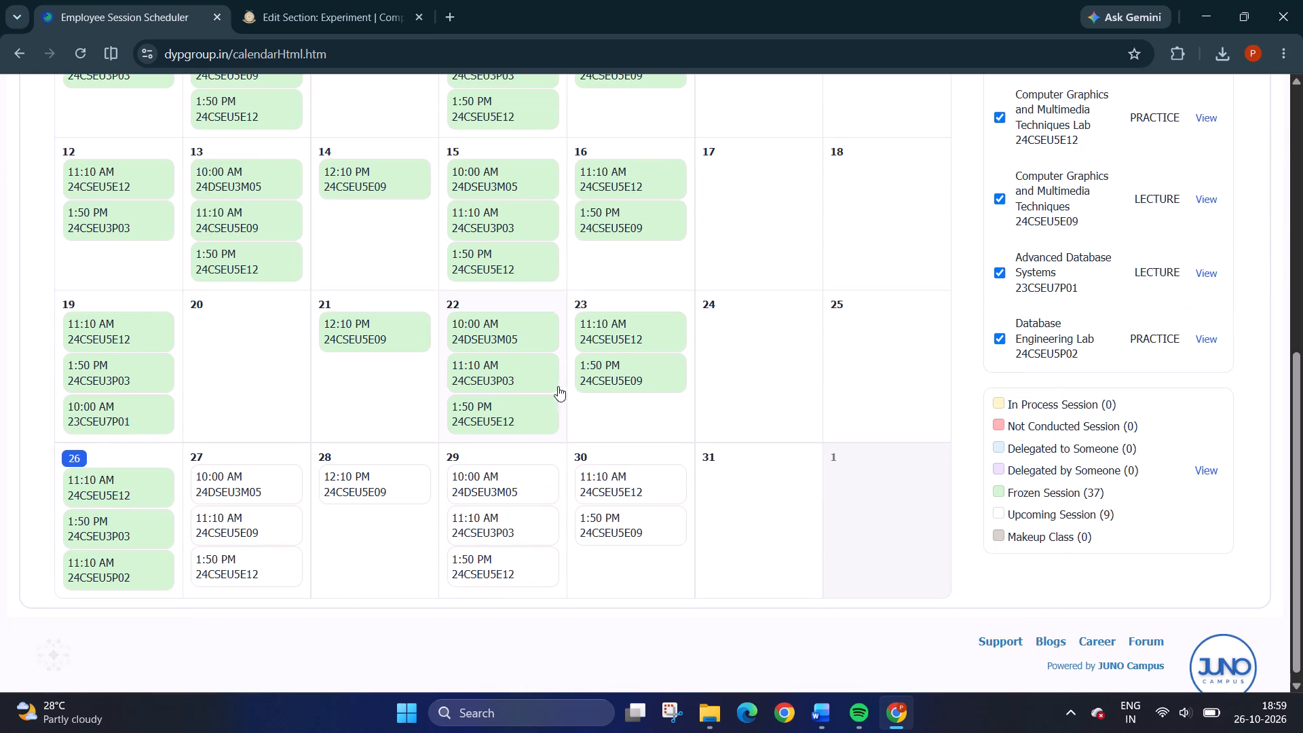
scroll(801, 440, up, 5)
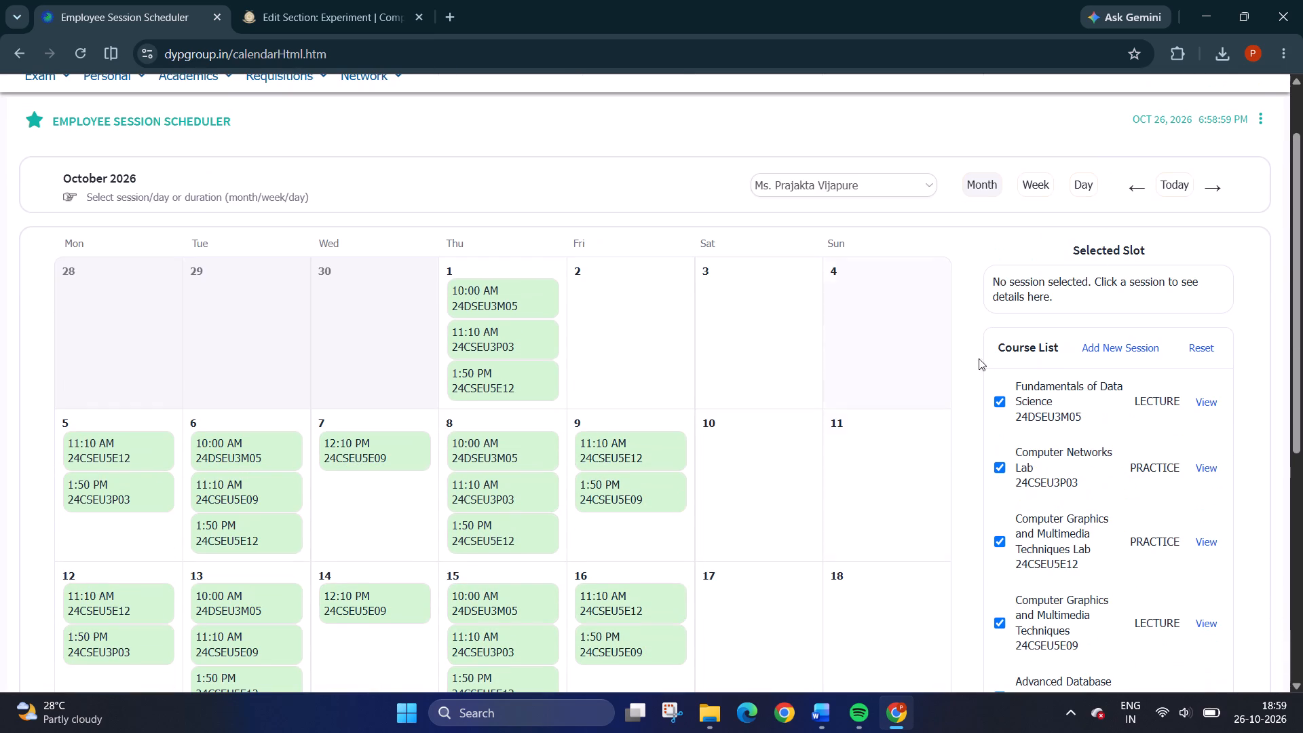
scroll(884, 432, down, 7)
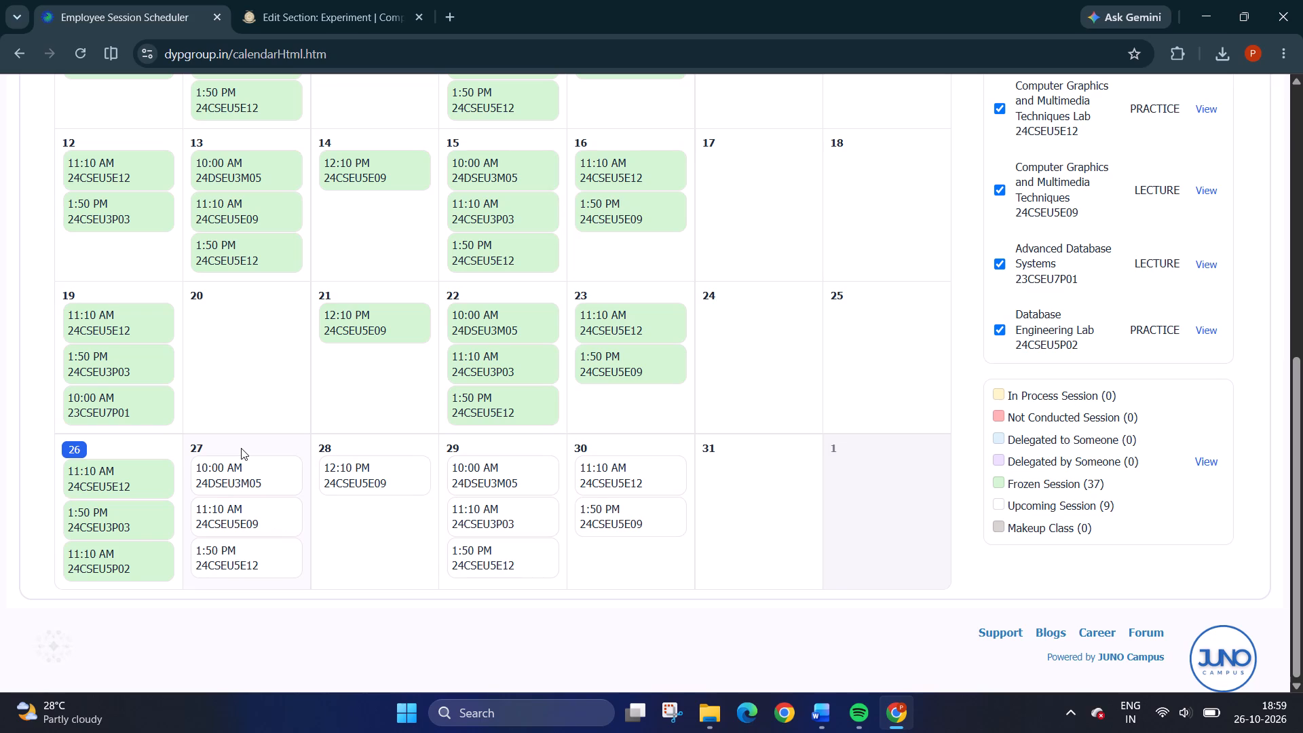
Open the 10:00 AM session on October 27 and compare that day's session details with the Moodle experiment list.
click(240, 495)
scroll(261, 418, down, 1)
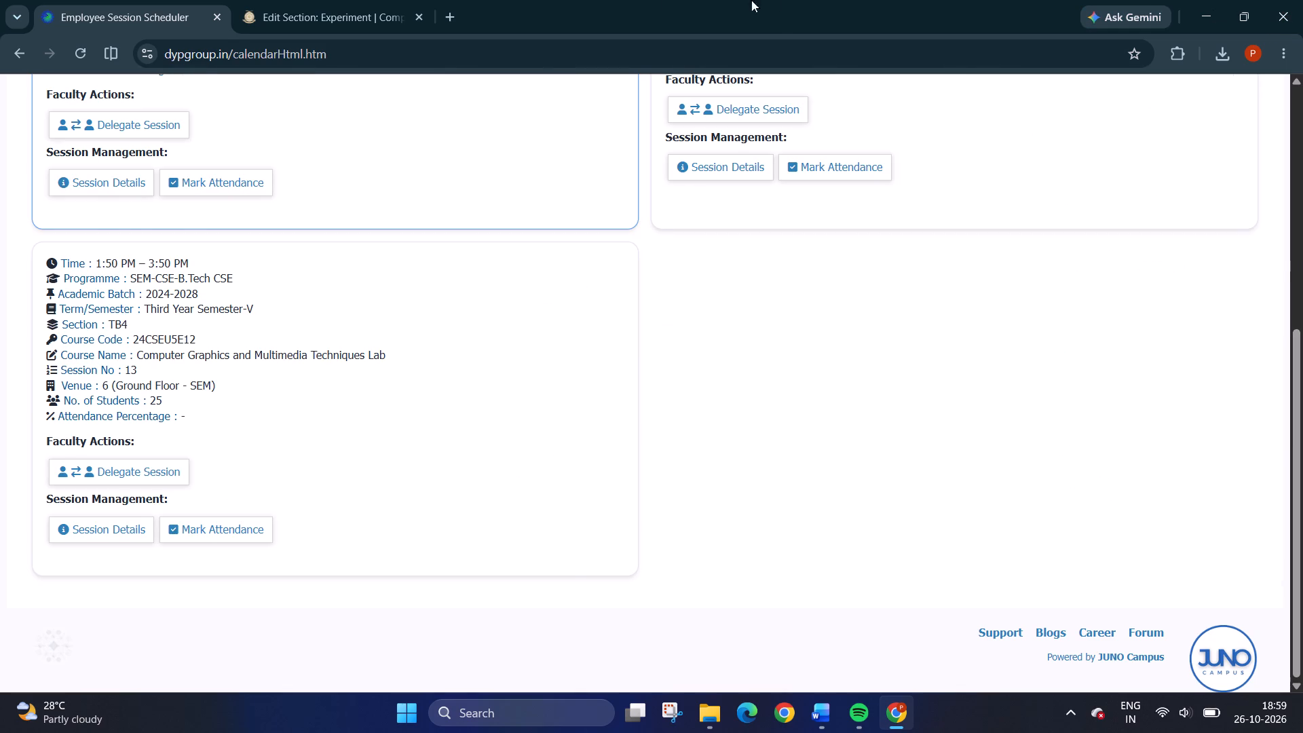
click(280, 0)
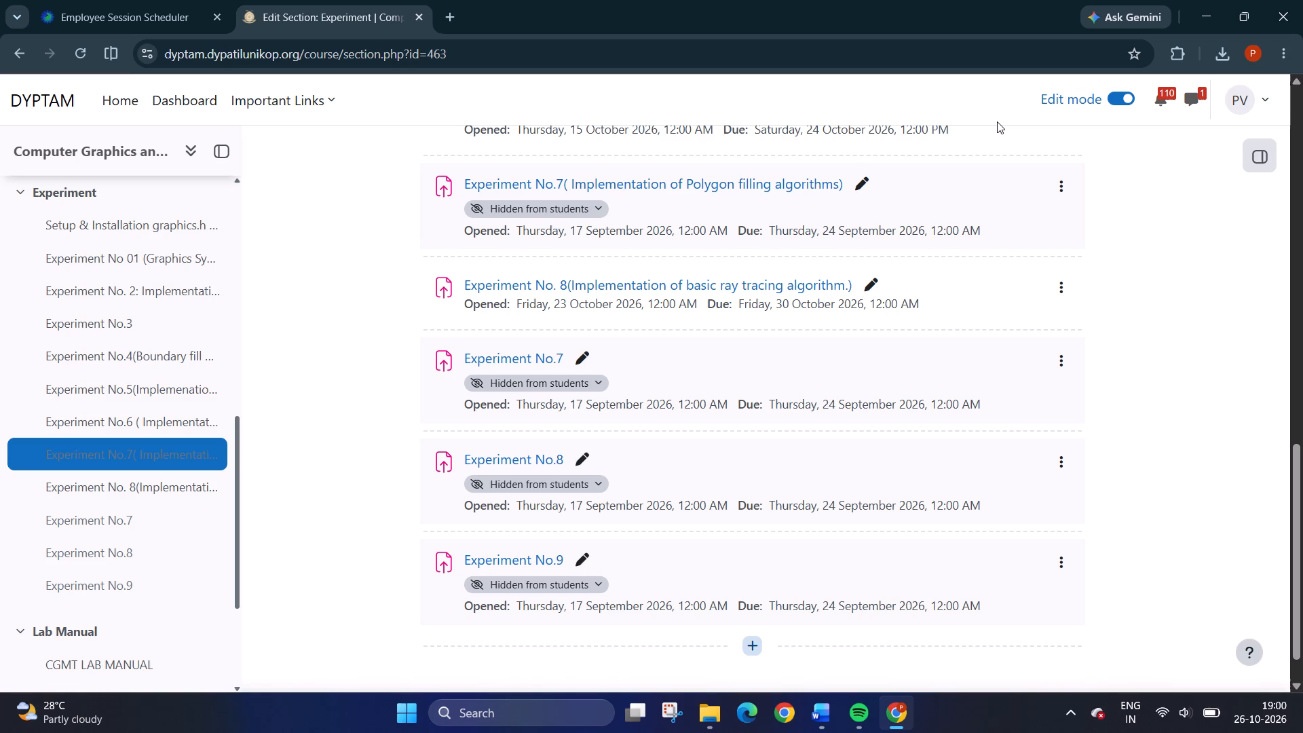
click(67, 0)
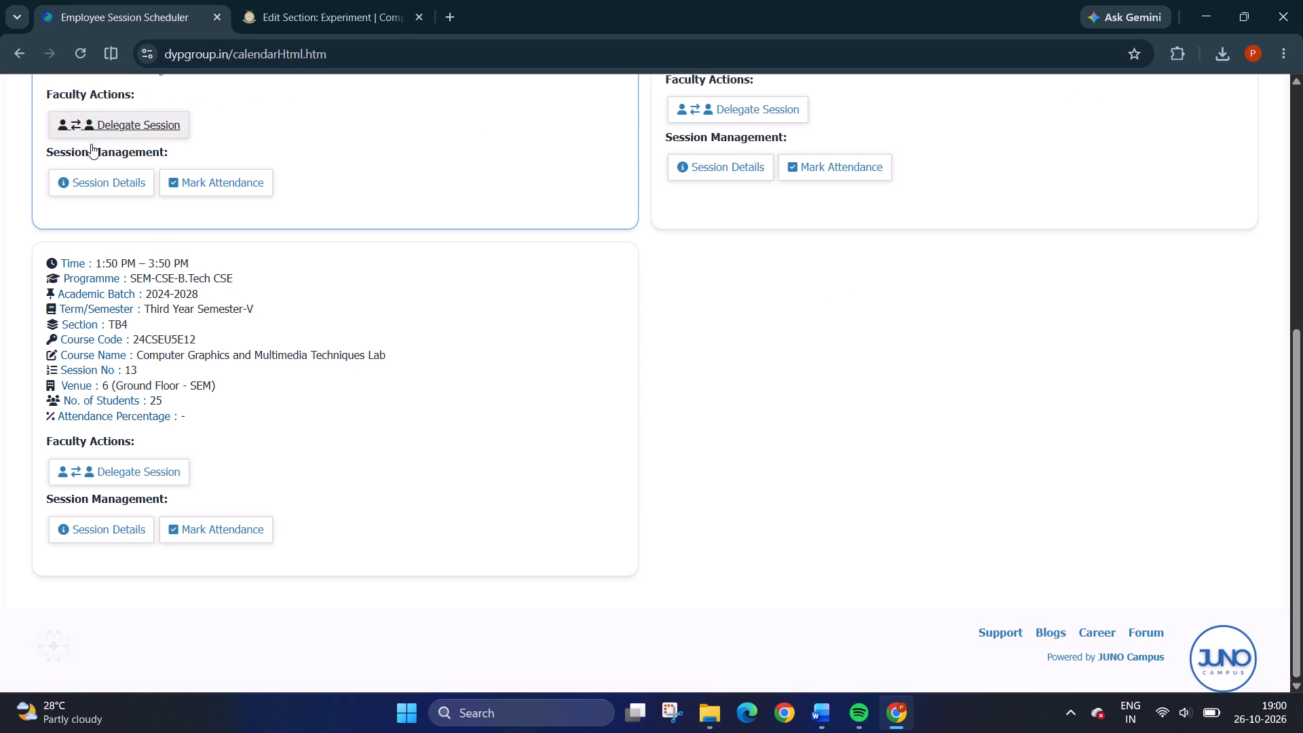
scroll(315, 343, up, 4)
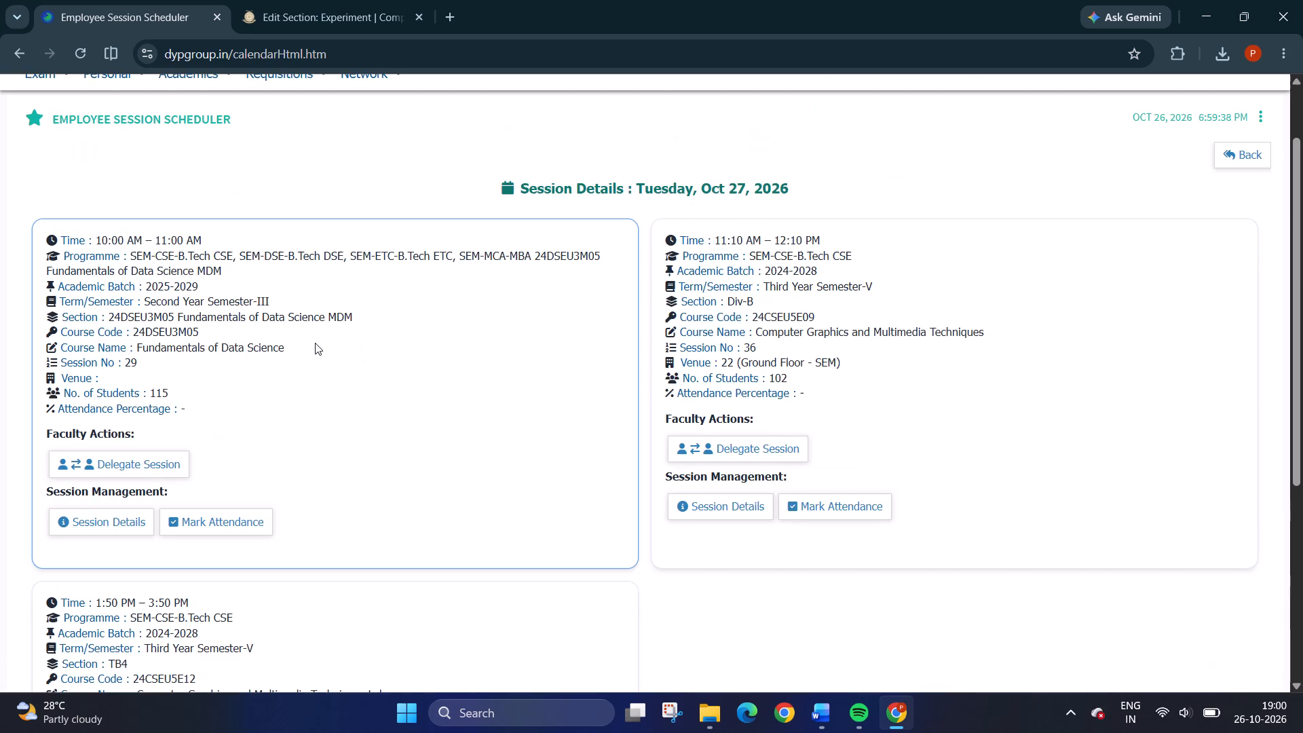
scroll(319, 347, down, 3)
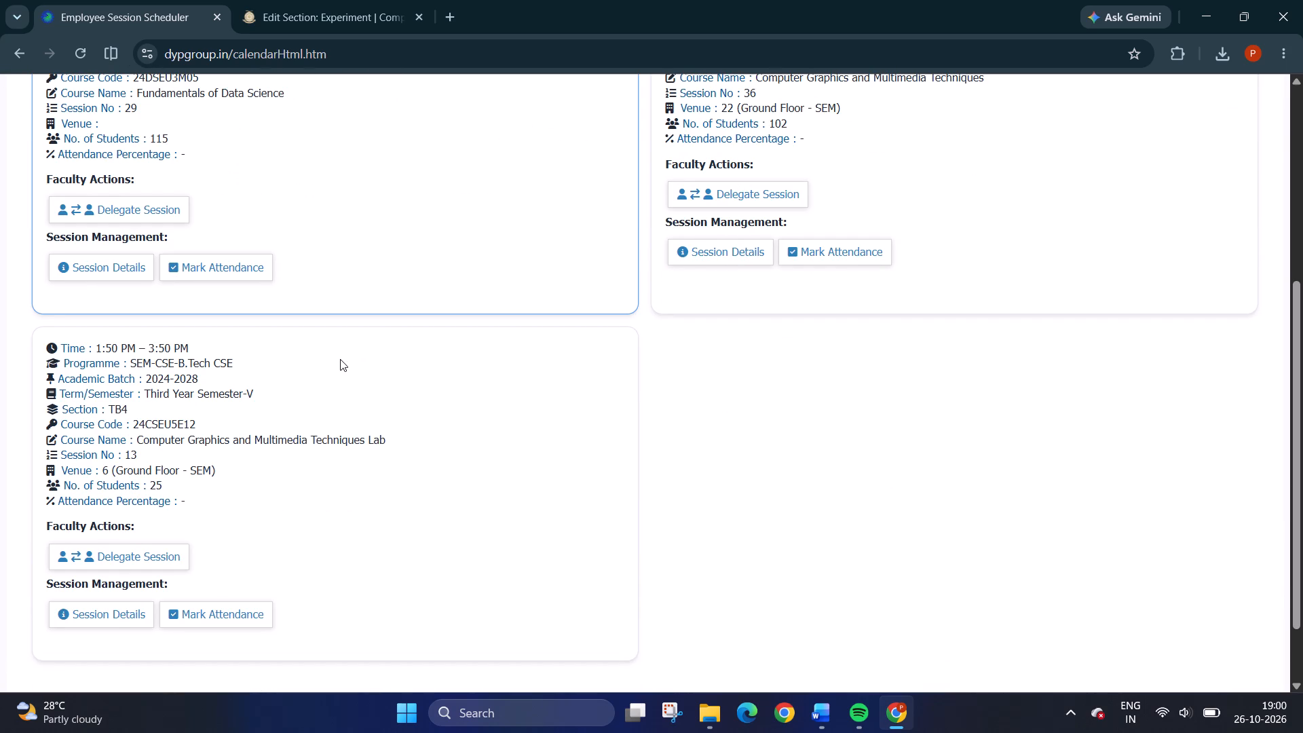
click(278, 0)
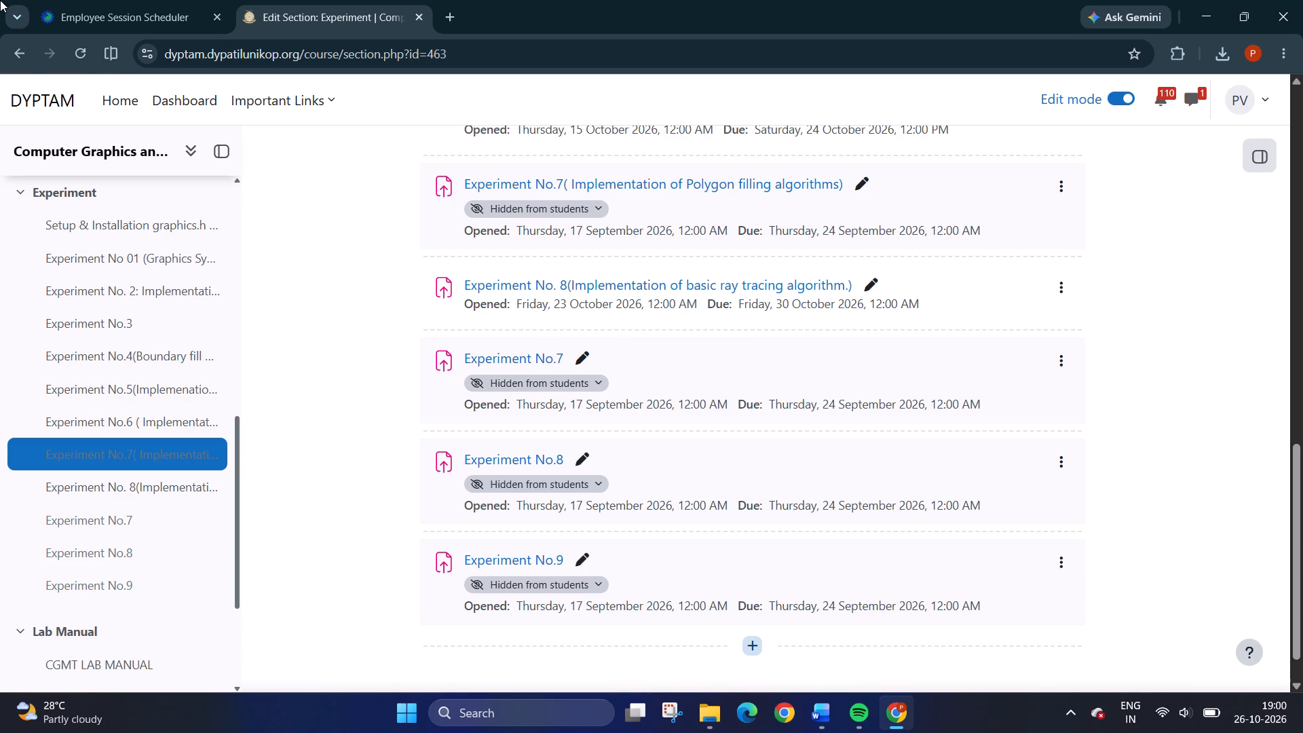
click(168, 0)
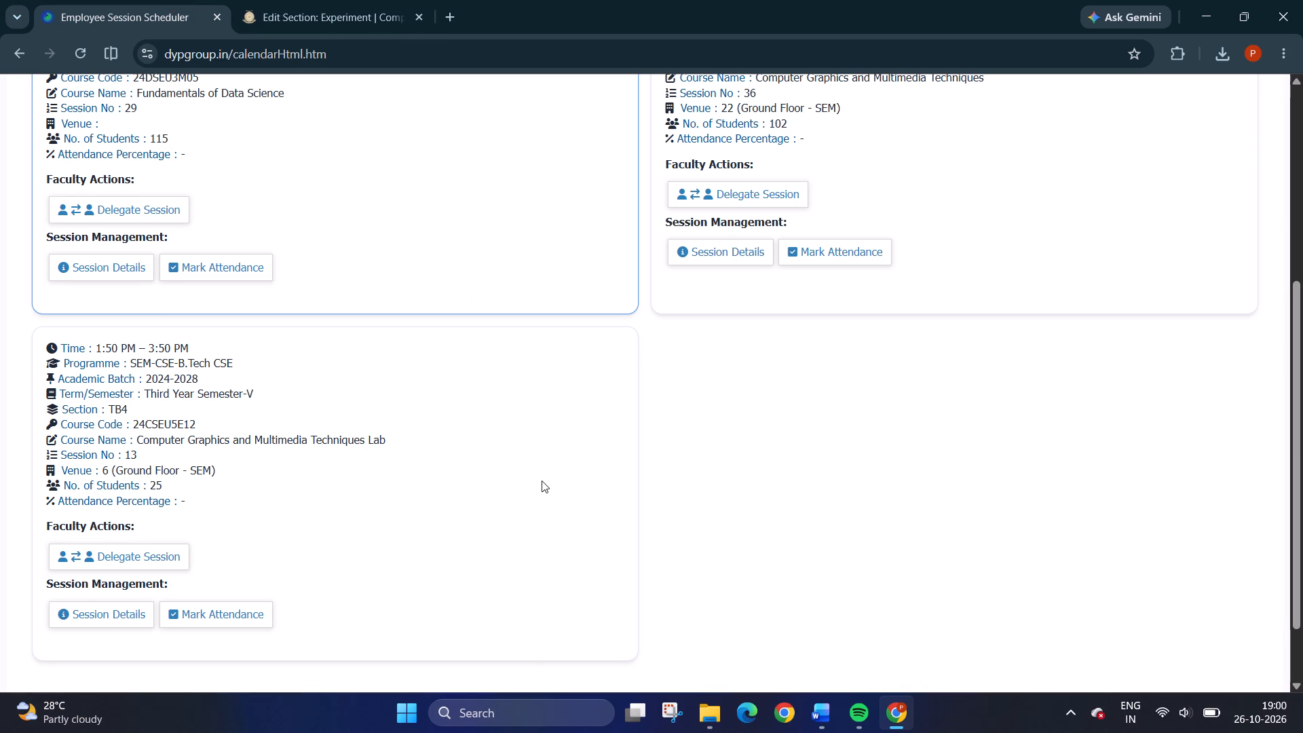
scroll(542, 481, down, 1)
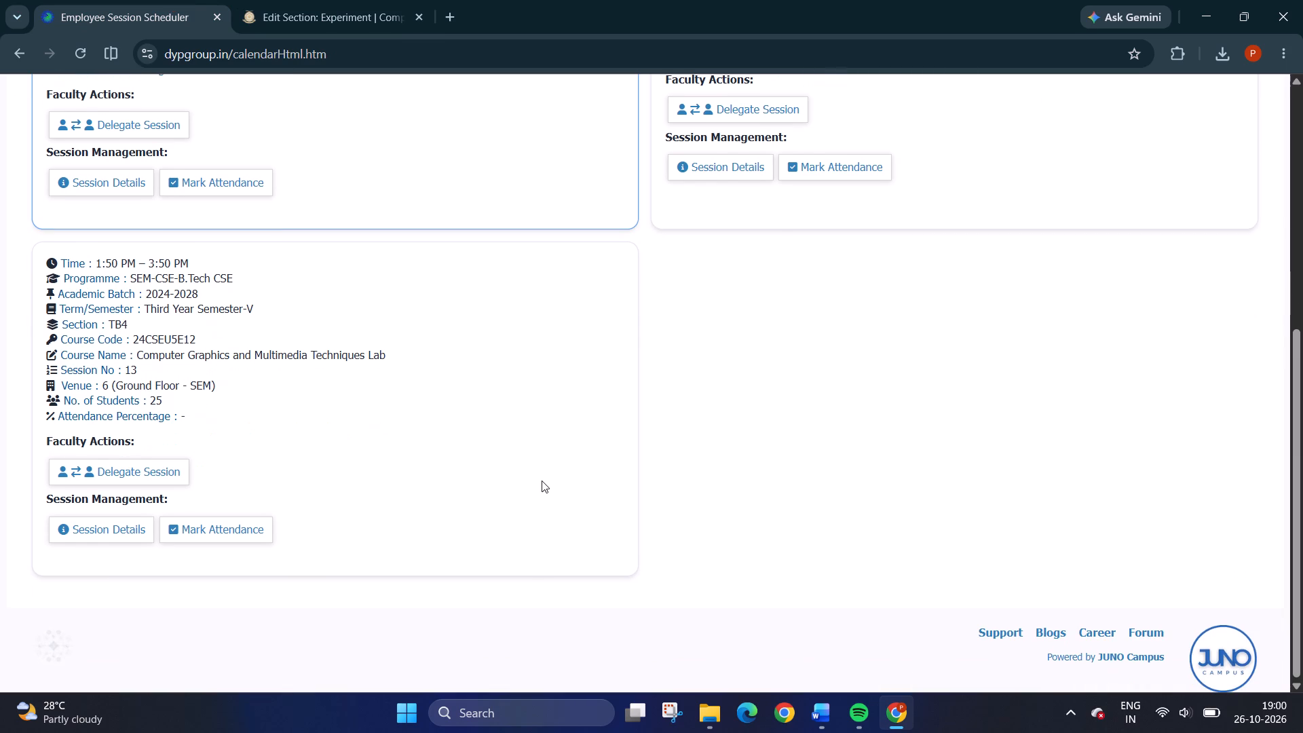
scroll(542, 481, up, 3)
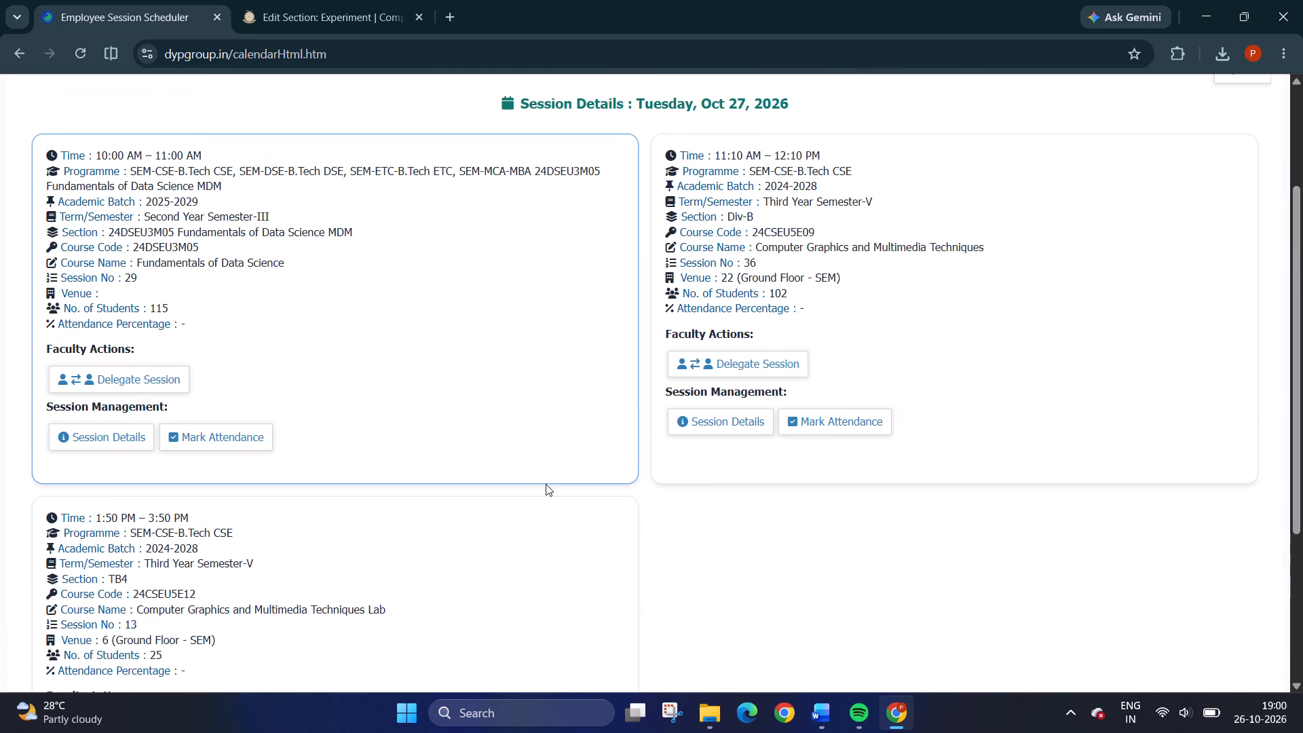
In Moodle, open the hidden assignment titled just Experiment No.7, listed below Experiment No. 8, and read its description.
click(334, 20)
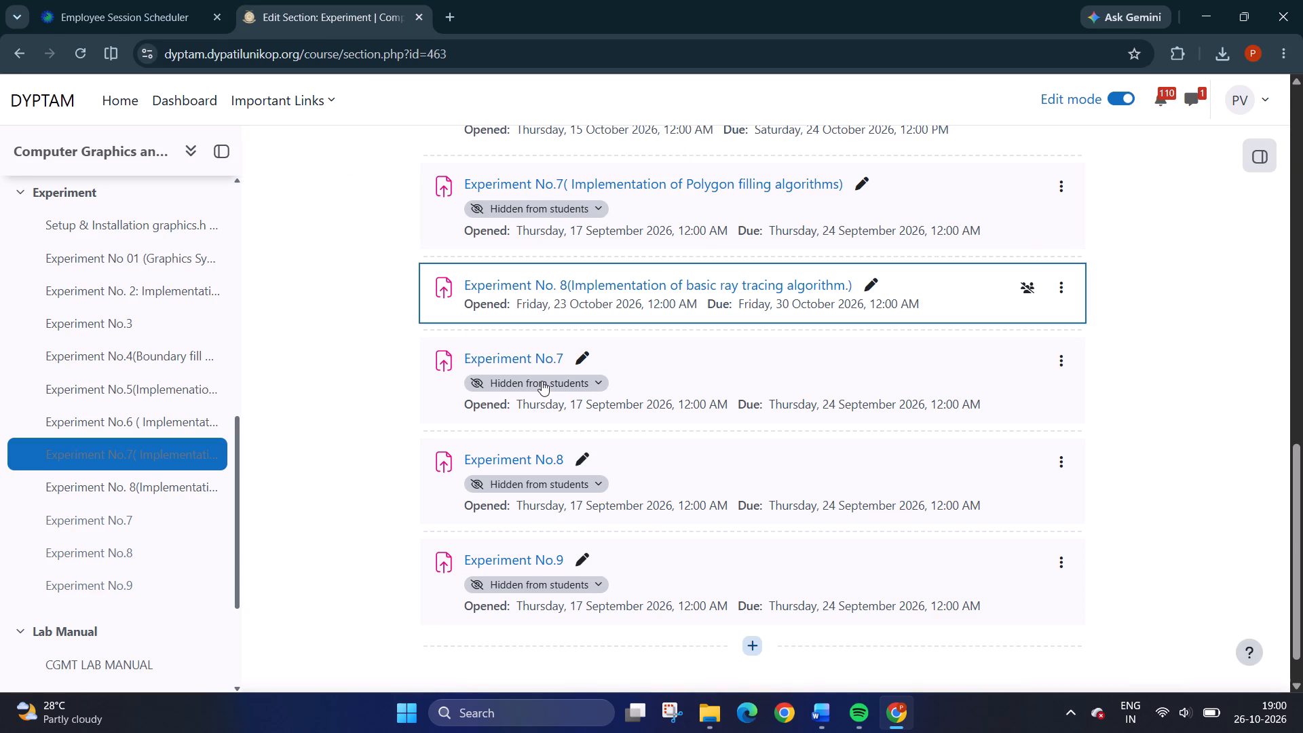
click(534, 362)
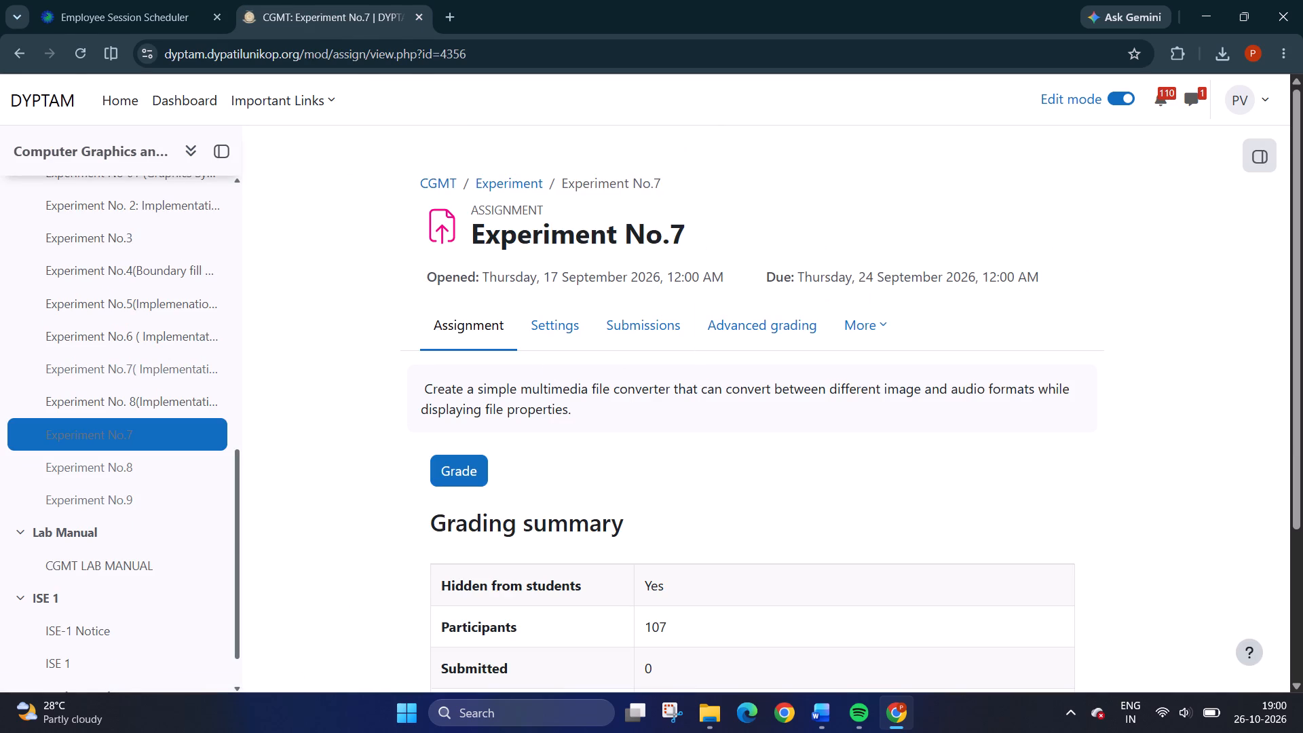
drag(421, 395, 637, 414)
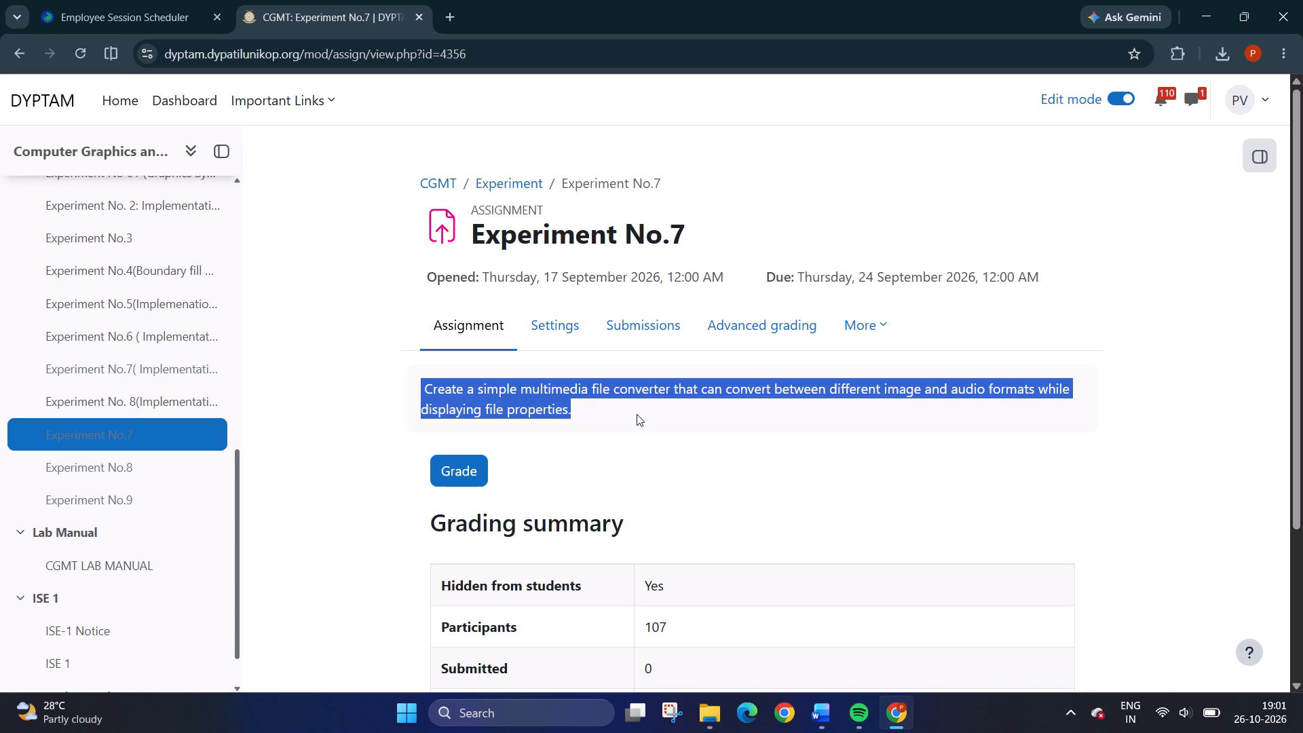
click(637, 414)
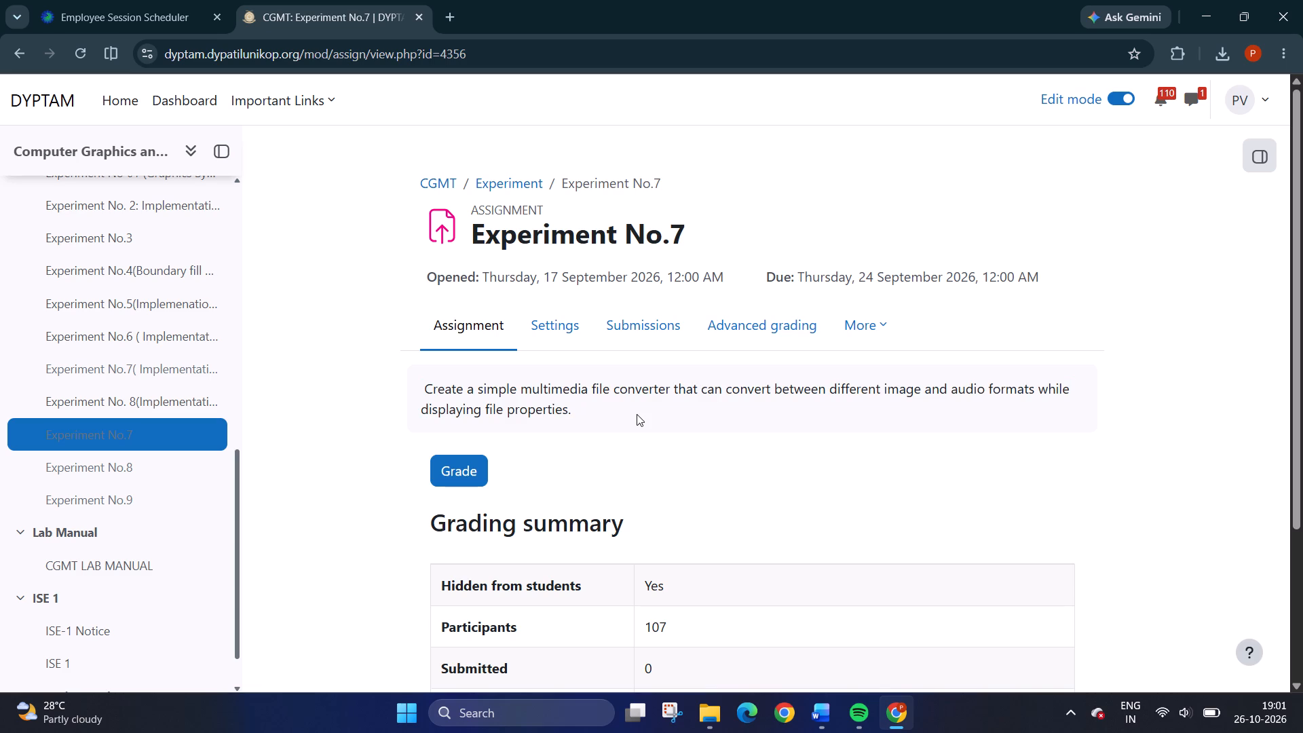
Switch to the Employee Session Scheduler and return from the October 27 session details to the calendar.
click(157, 0)
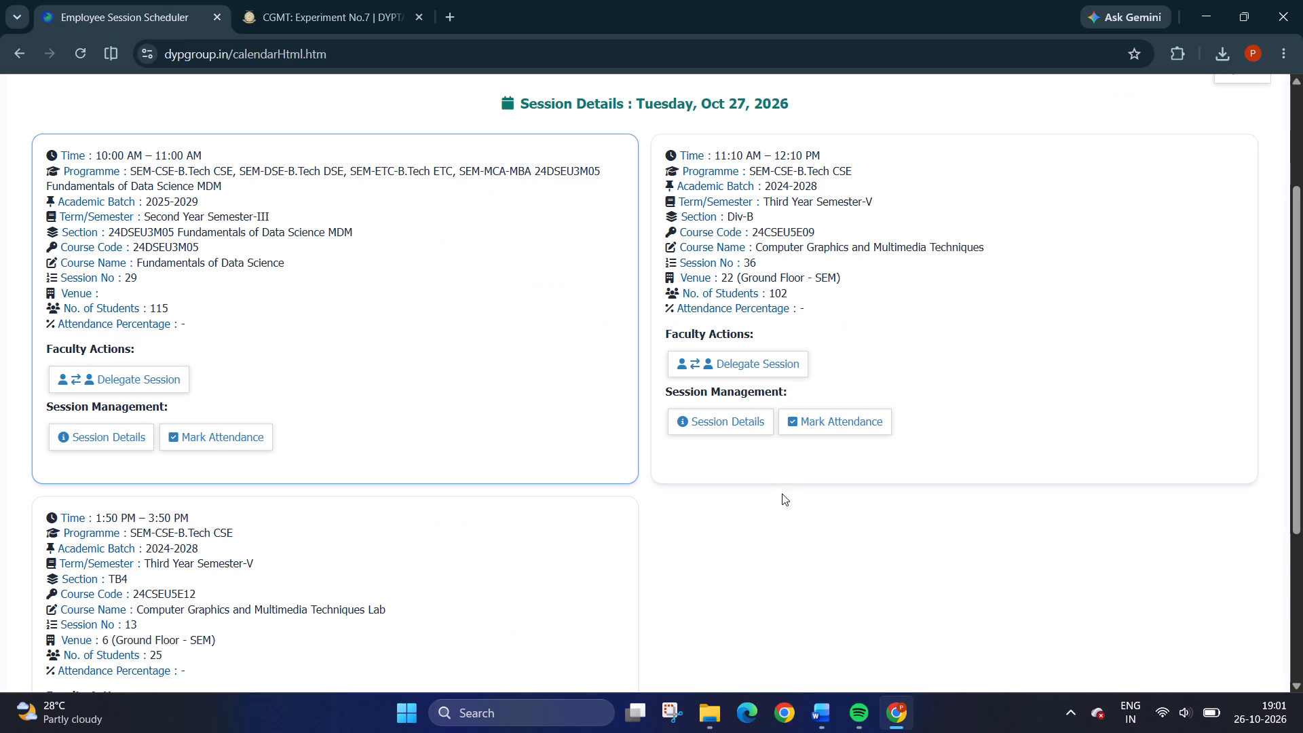
drag(915, 531, 918, 539)
scroll(913, 544, up, 6)
click(1239, 249)
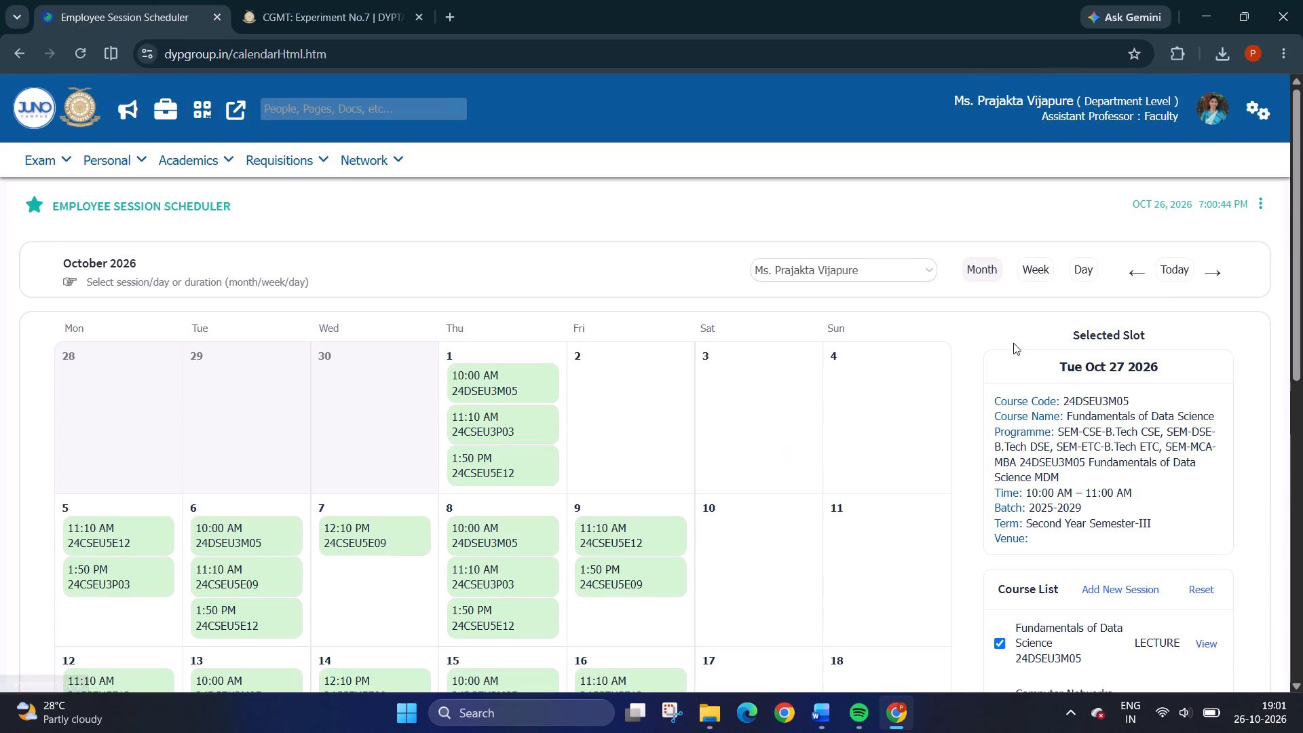
Open the 10:00 AM session on October 29 and view that day's session details.
scroll(1087, 599, down, 7)
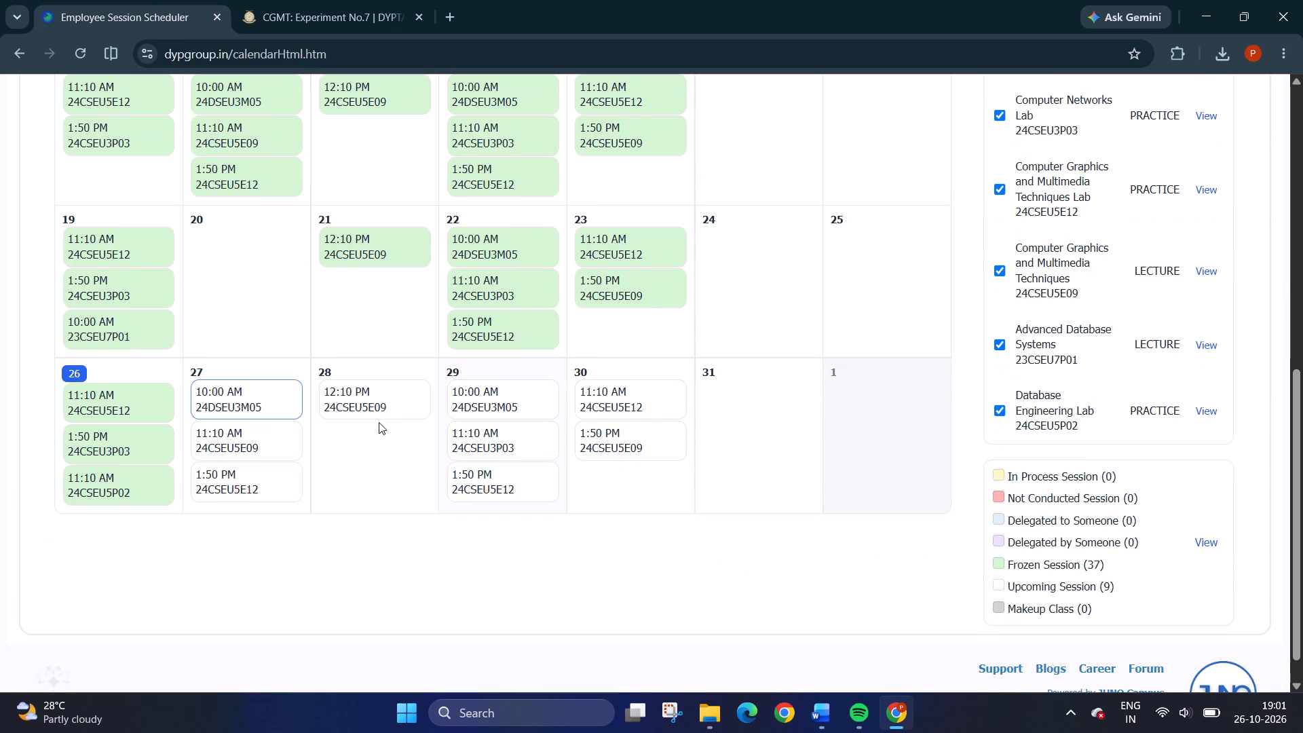
click(491, 385)
scroll(528, 450, up, 4)
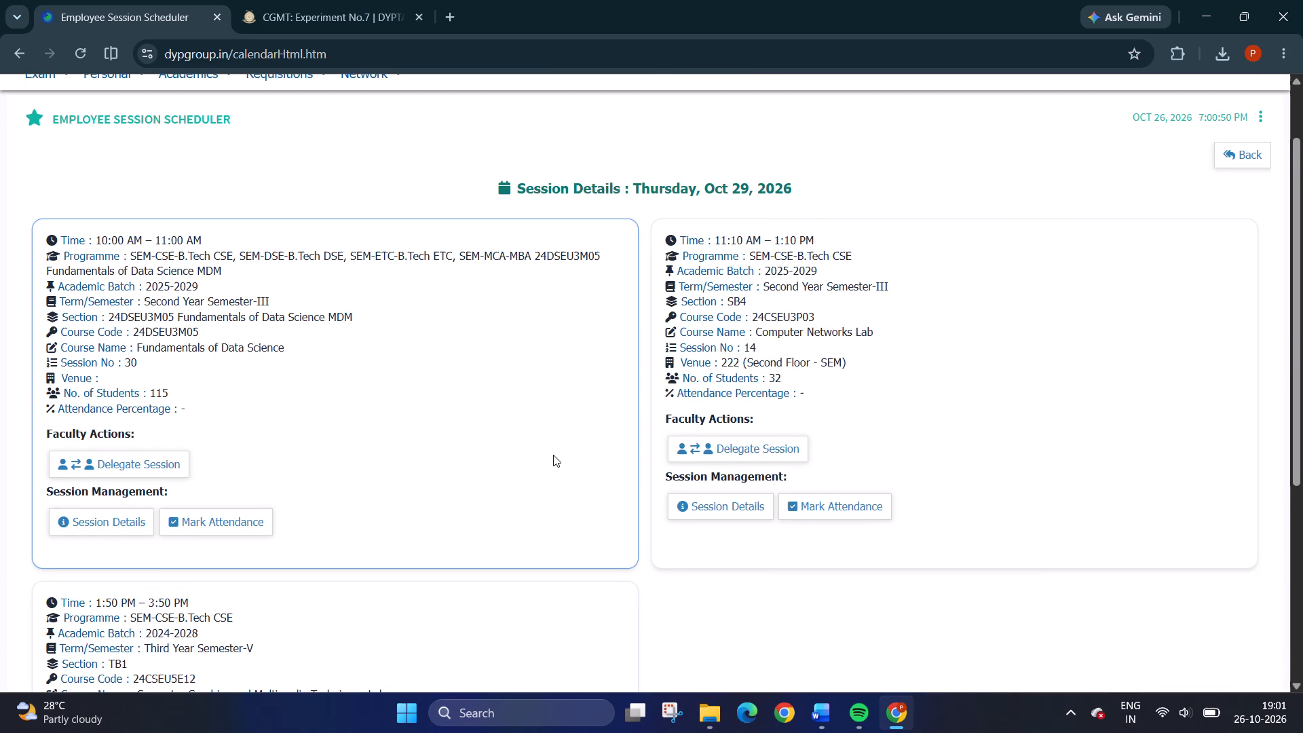
Return to the calendar, open October 26's 11:10 AM 24CSEU5P02 session, examine that day's Computer Graphics lab details, and go back to the calendar.
click(1249, 152)
scroll(787, 502, down, 8)
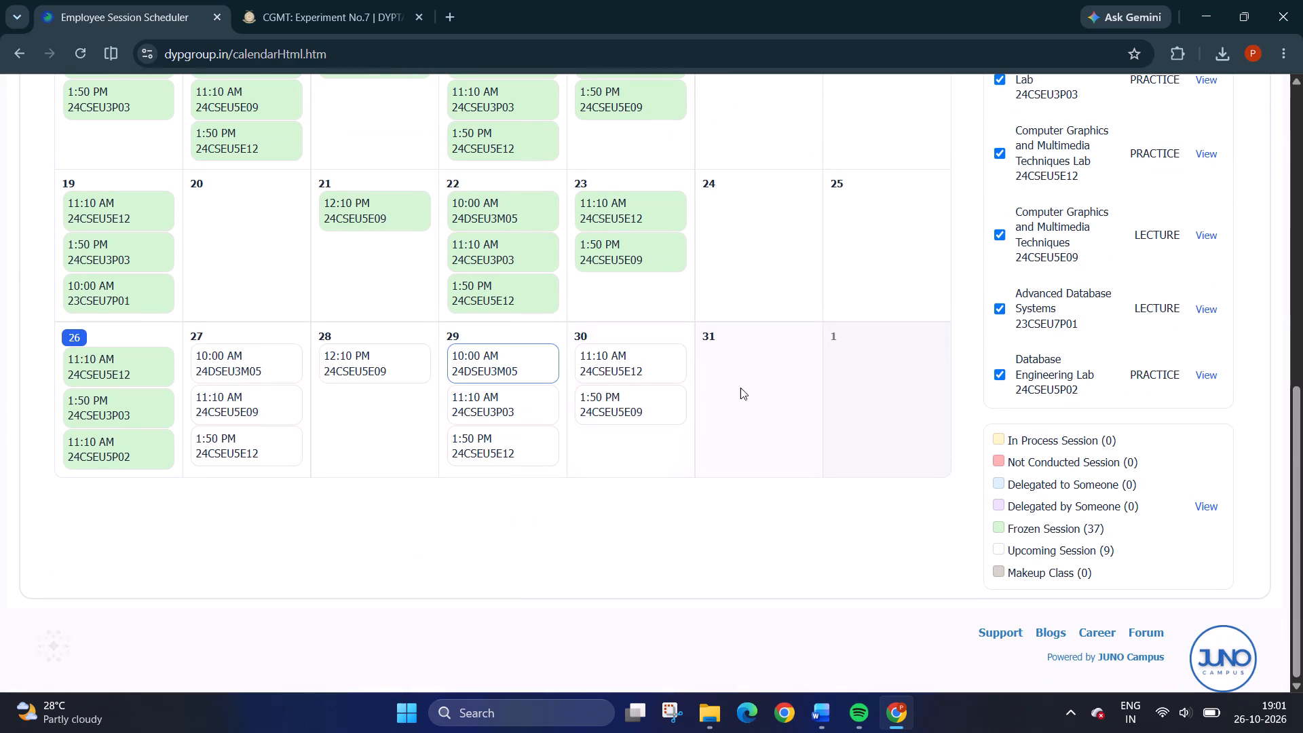
scroll(750, 431, up, 3)
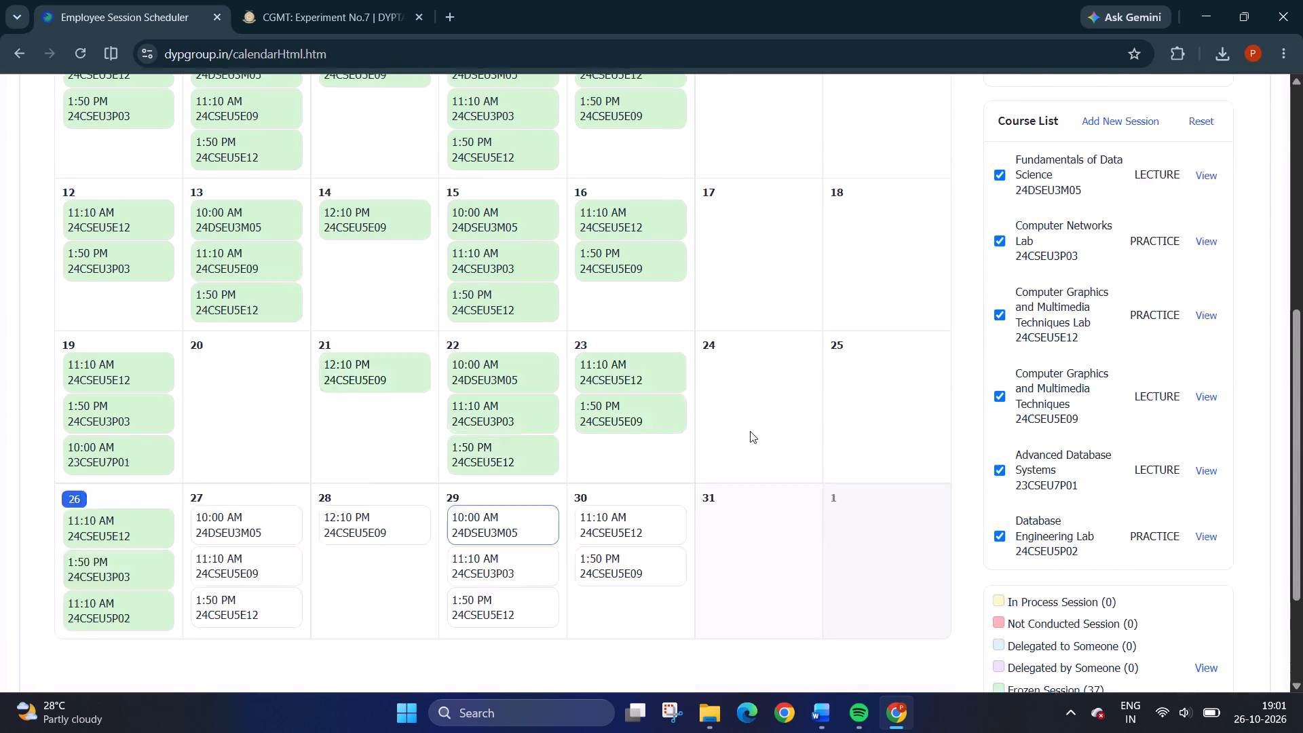
scroll(750, 431, down, 2)
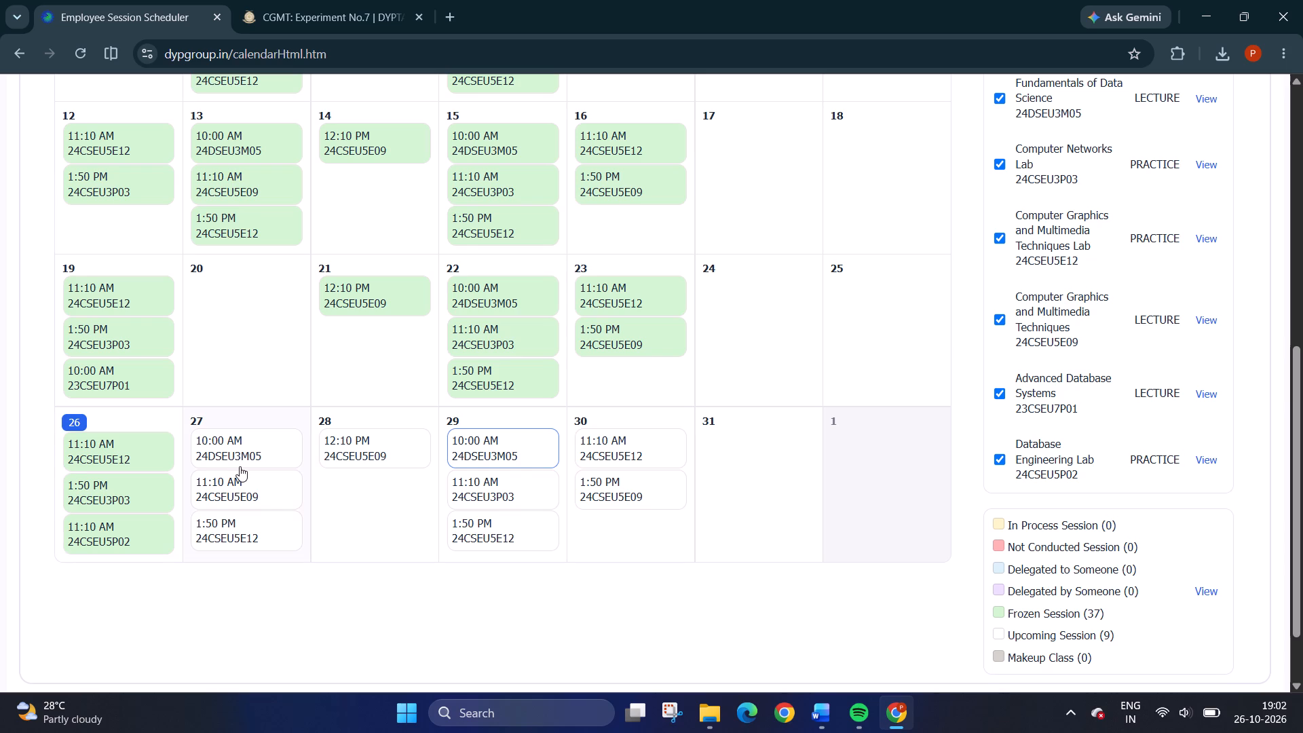
click(134, 537)
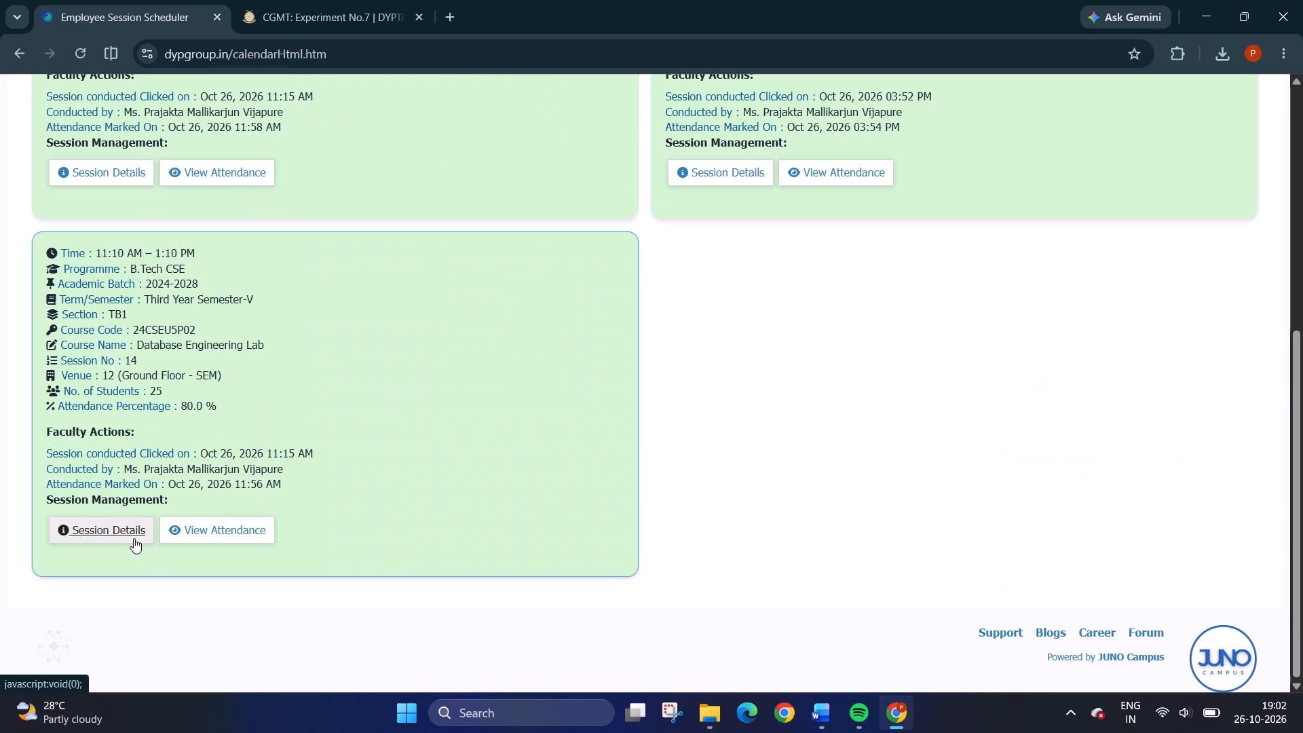
scroll(410, 303, up, 3)
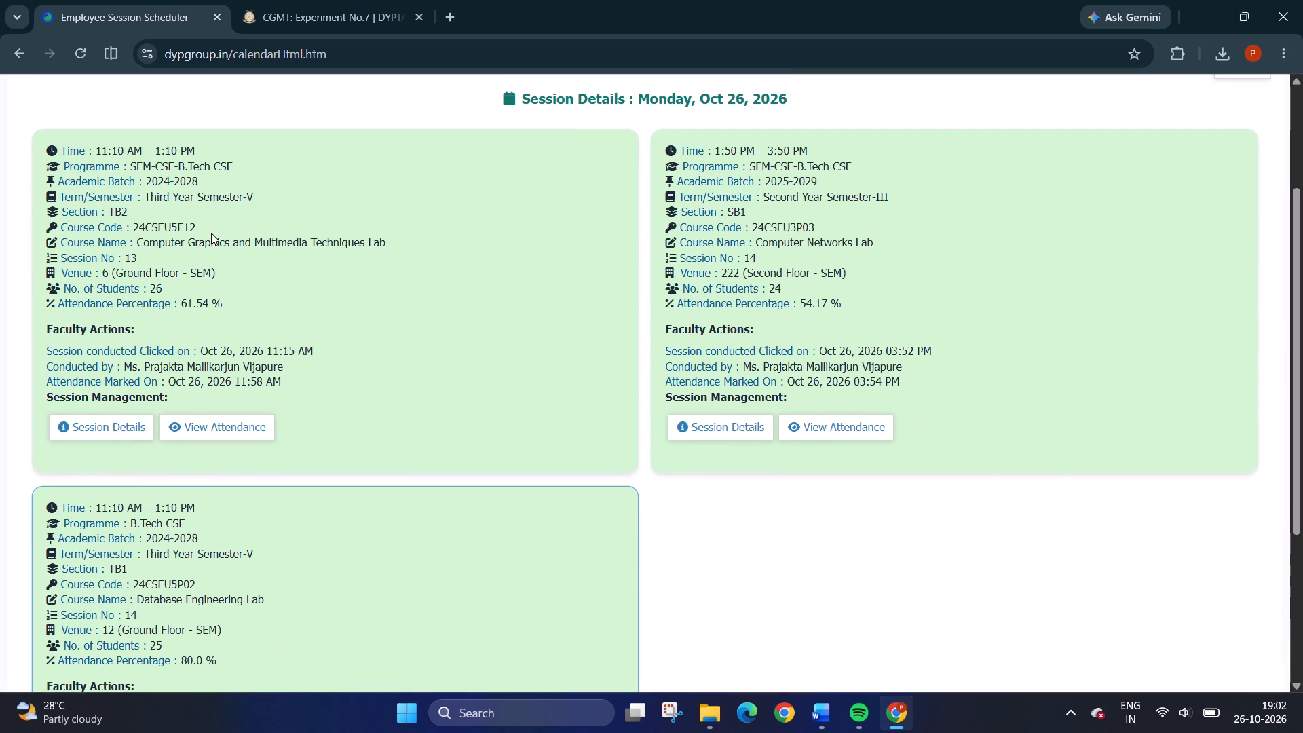
scroll(884, 200, up, 3)
scroll(557, 368, down, 2)
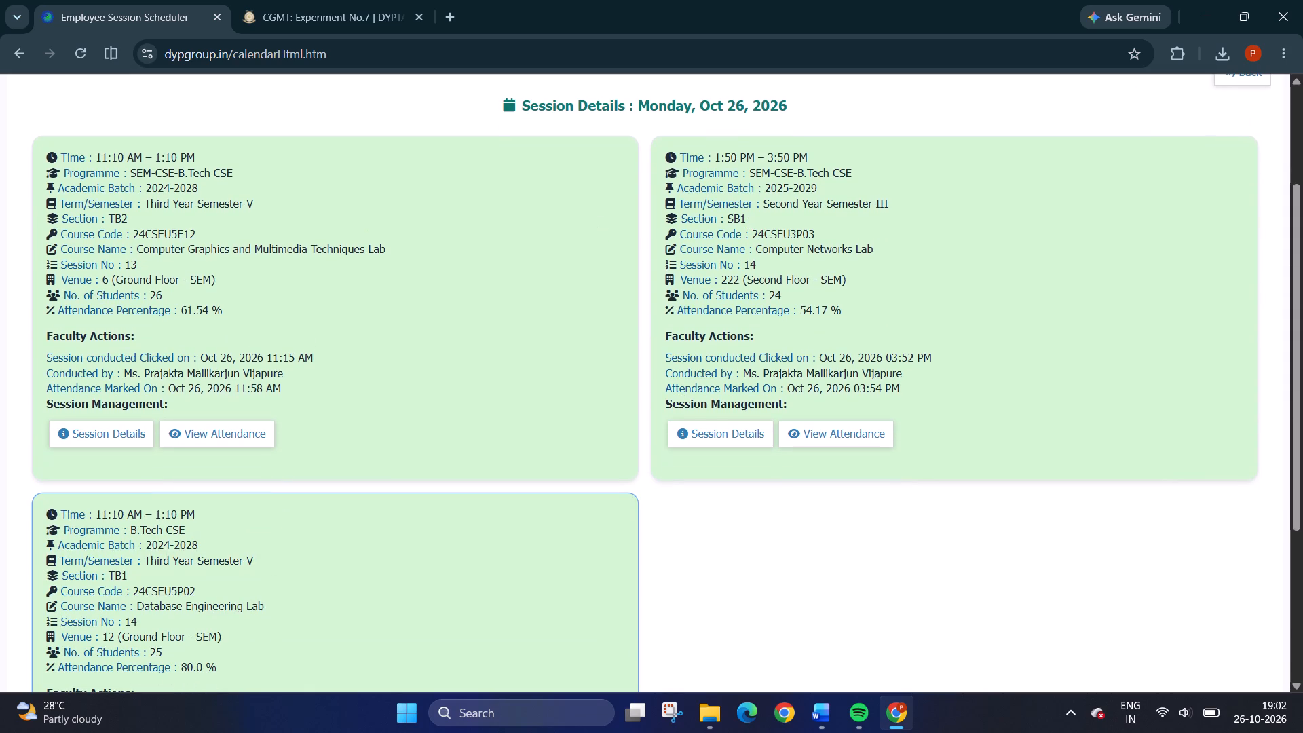
drag(106, 227, 394, 265)
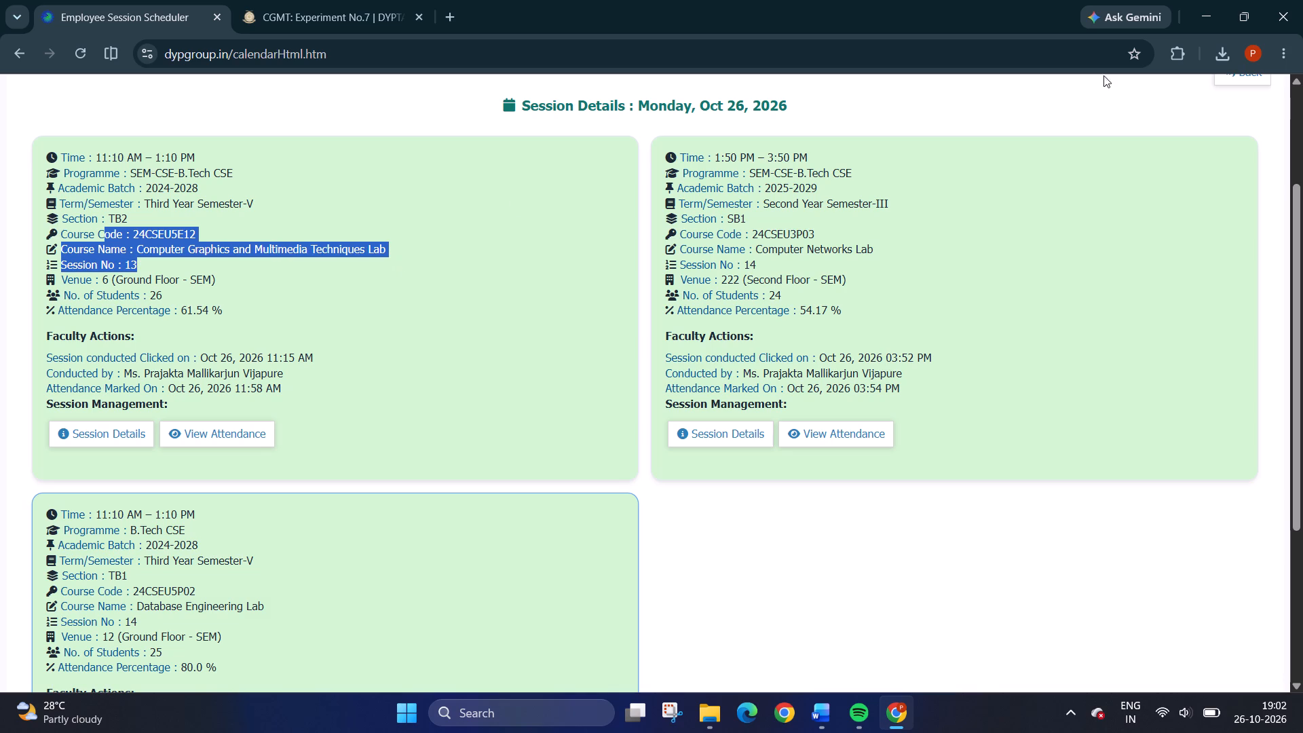
scroll(1114, 129, up, 3)
click(1239, 246)
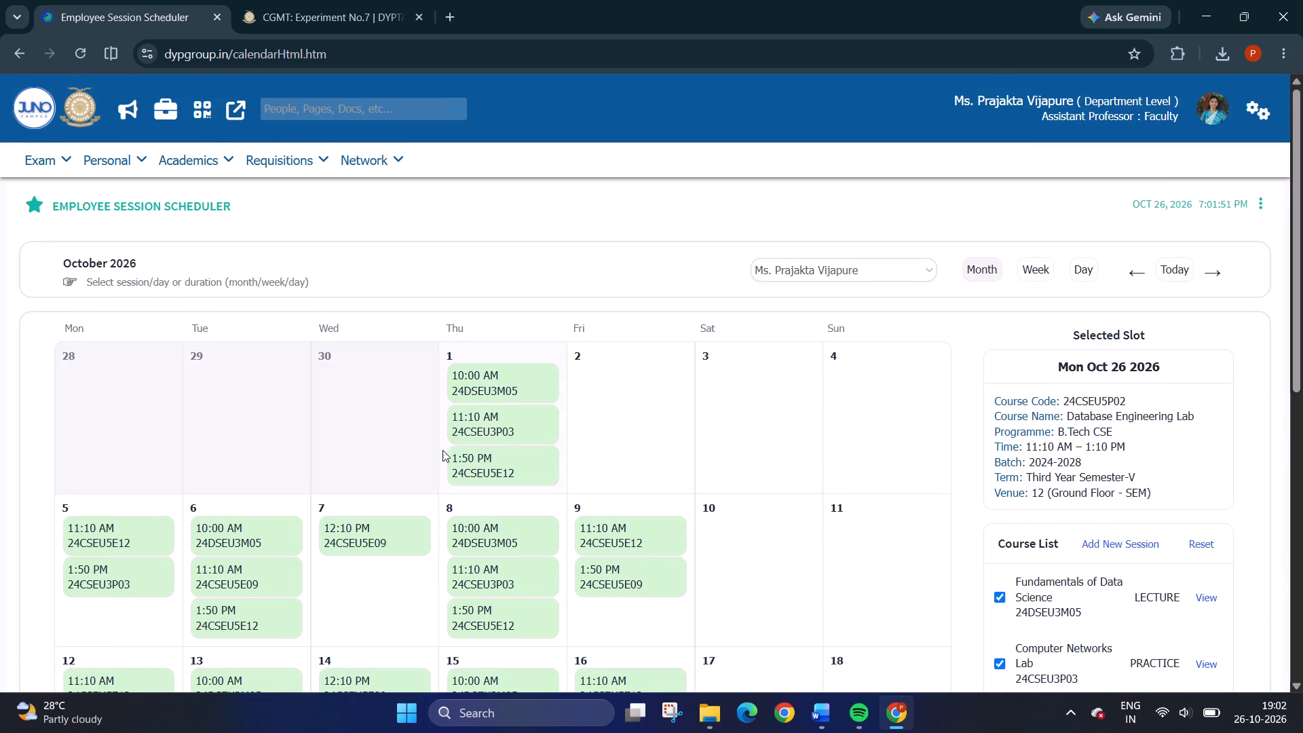
Open the 11:10 AM session on October 27, examine the section and course of the 1:50 PM lab, and return to the calendar.
scroll(430, 457, down, 3)
scroll(216, 541, down, 5)
click(214, 462)
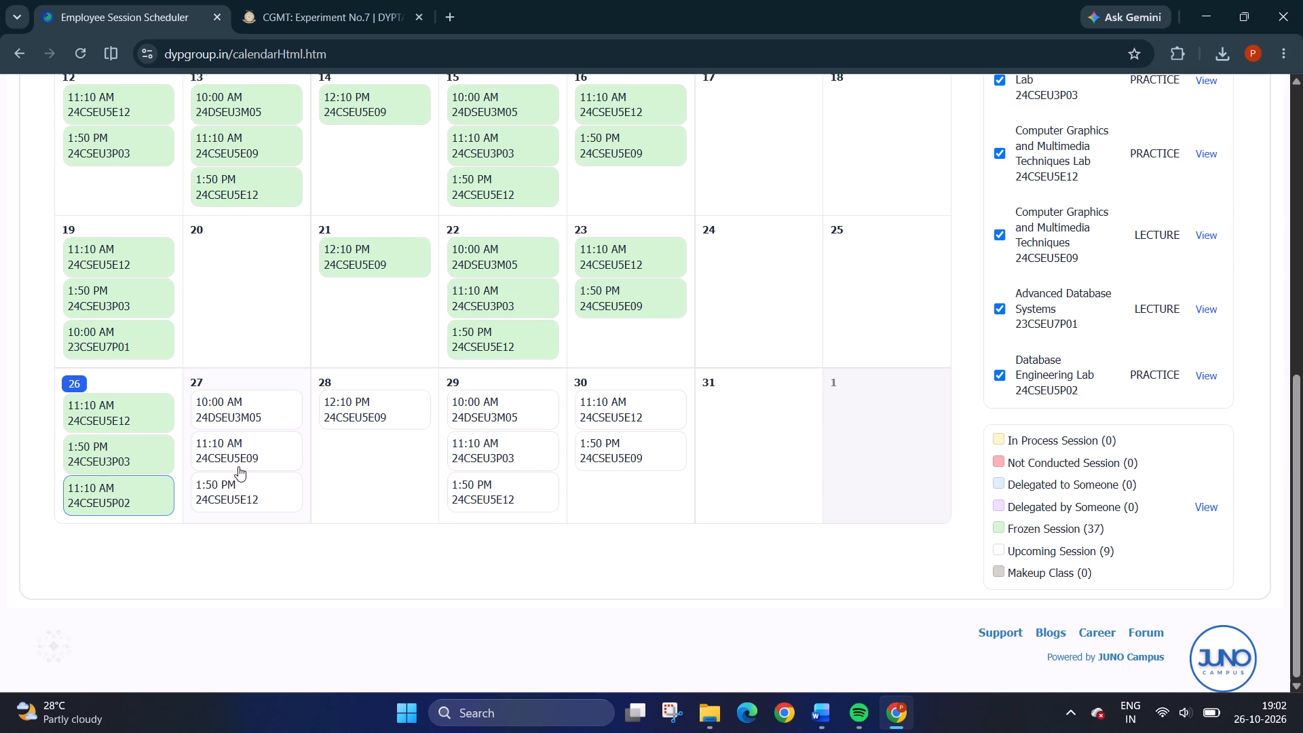
click(238, 466)
scroll(494, 451, up, 4)
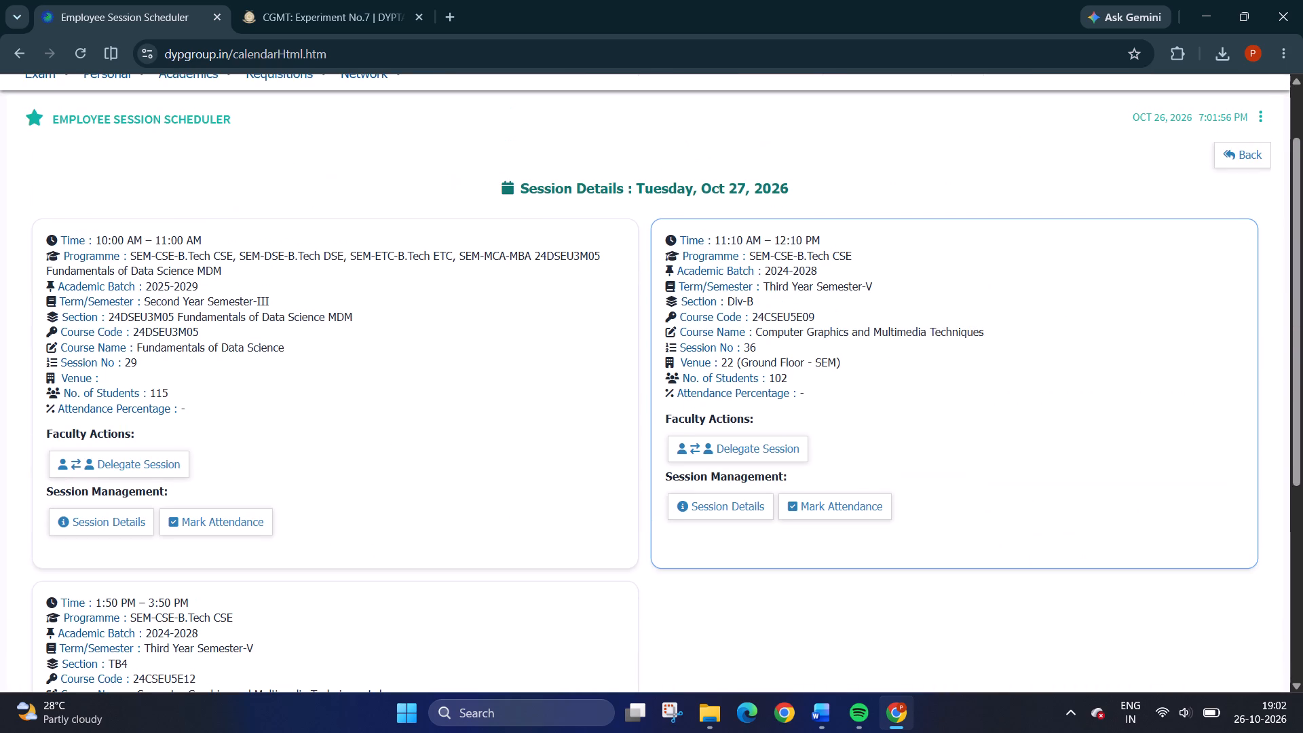
scroll(147, 388, down, 4)
drag(112, 322, 119, 320)
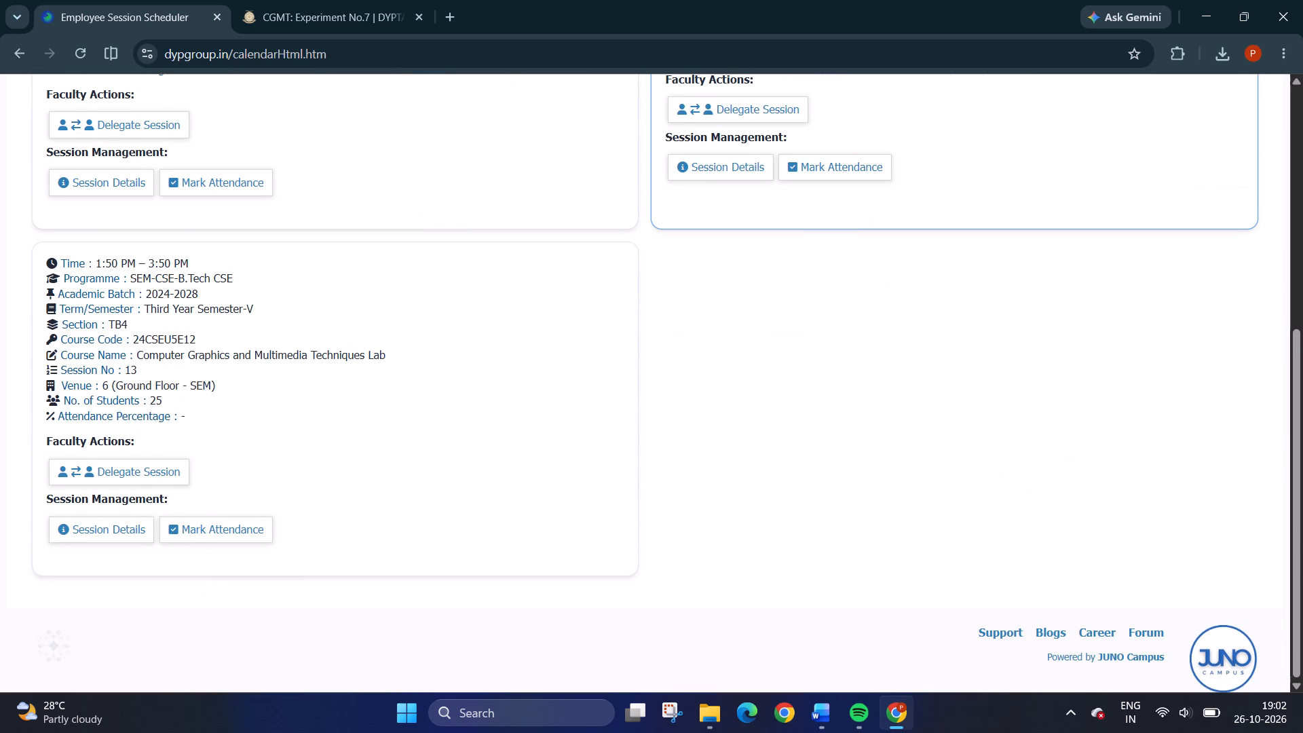
drag(119, 320, 231, 333)
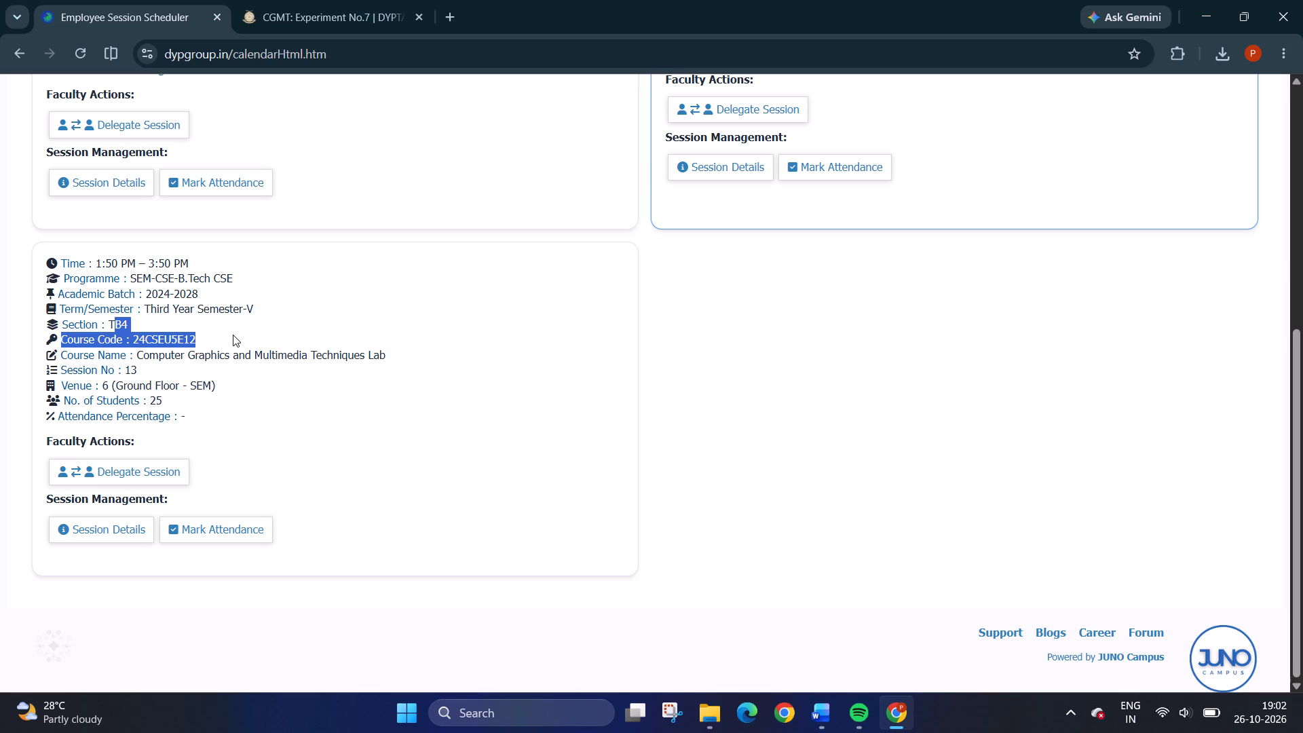
scroll(814, 440, up, 7)
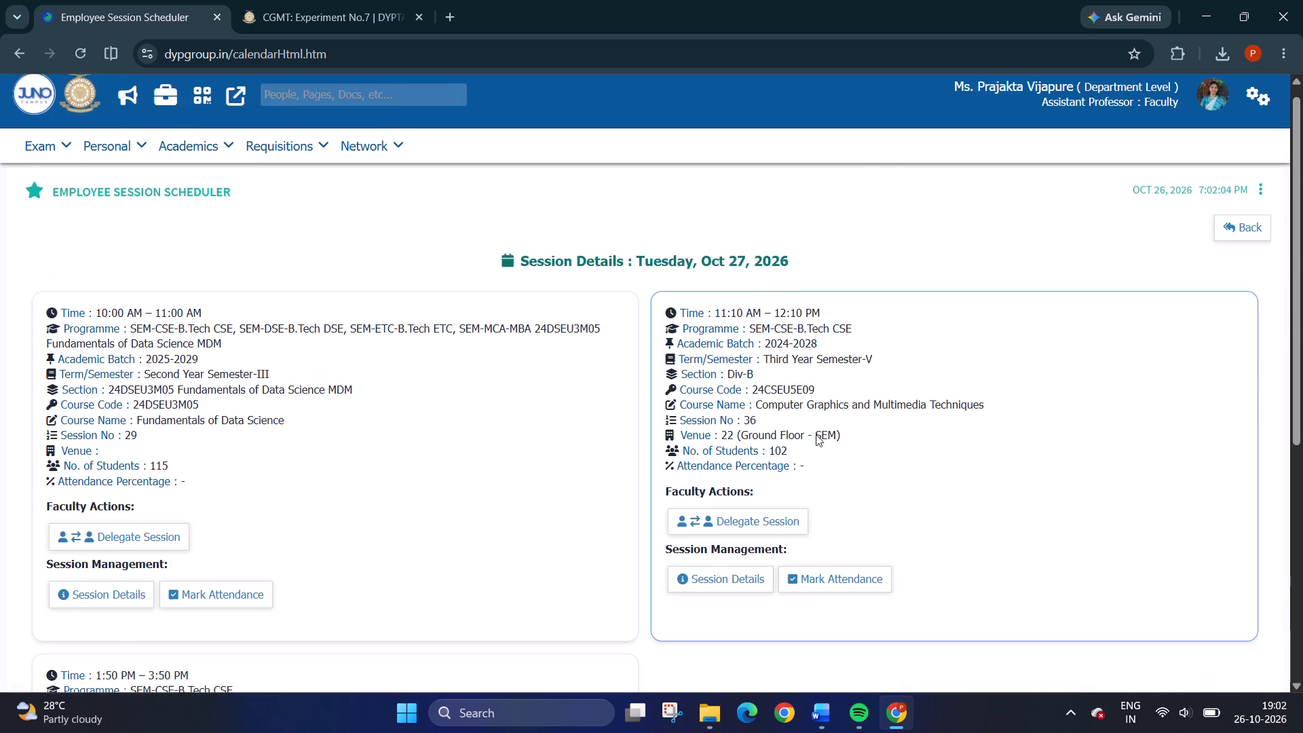
scroll(865, 359, down, 6)
click(93, 350)
scroll(808, 310, up, 3)
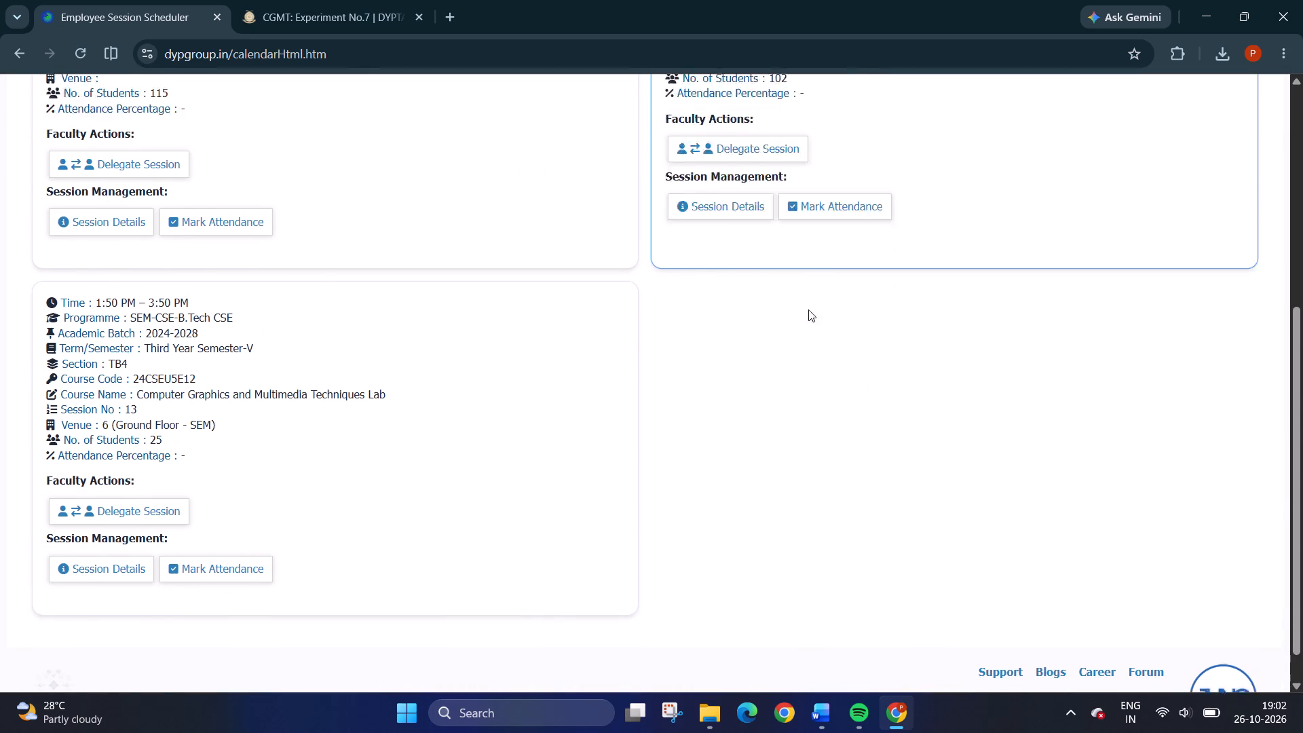
scroll(808, 309, up, 1)
click(1232, 159)
Open the 10:00 AM session on October 29, review that day's session details, and return to the calendar.
scroll(665, 380, down, 5)
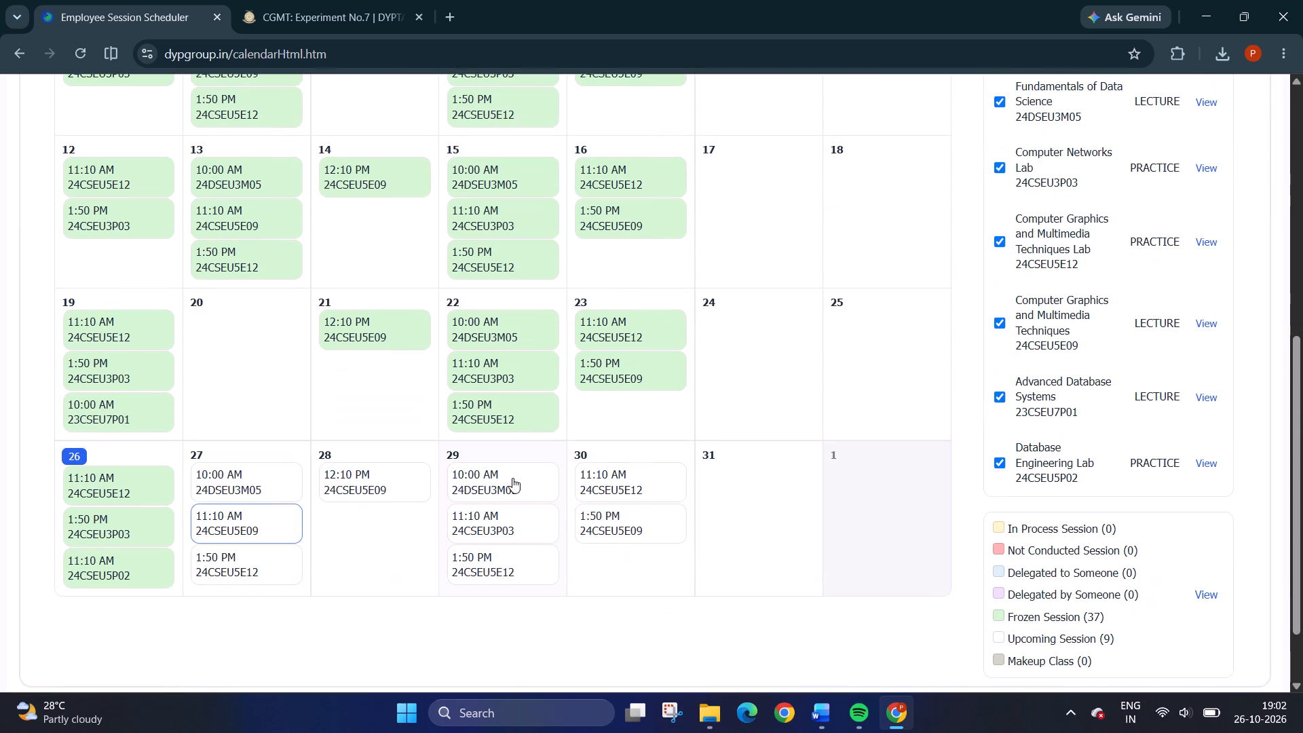
click(521, 483)
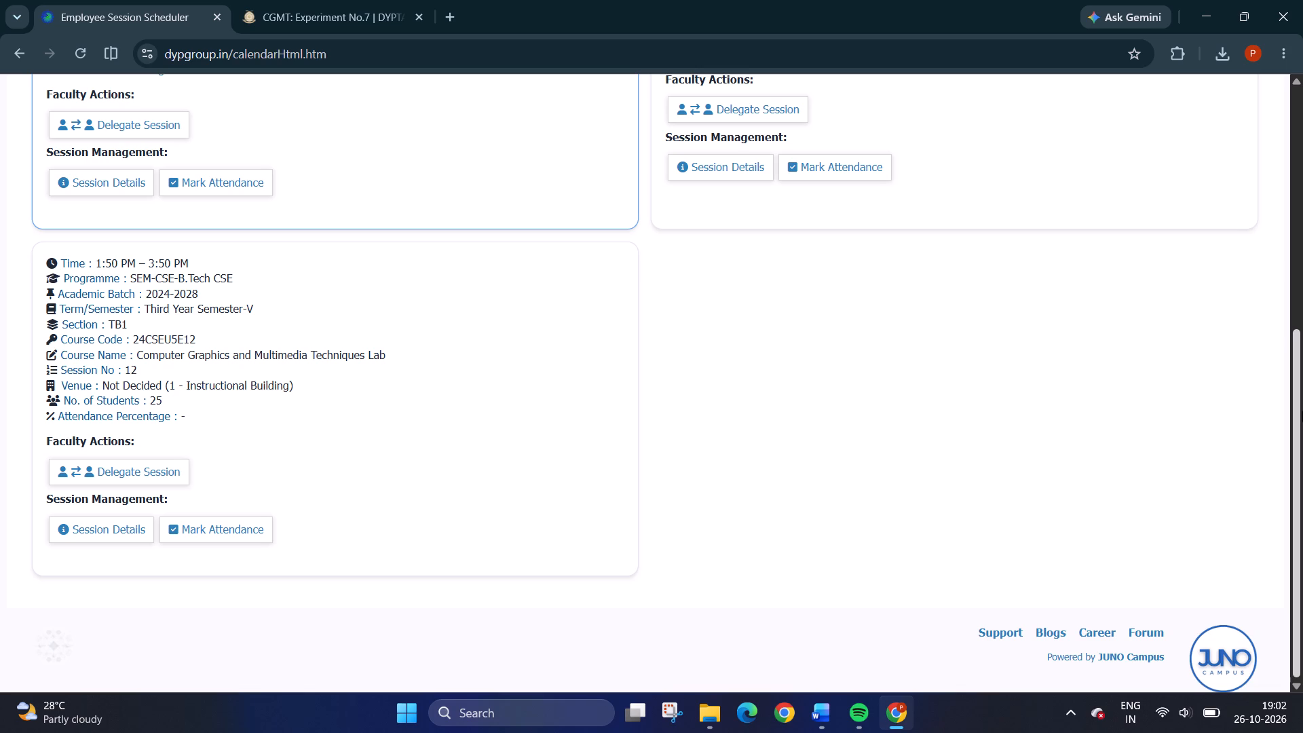
scroll(1302, 411, up, 6)
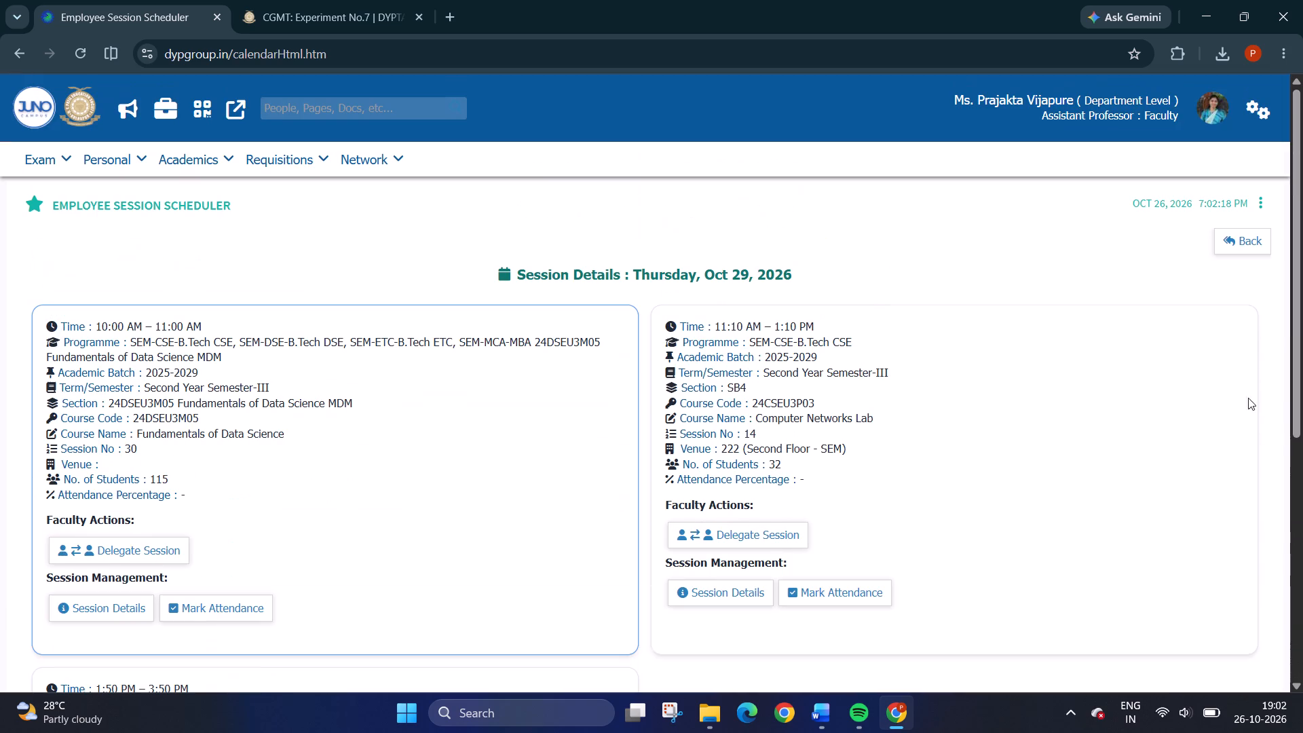
click(1255, 242)
Open the 11:10 AM session on October 30, examine the lab's section and course details, and return to the calendar.
scroll(837, 375, down, 7)
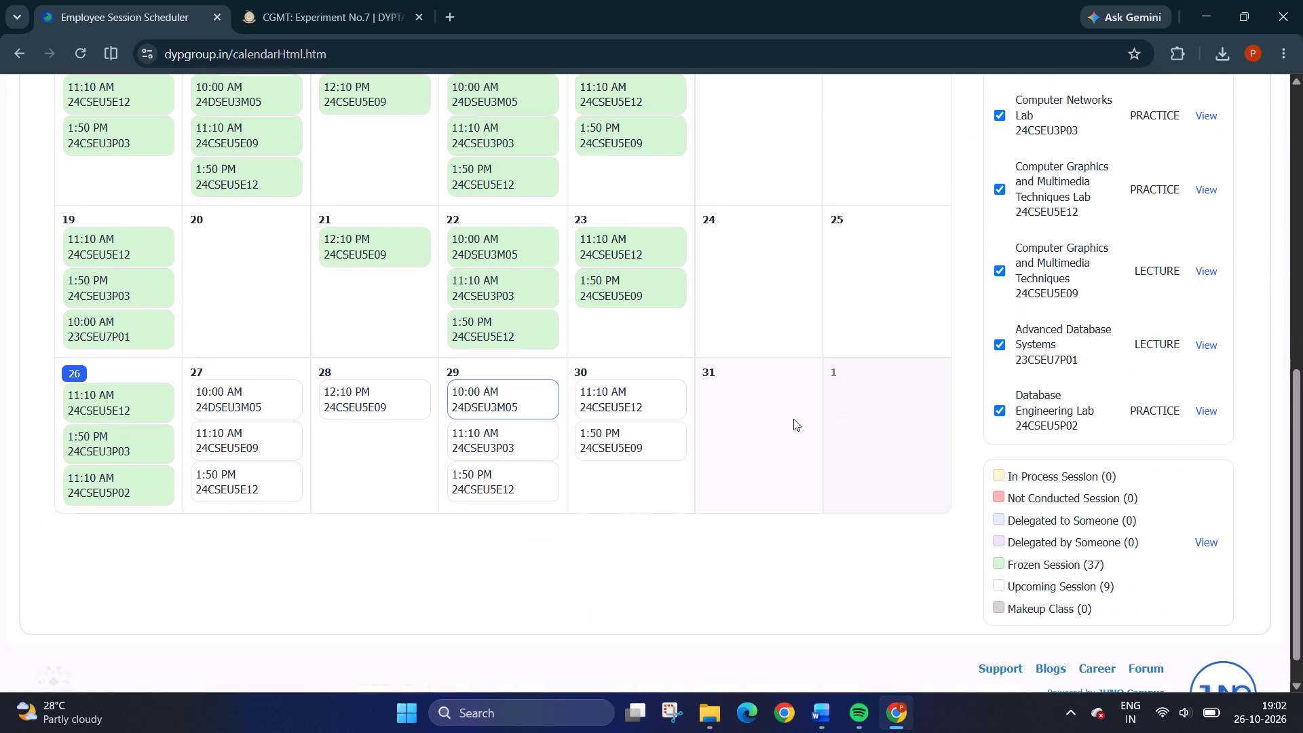
click(637, 413)
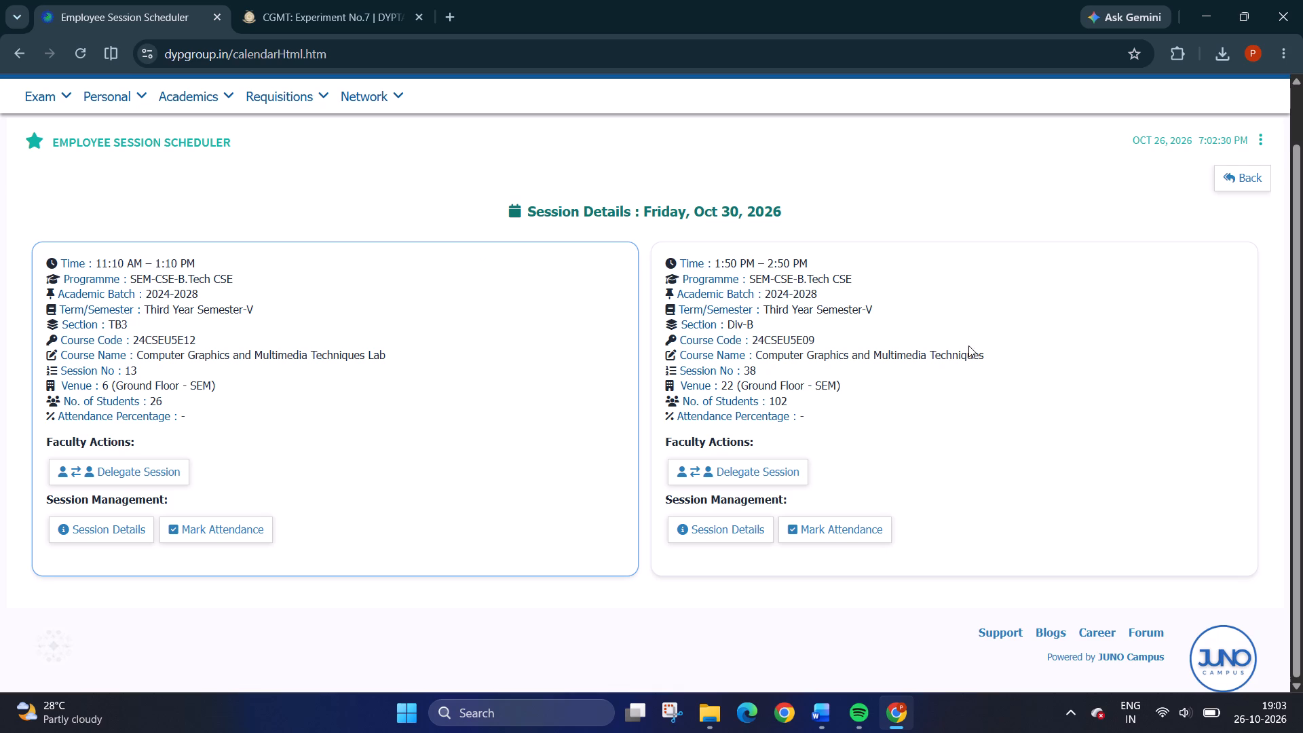
drag(379, 353, 76, 316)
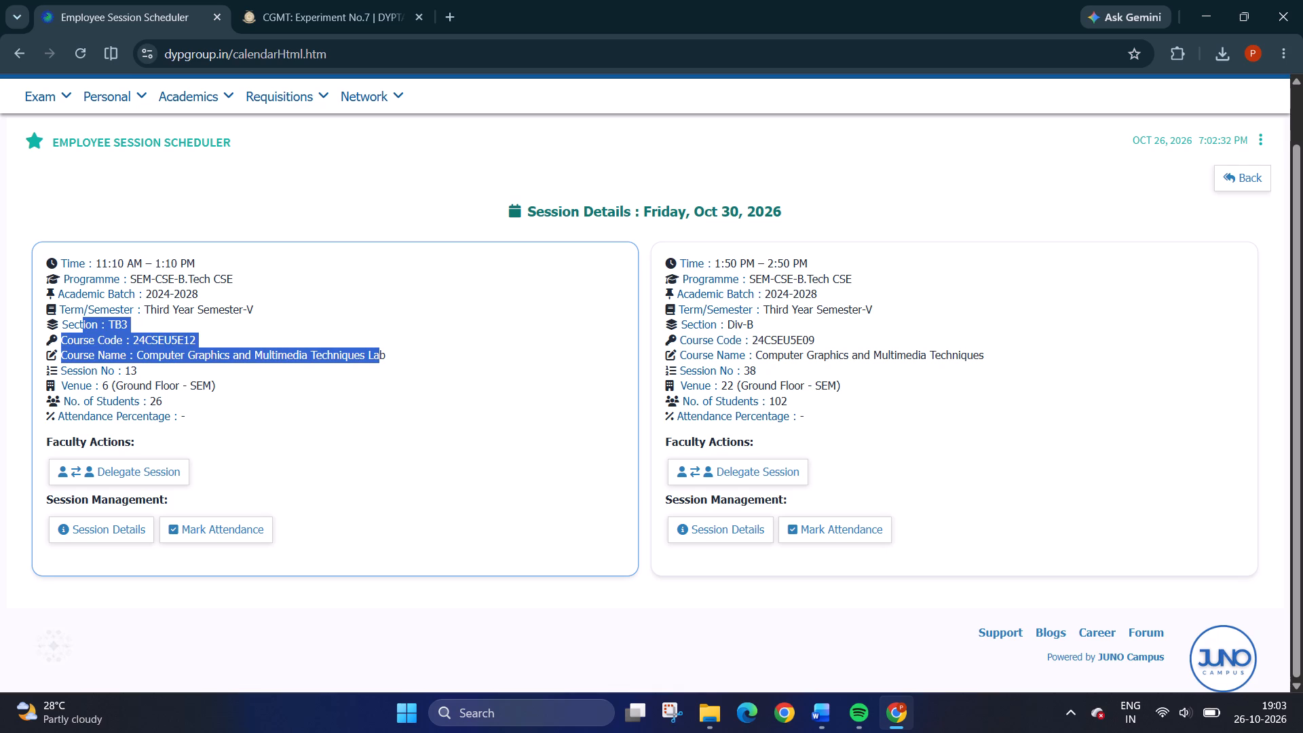
drag(76, 316, 69, 314)
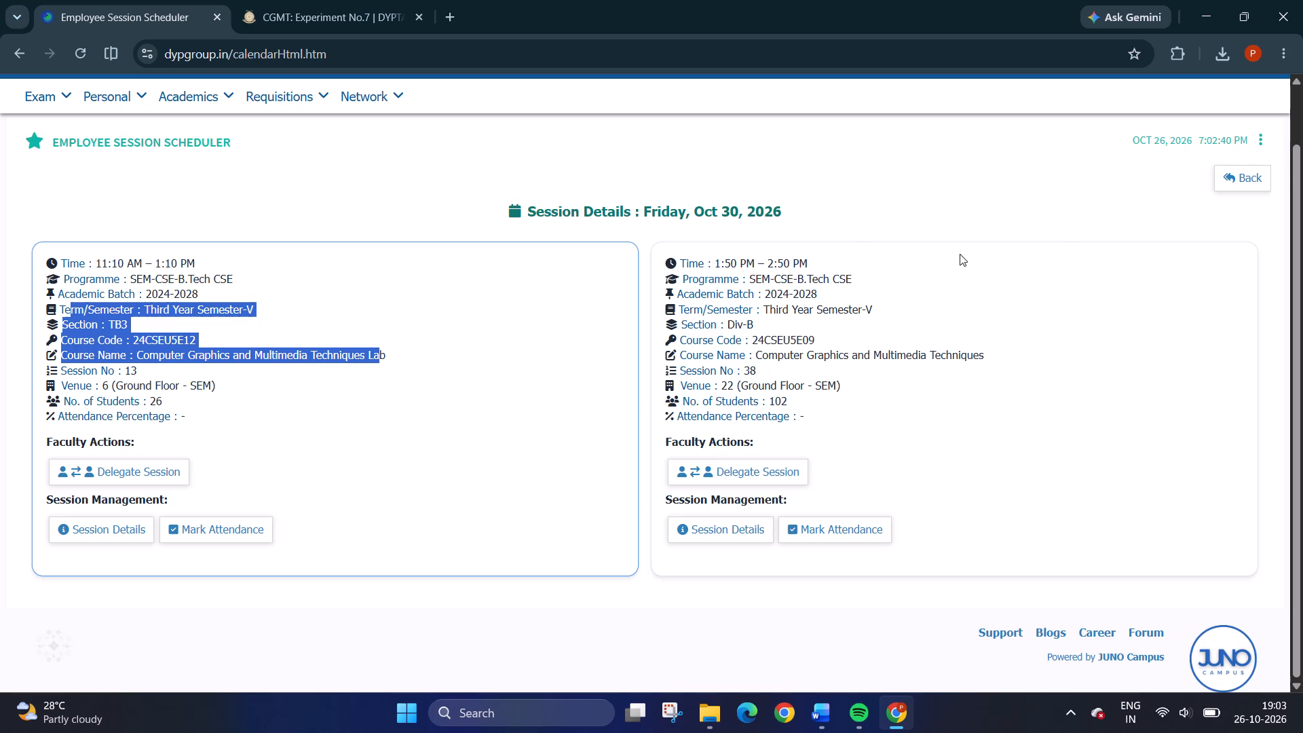
click(662, 337)
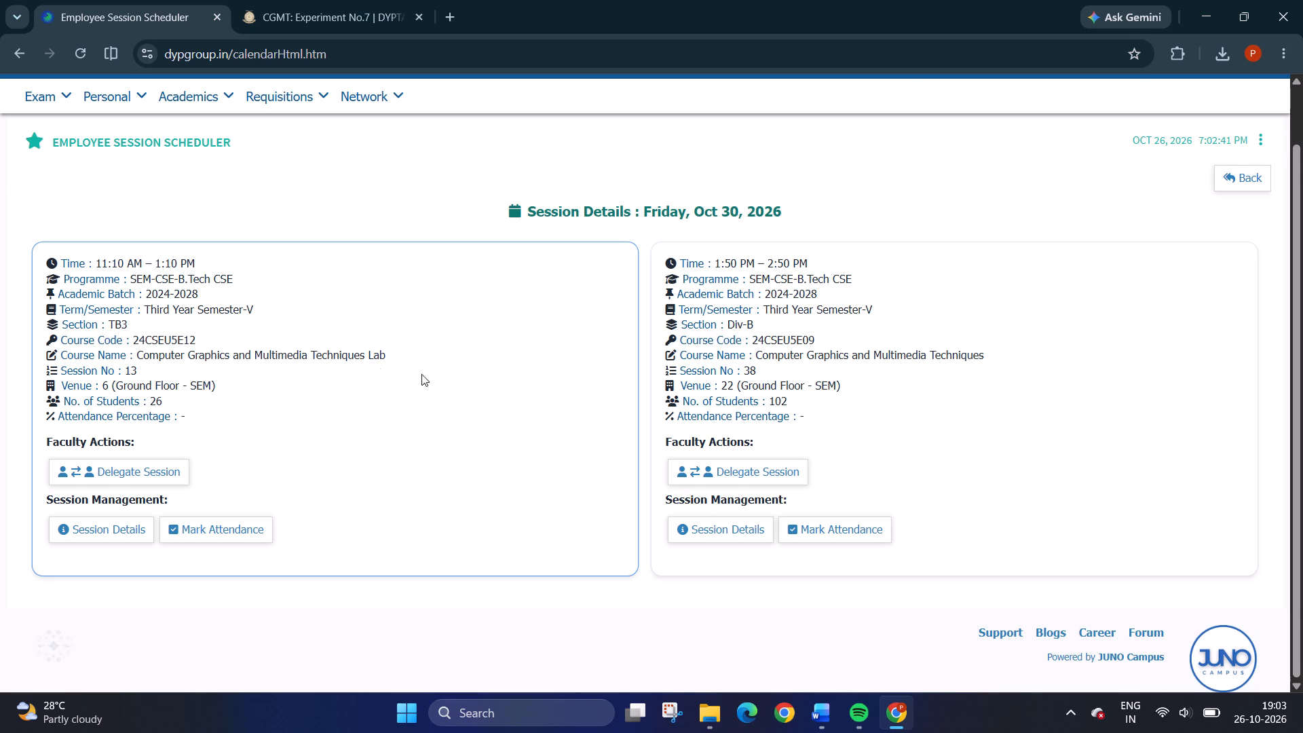
click(1232, 168)
Reopen the 11:10 AM session on October 27, recheck the 1:50 PM lab details, and return to the calendar.
scroll(865, 417, down, 7)
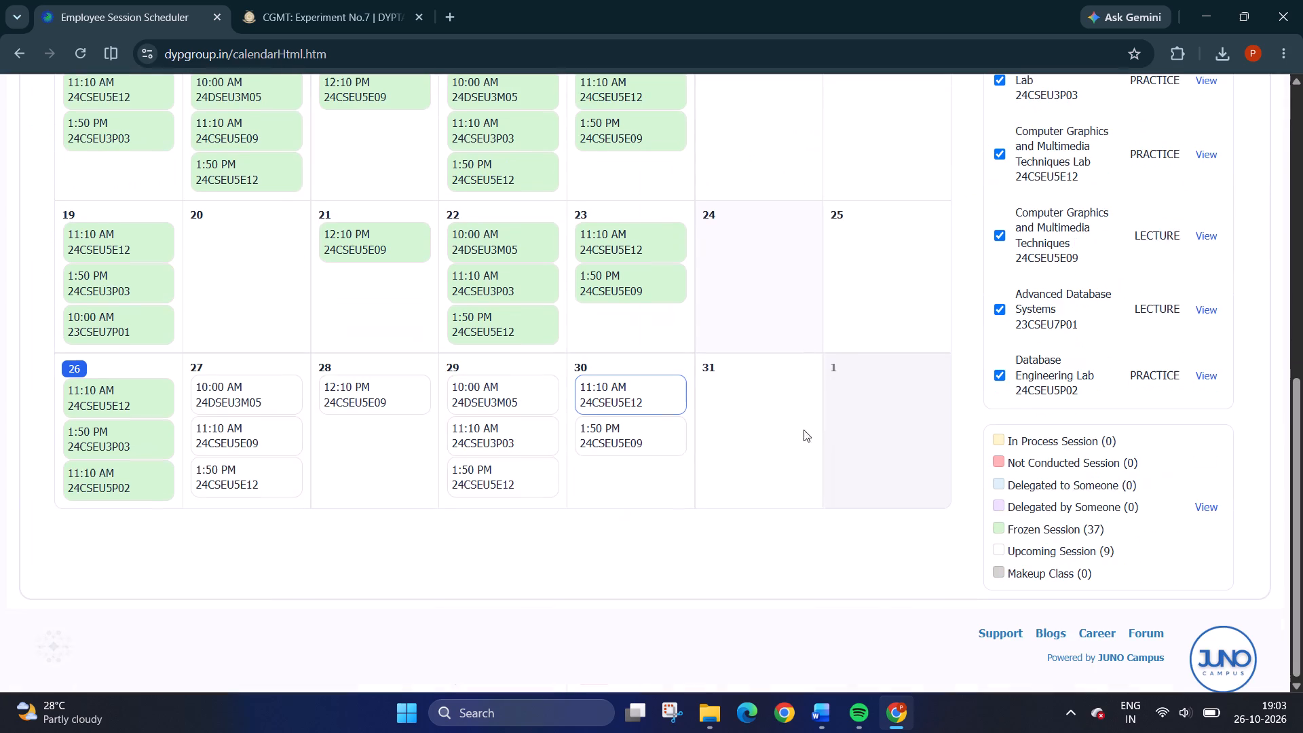
click(252, 434)
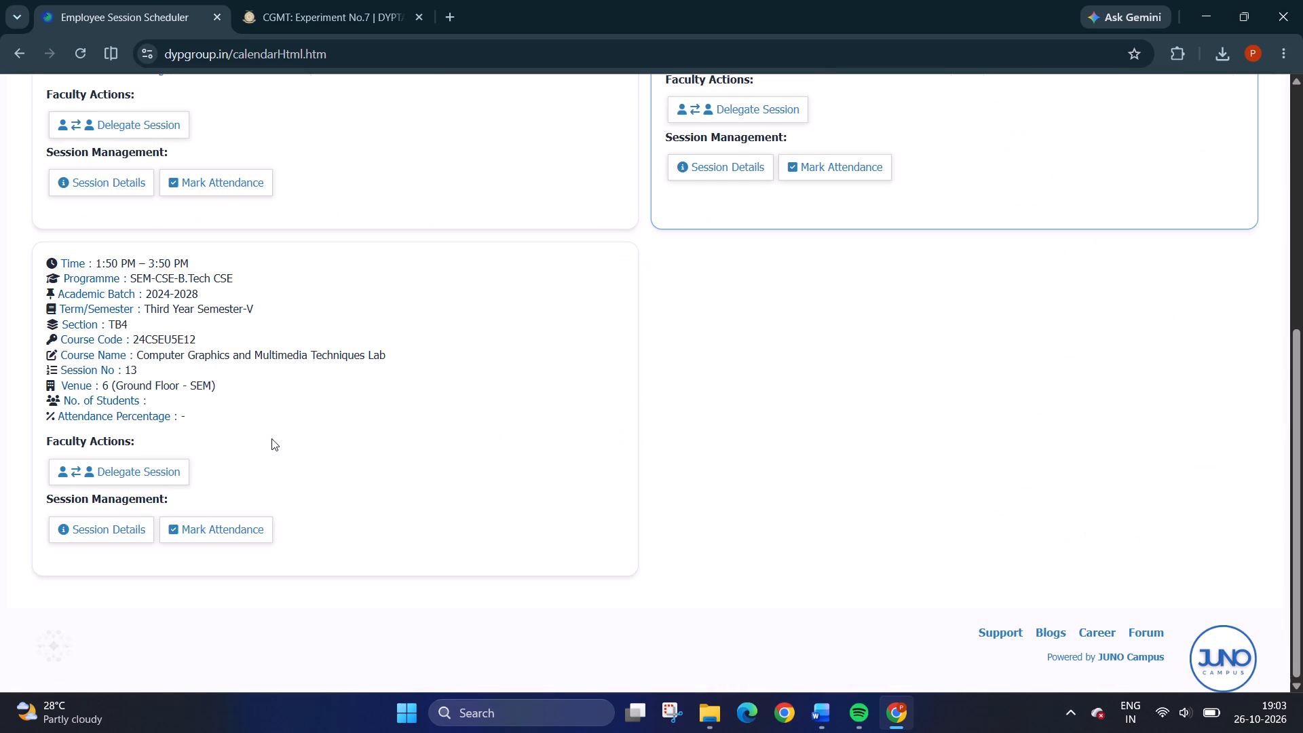
scroll(1270, 124, up, 4)
click(1239, 140)
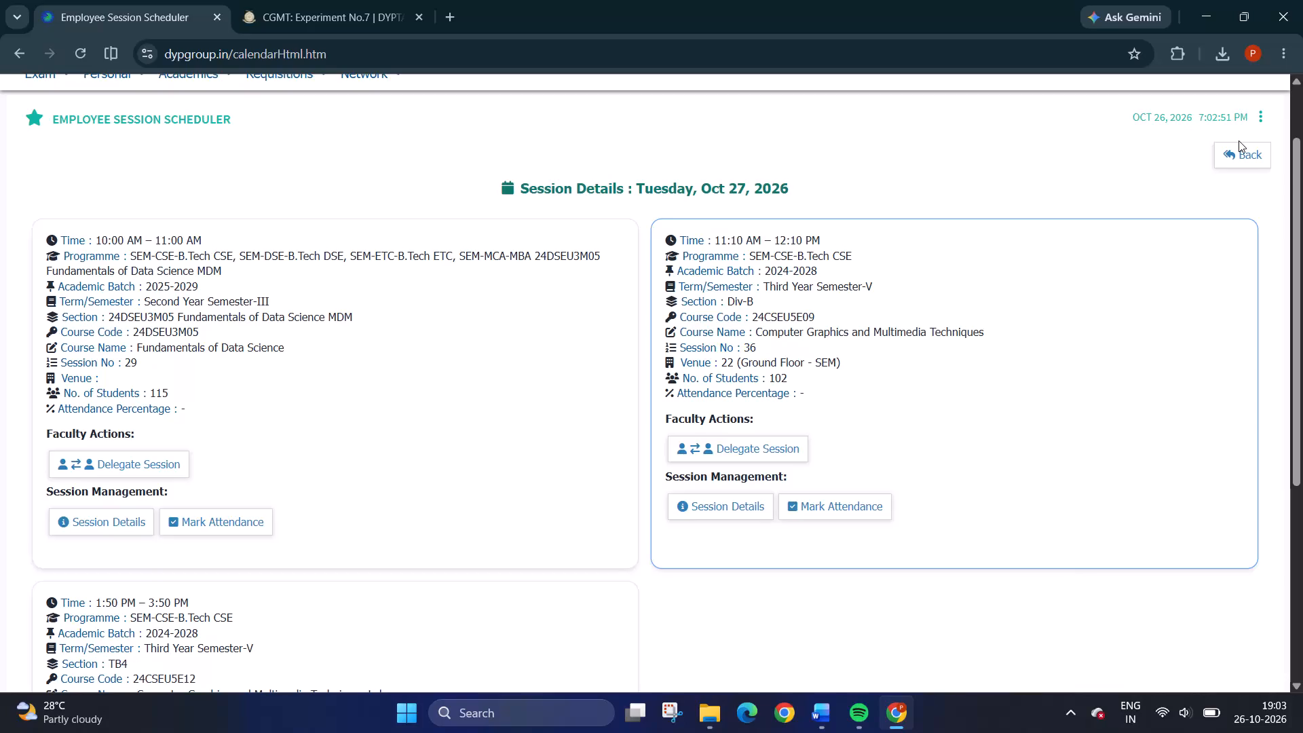
click(1238, 145)
Show November 2026 in the calendar, review its scheduled sessions, and go back to October 2026.
scroll(1163, 265, down, 7)
scroll(1011, 330, up, 7)
click(1220, 271)
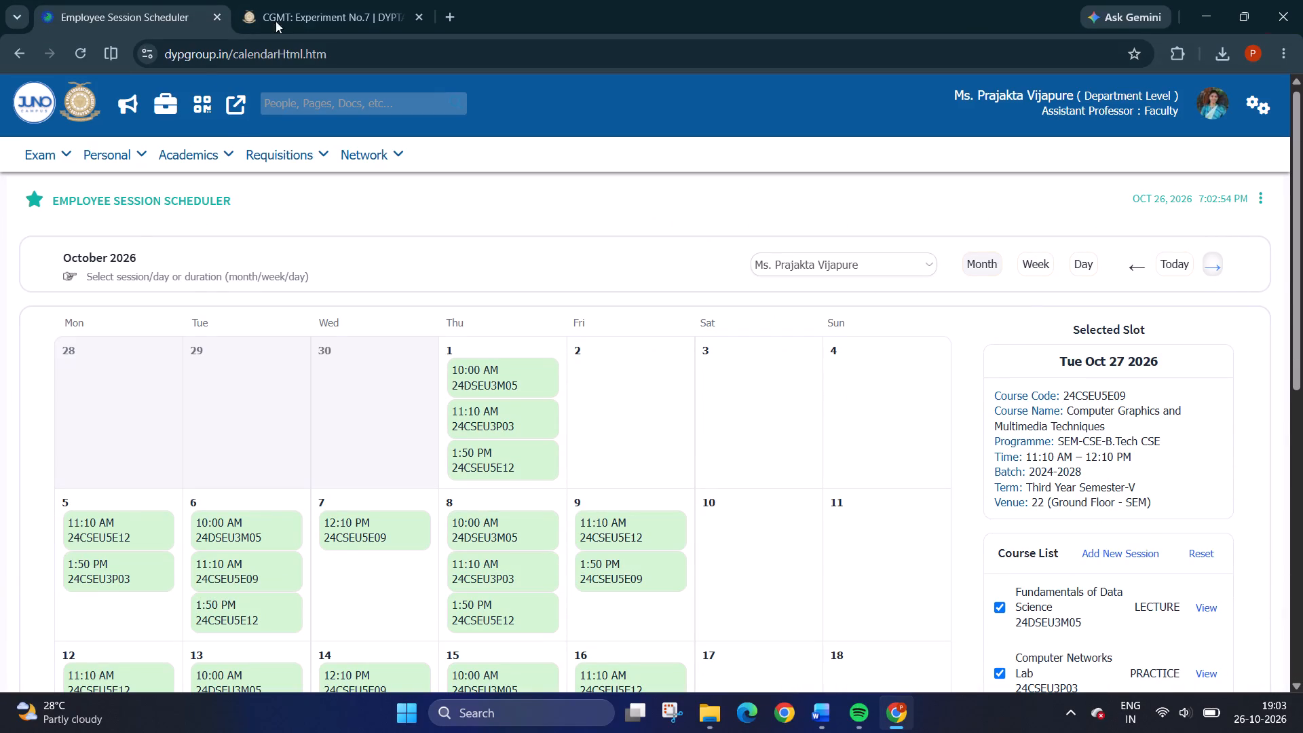
scroll(601, 415, down, 2)
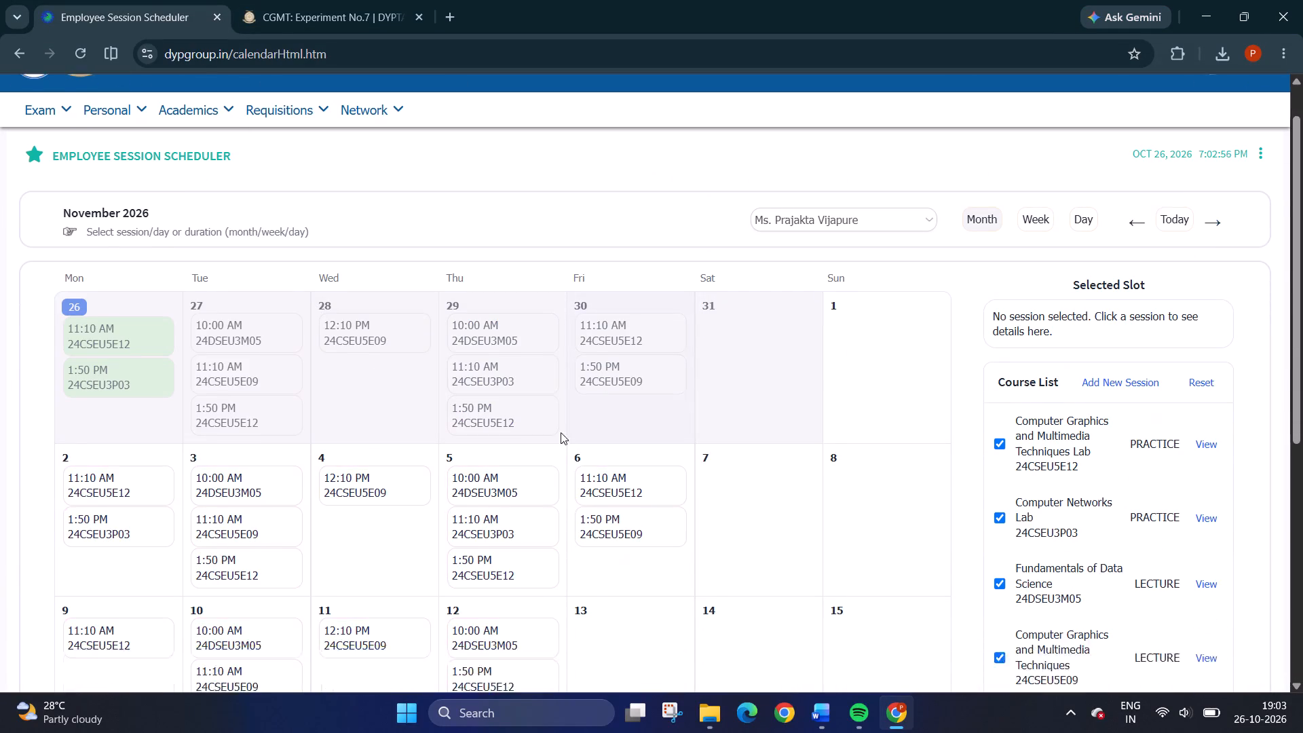
scroll(561, 432, down, 2)
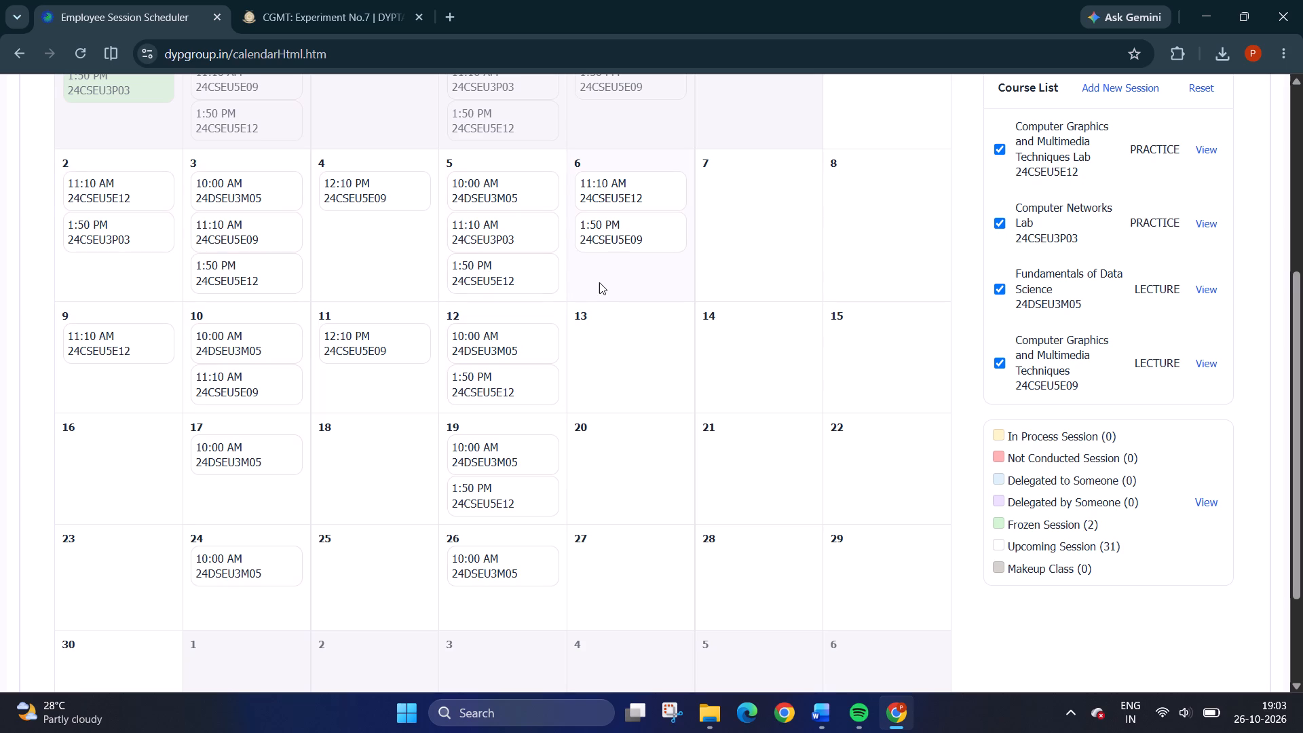
scroll(608, 363, up, 6)
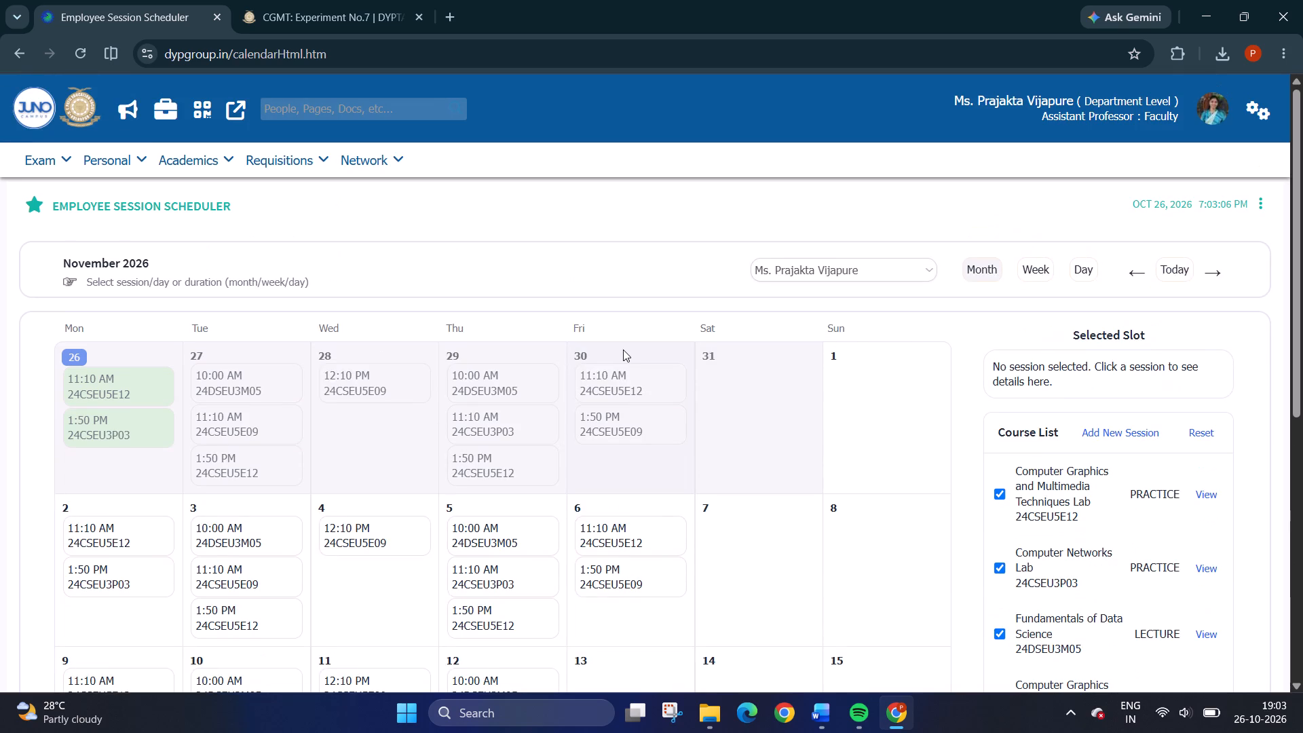
click(1137, 269)
Compare the late-October sessions with the Experiment No.7 assignment in Moodle, and return to the Employee Session Scheduler.
scroll(464, 445, down, 5)
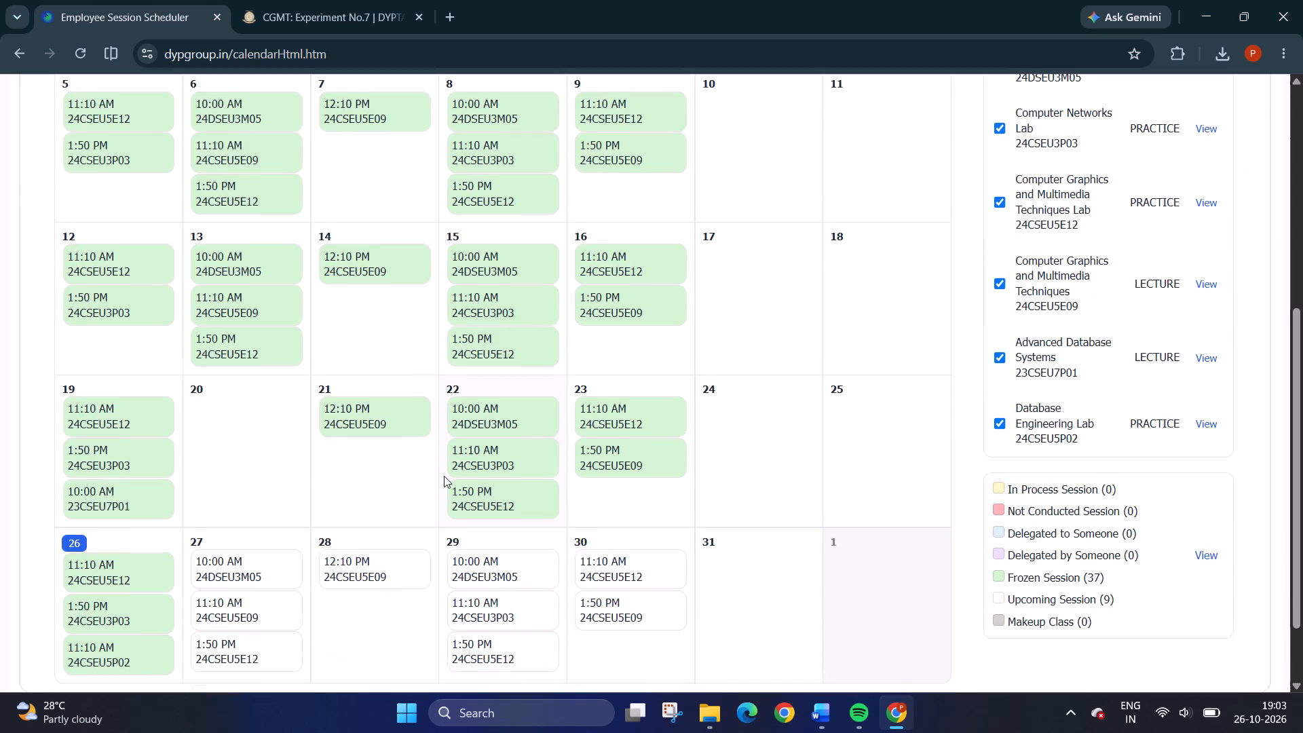
scroll(438, 483, down, 4)
click(306, 8)
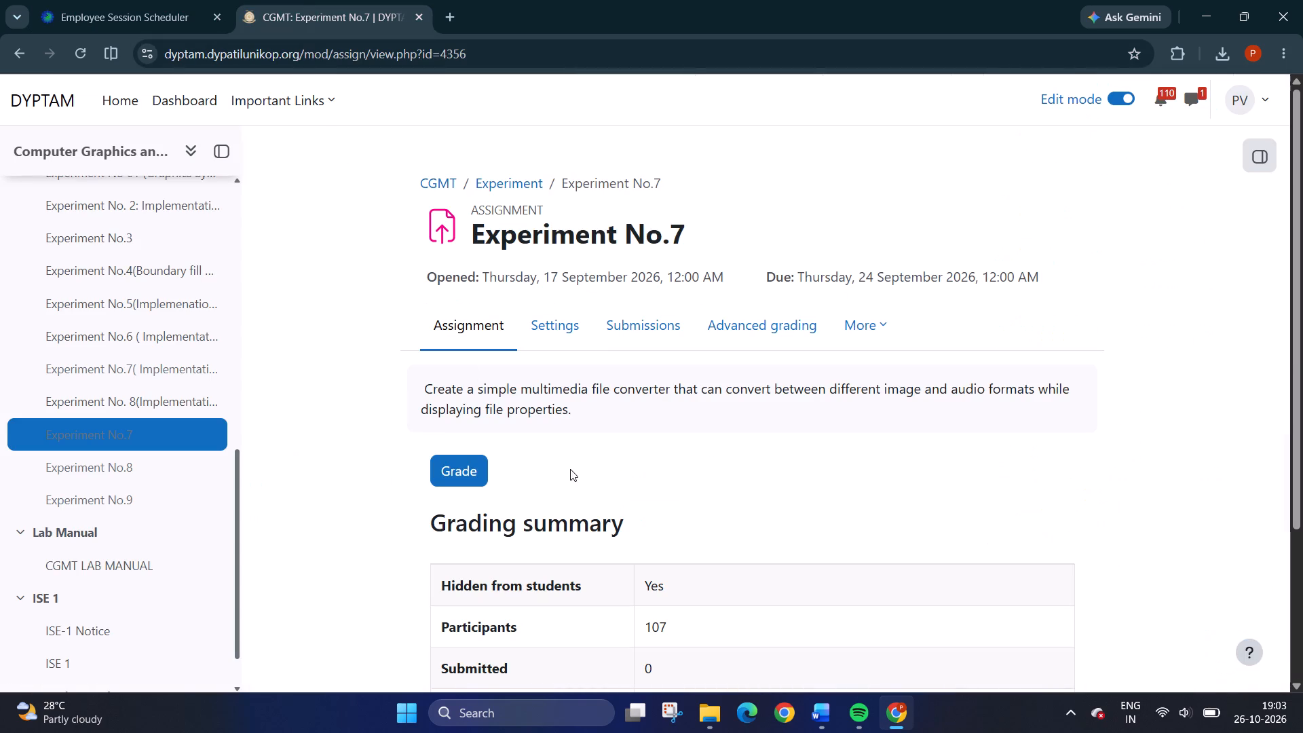
click(141, 0)
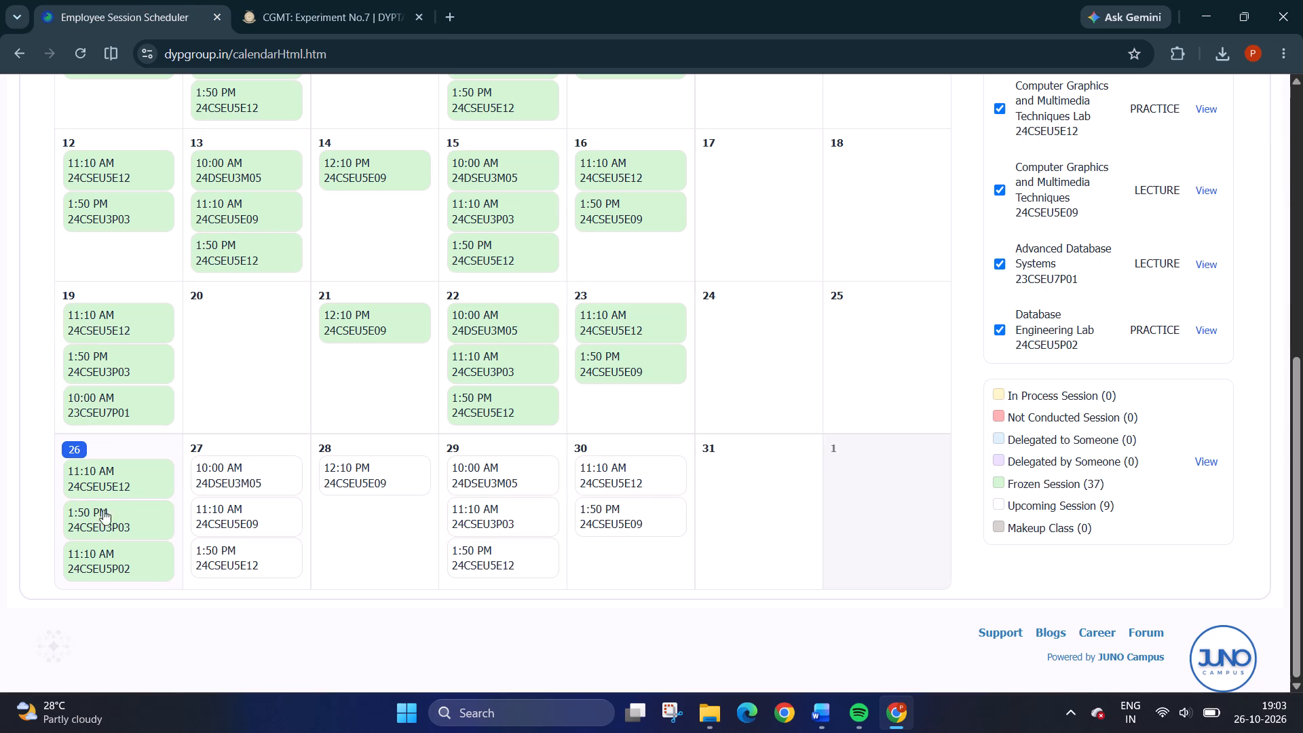
Open the October 26 session details, examine each lab's section and session number, and return to the late-October calendar.
click(106, 548)
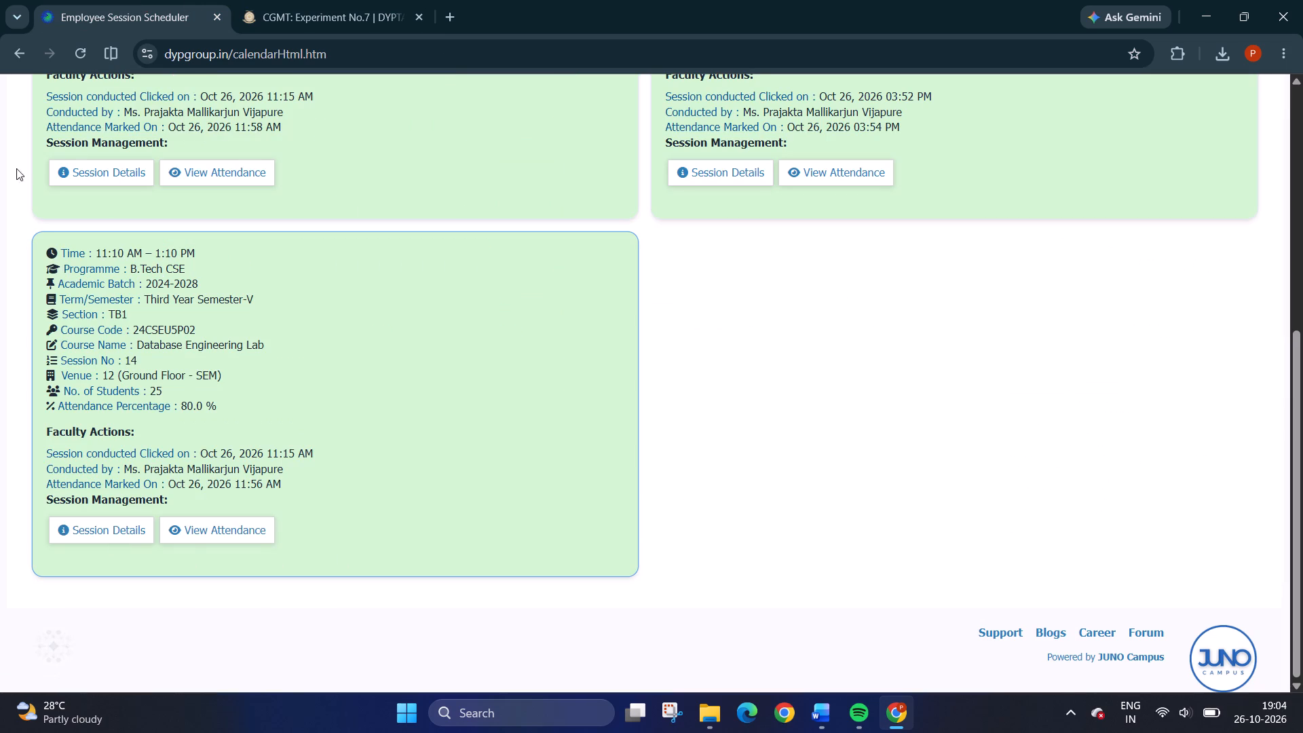
scroll(24, 186, up, 2)
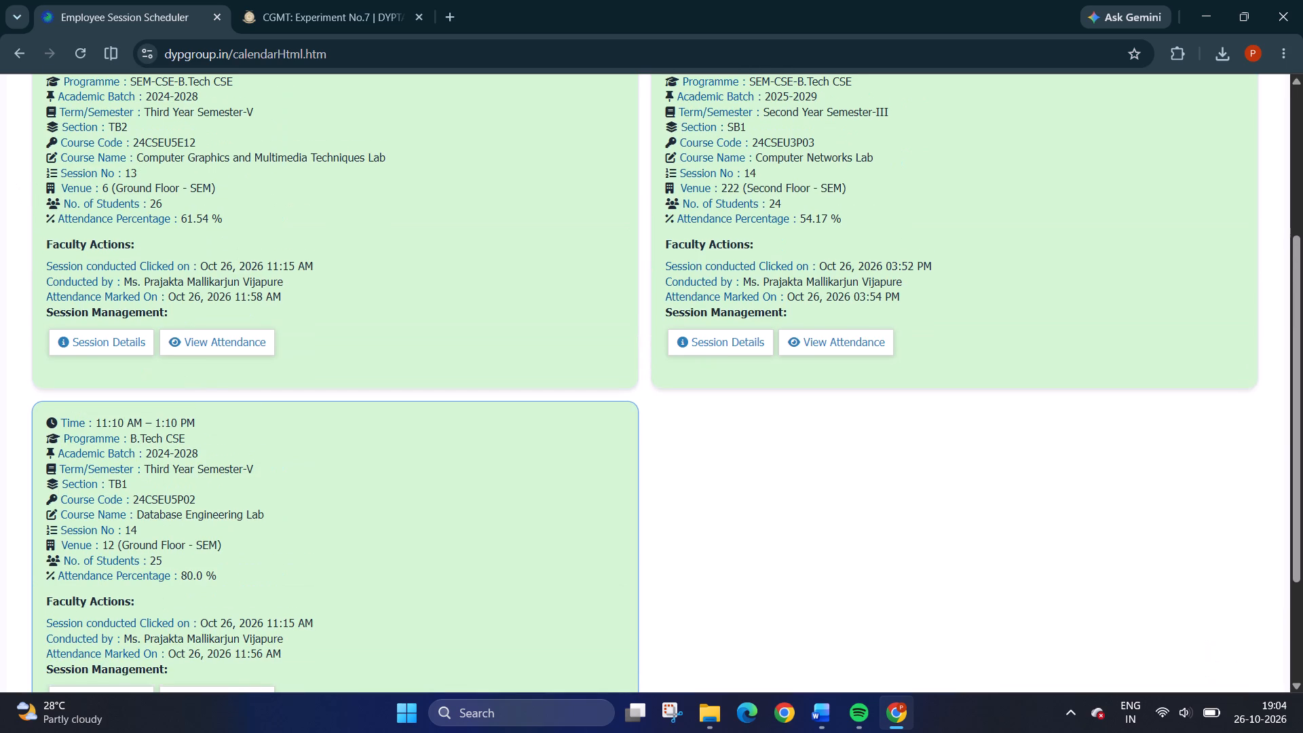
scroll(247, 269, up, 4)
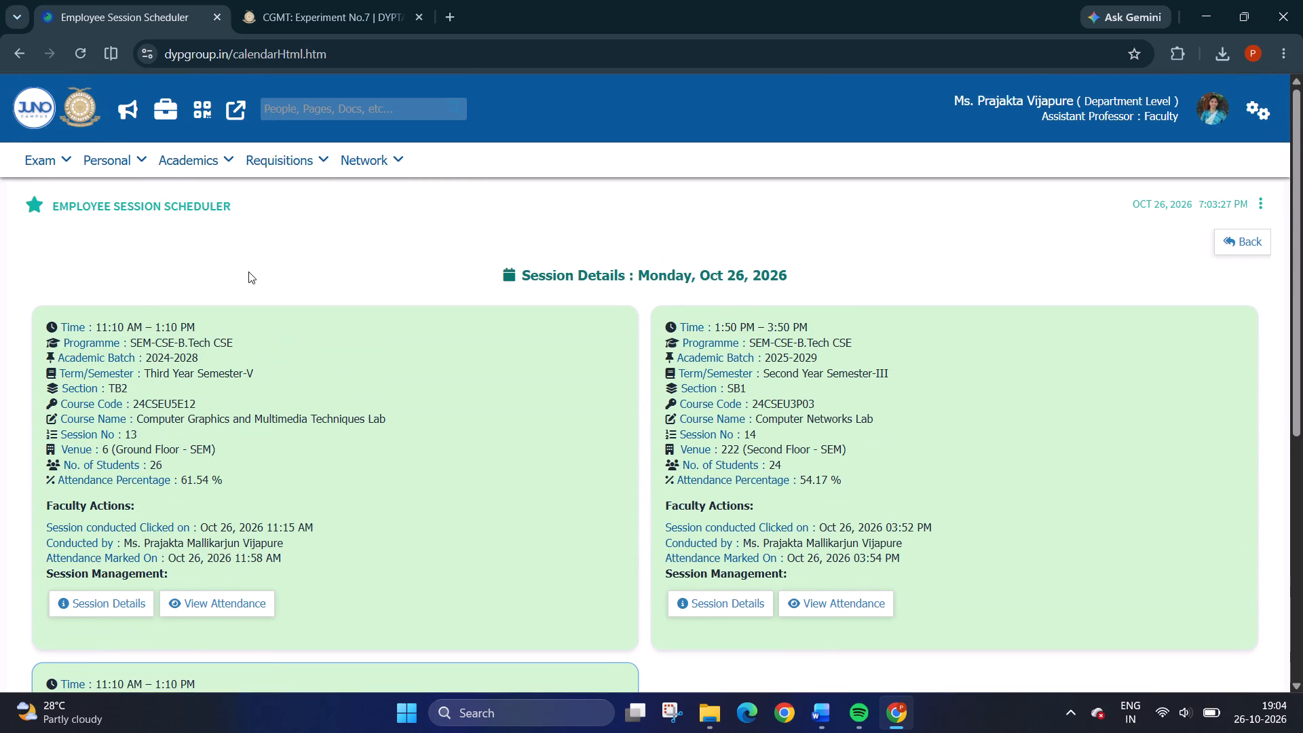
click(0, 56)
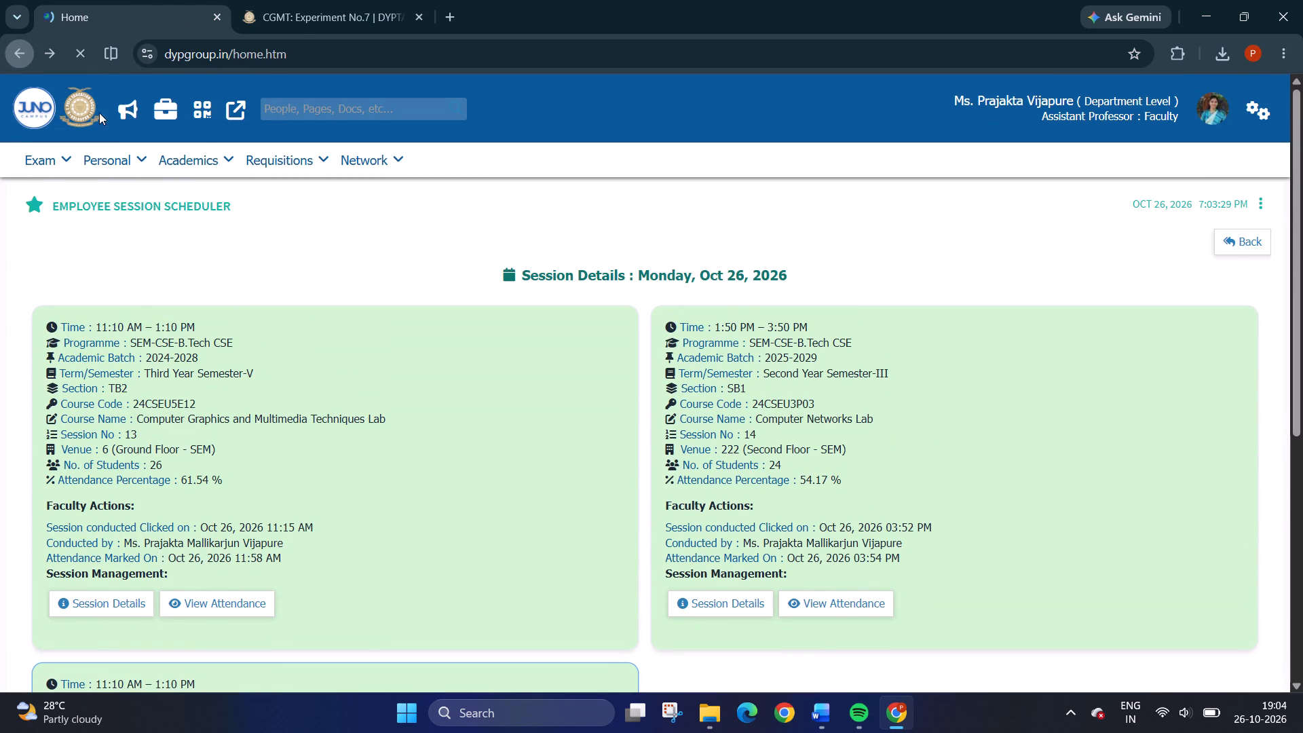
click(57, 54)
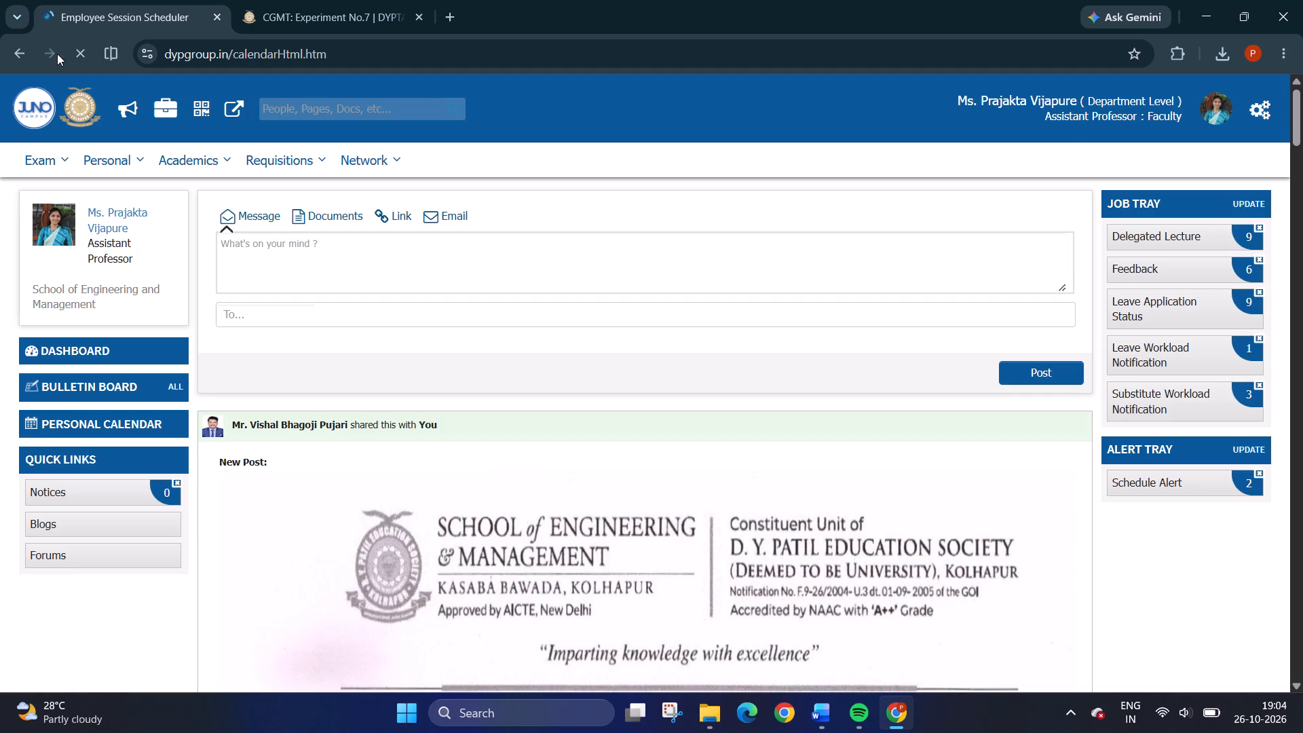
scroll(982, 397, down, 6)
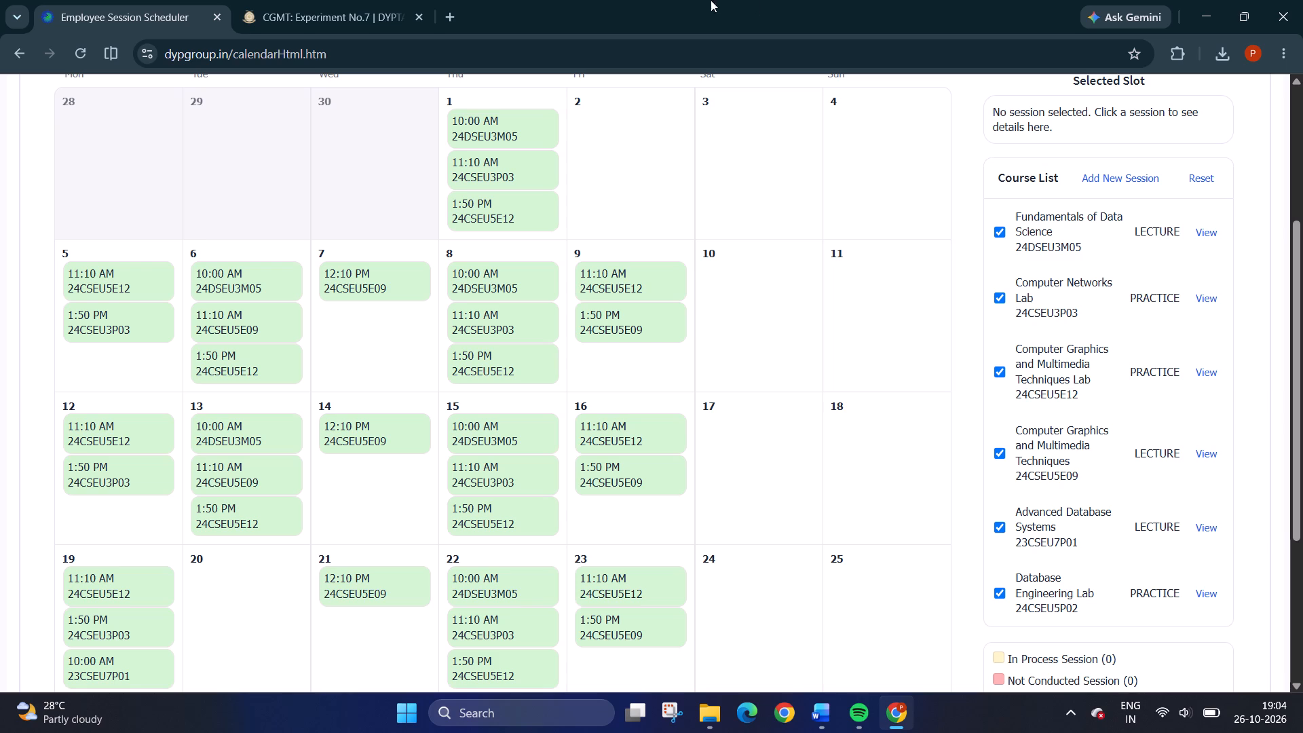
click(303, 0)
click(149, 0)
scroll(392, 314, down, 2)
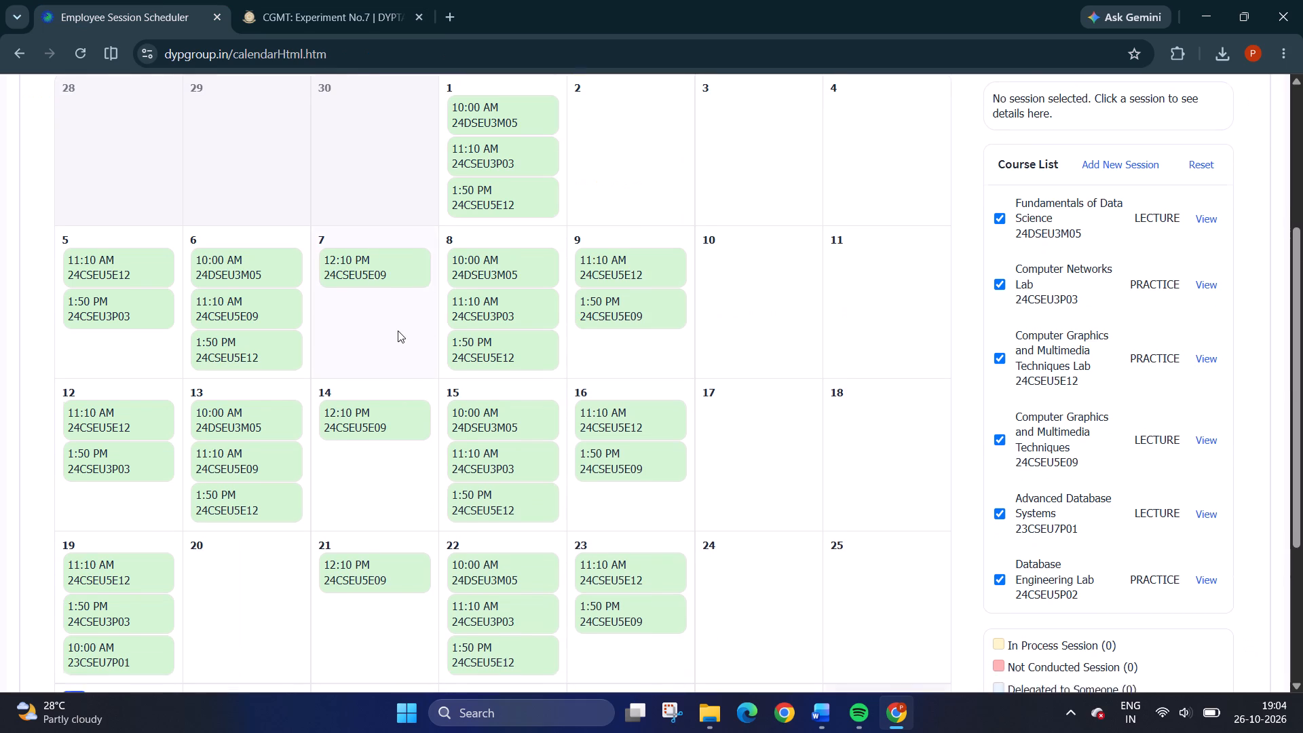
scroll(398, 331, down, 2)
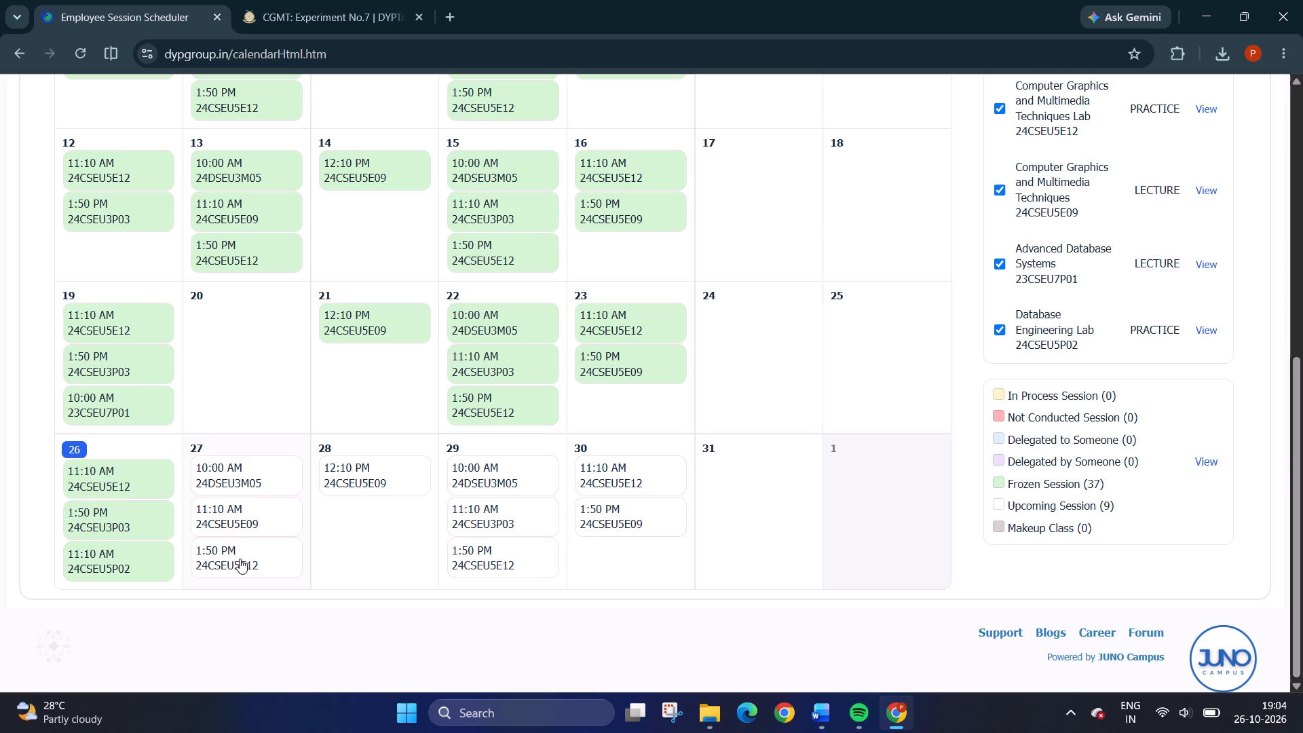
Compare the polygon filling and multimedia file converter versions of Experiment No.7 in Moodle, and recheck the late-October sessions in the scheduler.
click(257, 0)
scroll(692, 390, down, 2)
scroll(590, 412, up, 4)
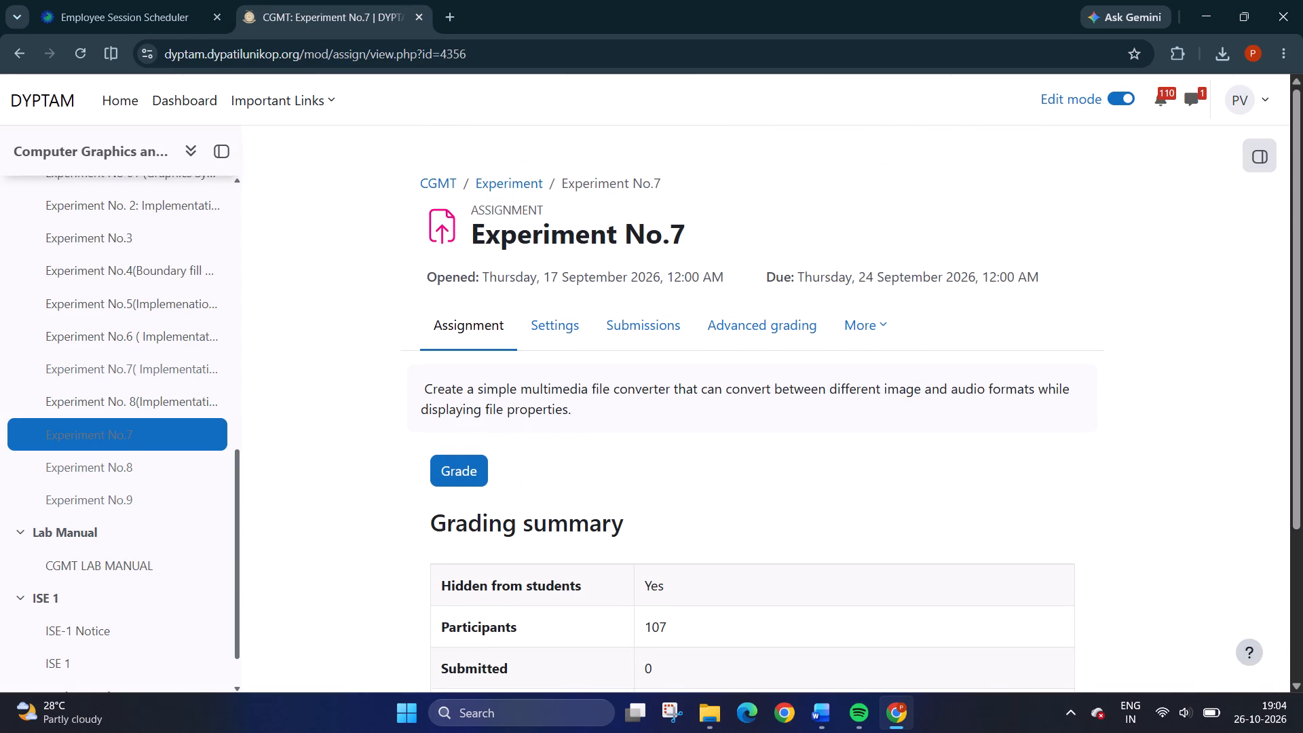
click(159, 362)
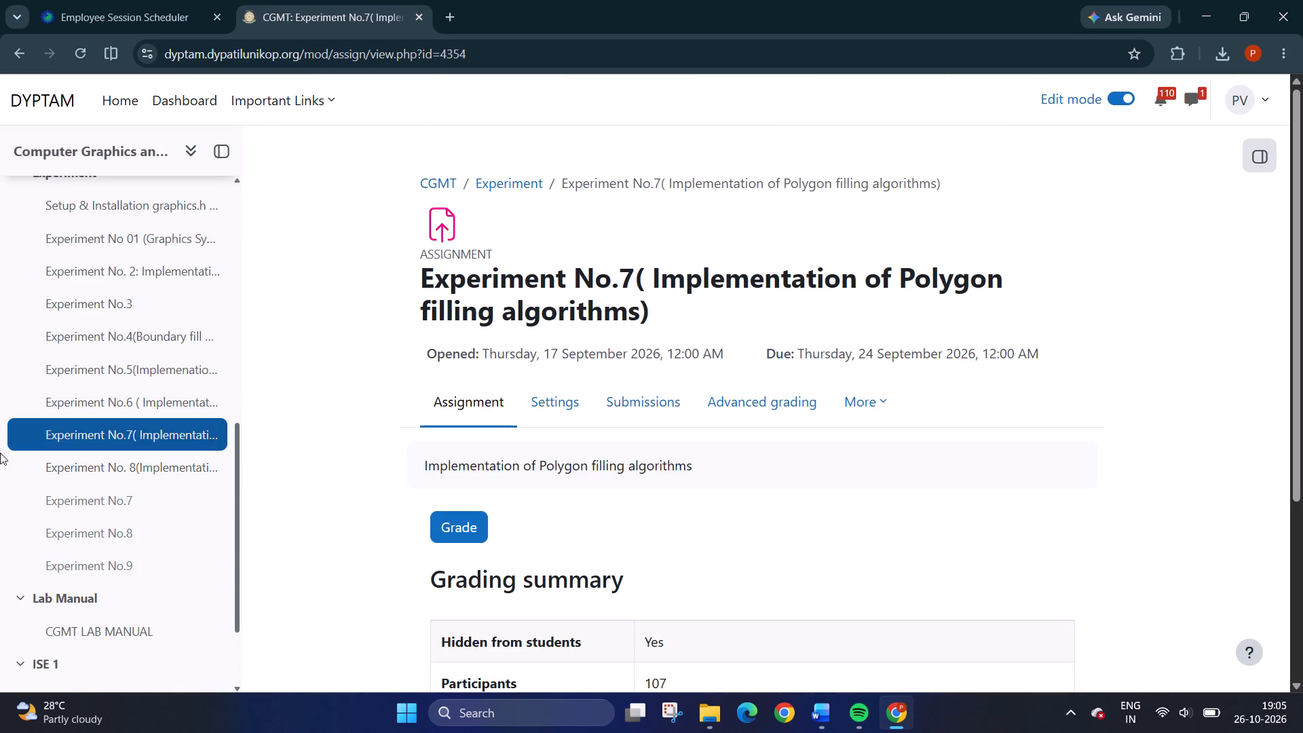
click(89, 504)
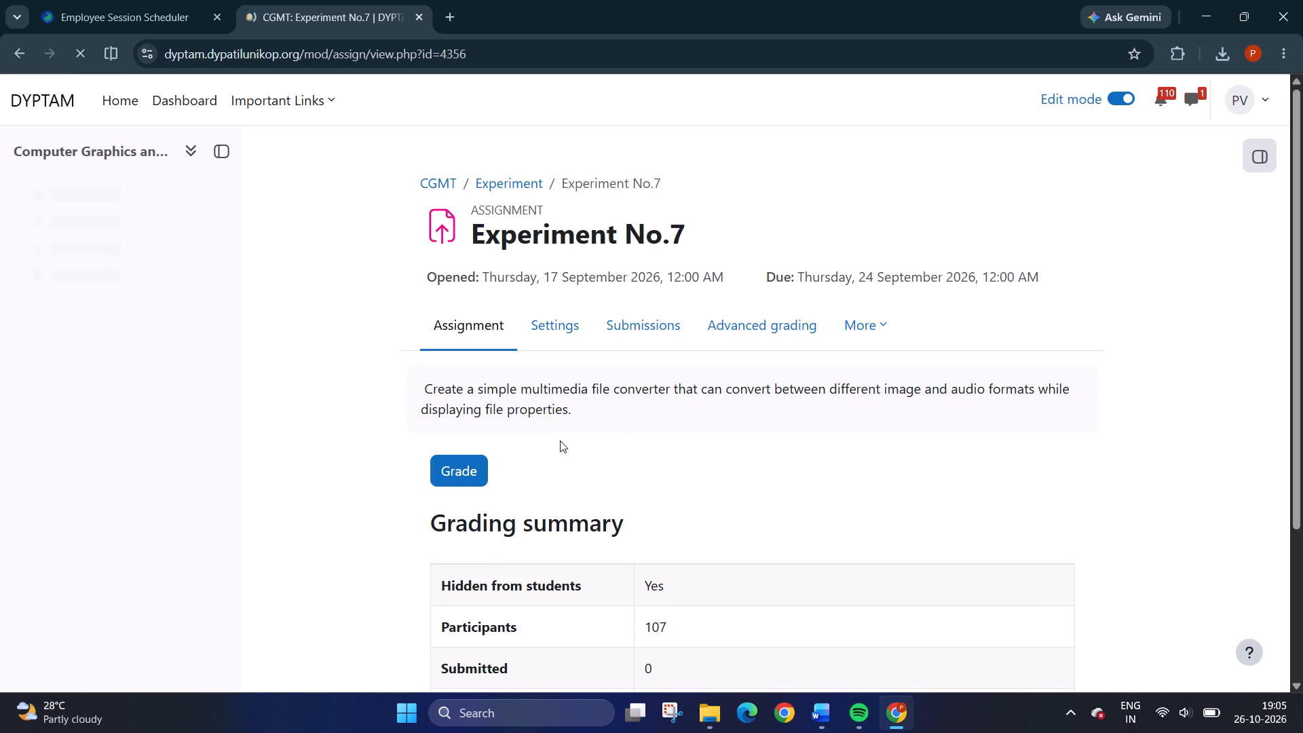
click(132, 0)
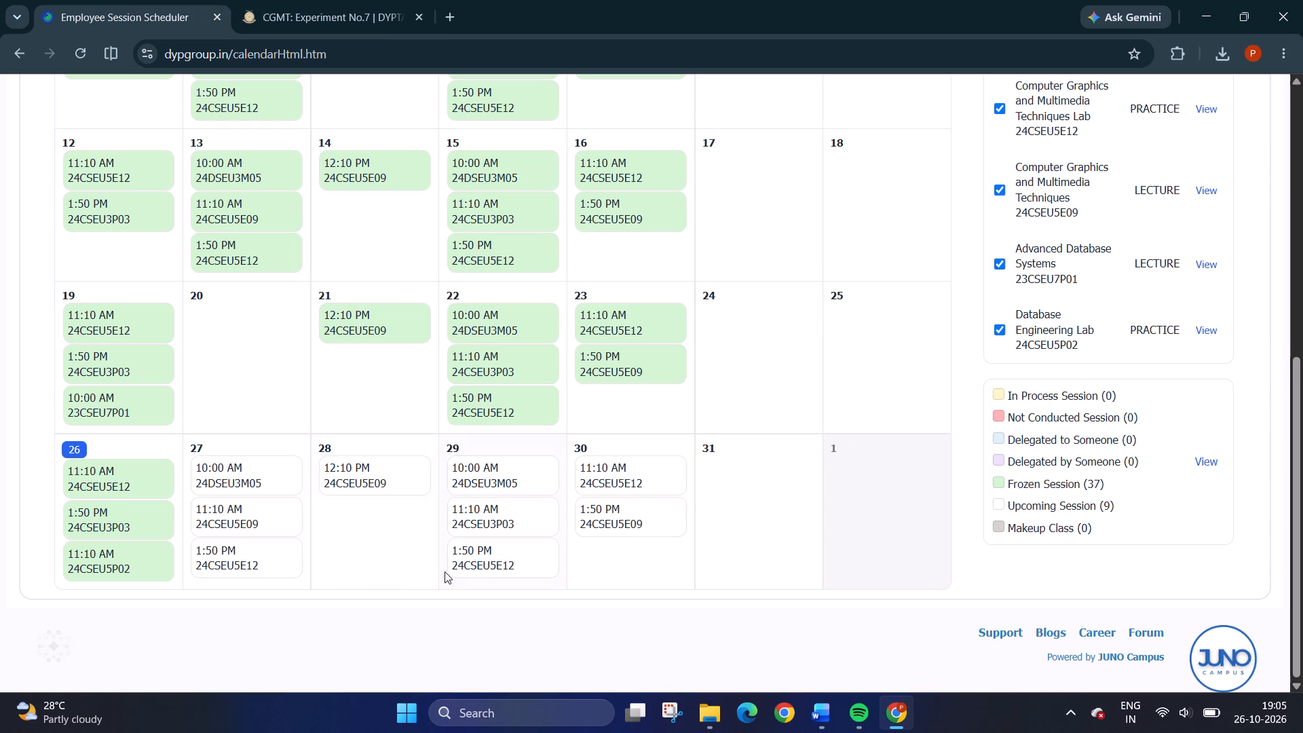
scroll(473, 520, down, 4)
scroll(473, 520, up, 7)
scroll(473, 520, down, 6)
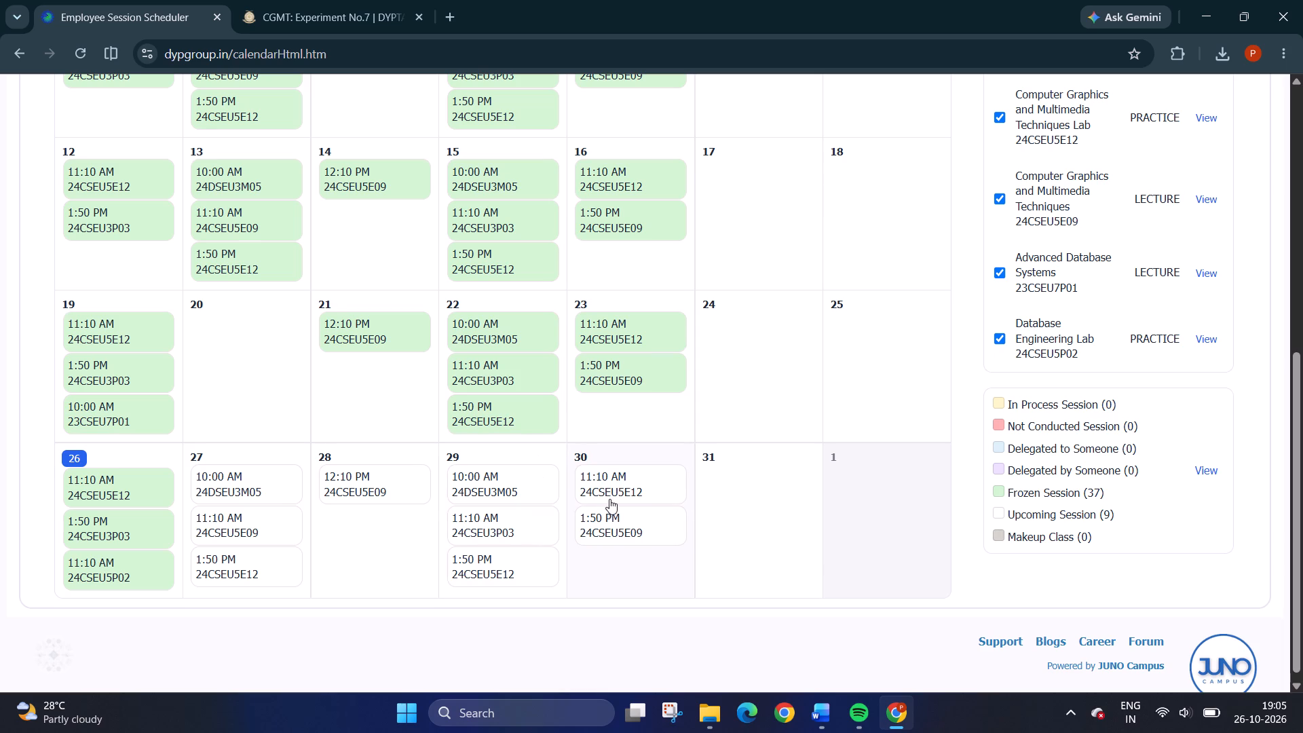
Review the hidden Experiment No.9 and Experiment No.8 assignments in Moodle, and reopen the multimedia file converter Experiment No.7.
click(325, 0)
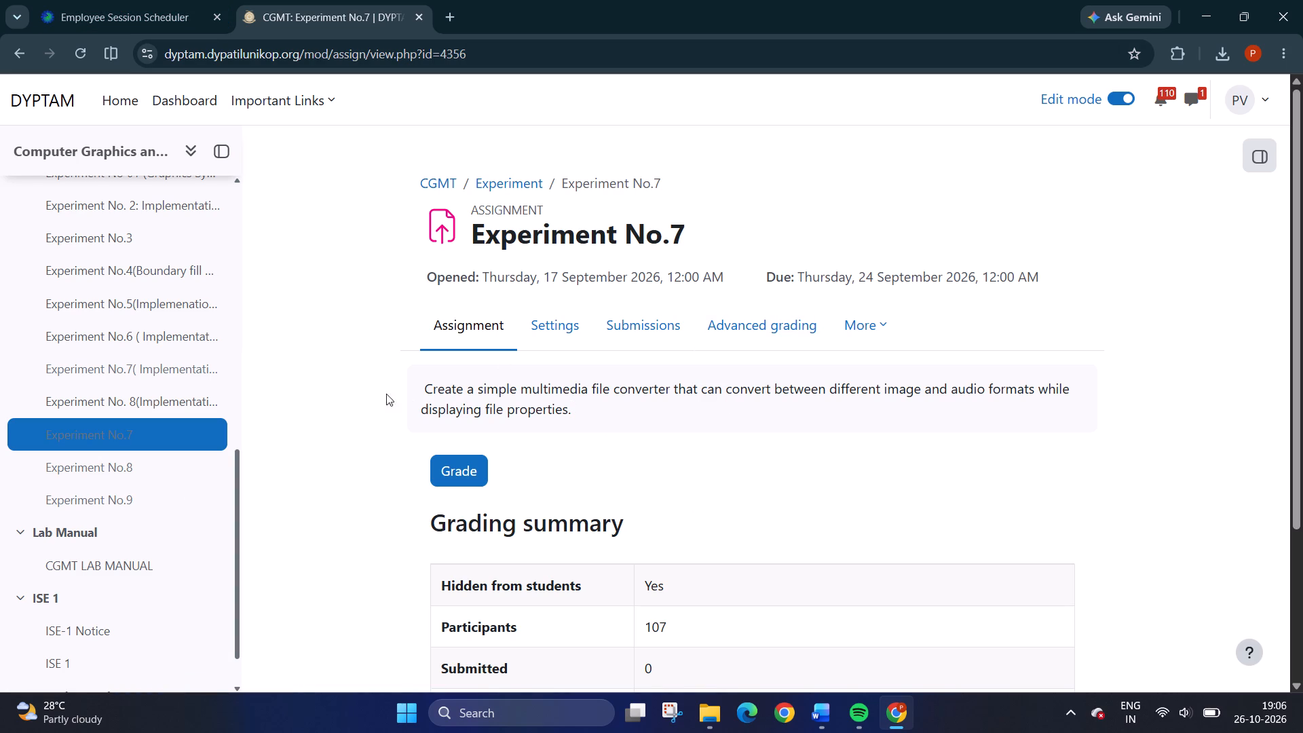
click(113, 479)
click(118, 499)
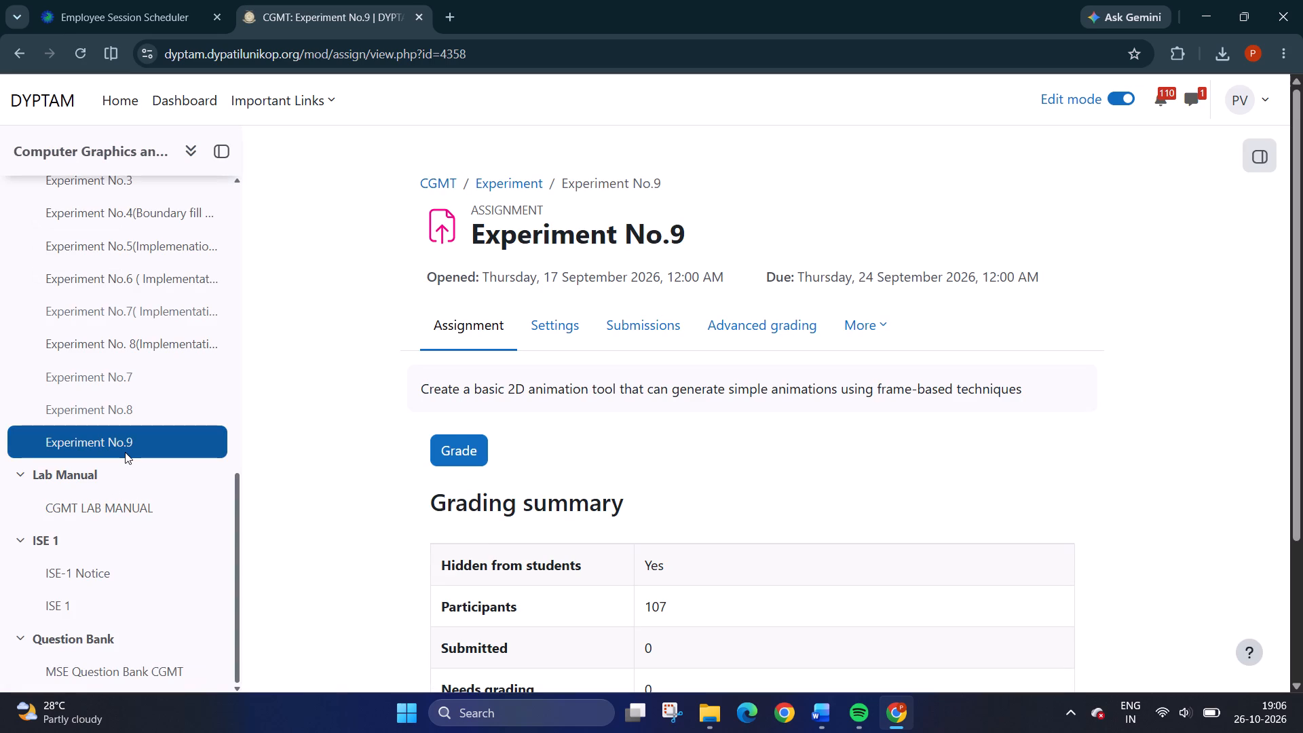
click(143, 411)
click(100, 411)
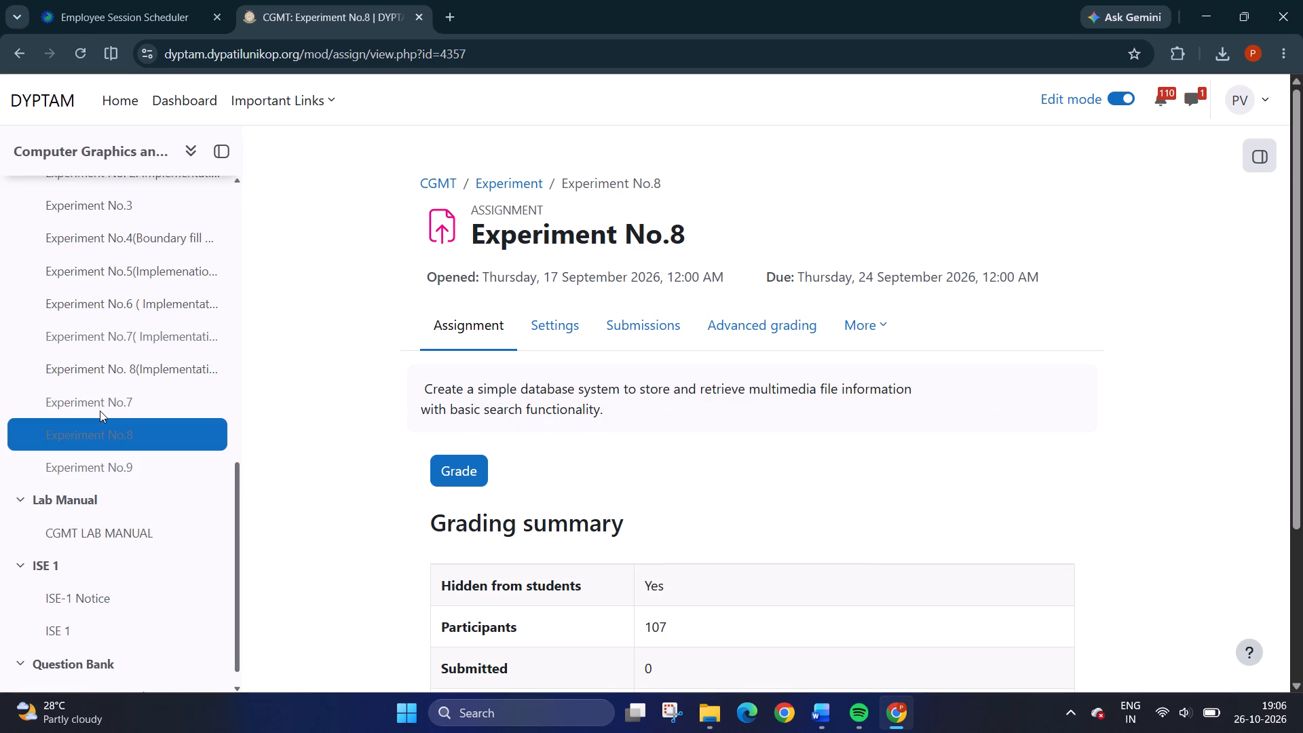
click(102, 385)
click(101, 400)
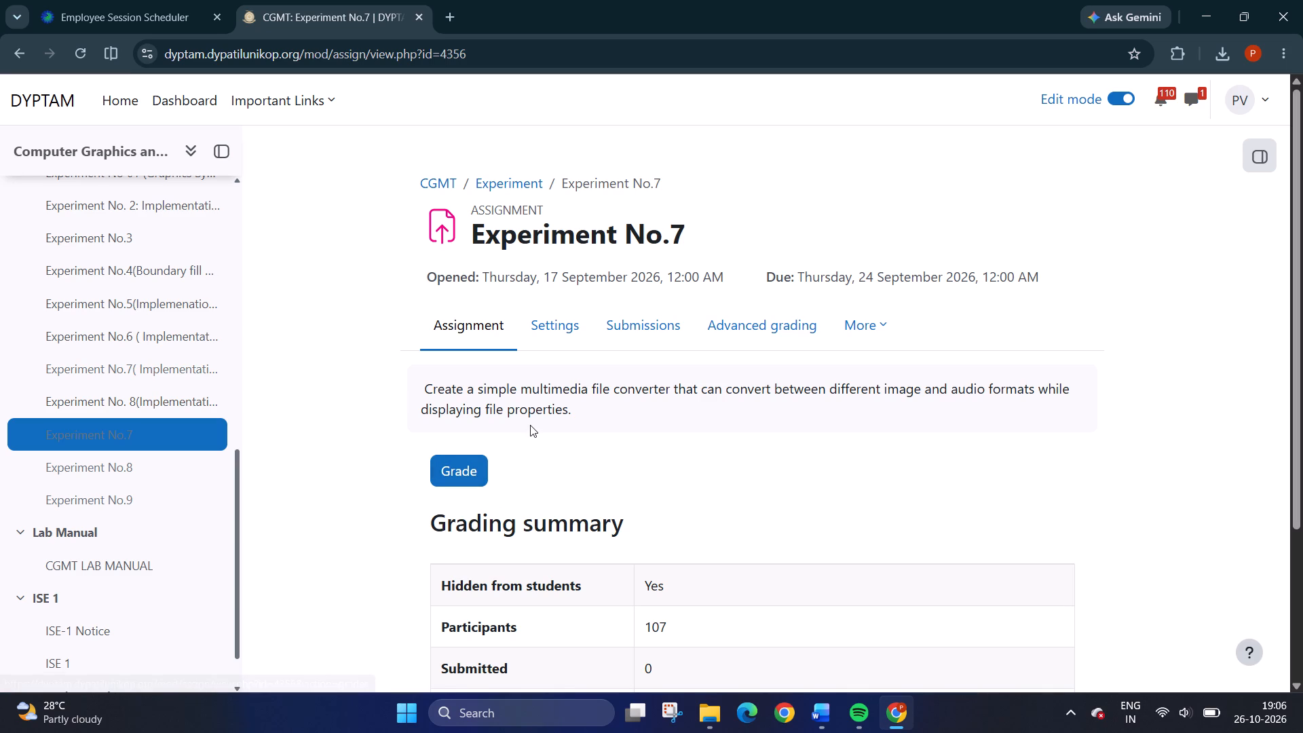
Switch to the Employee Session Scheduler, open the 1:50 PM session on October 27, and examine that day's session details.
click(118, 0)
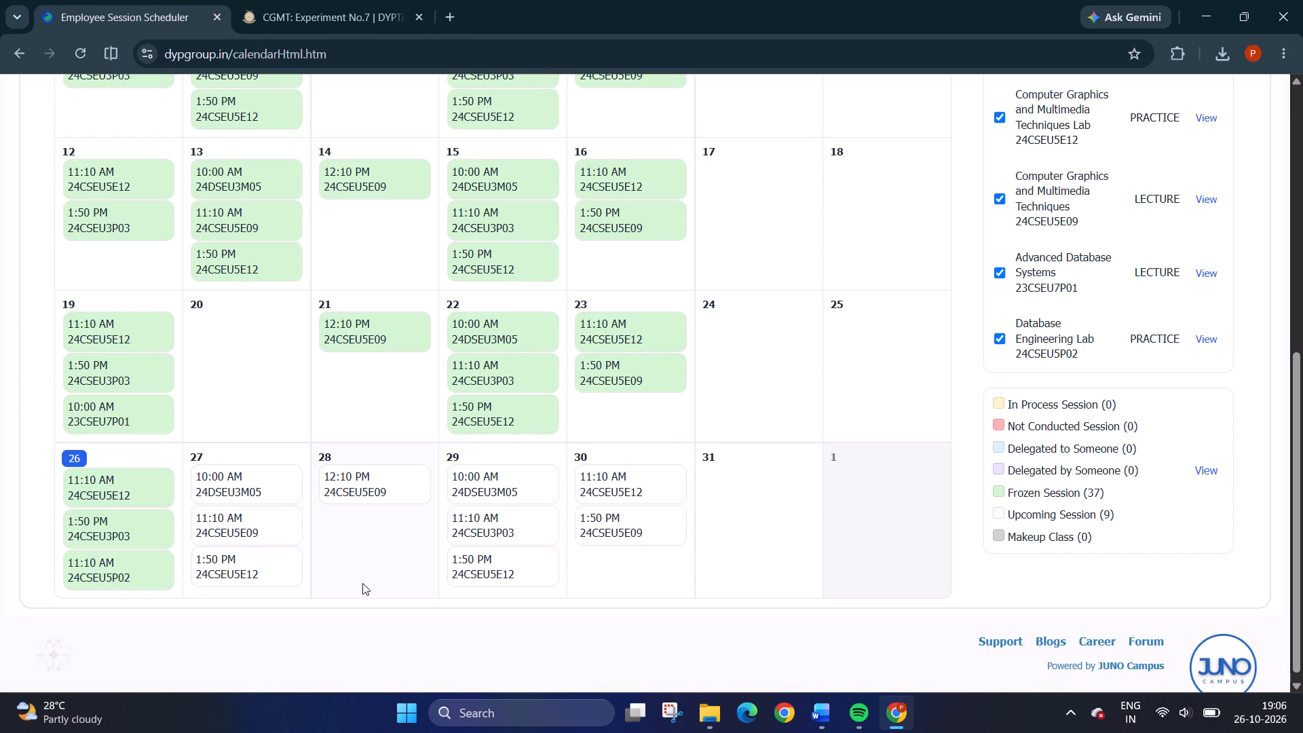
scroll(592, 539, down, 1)
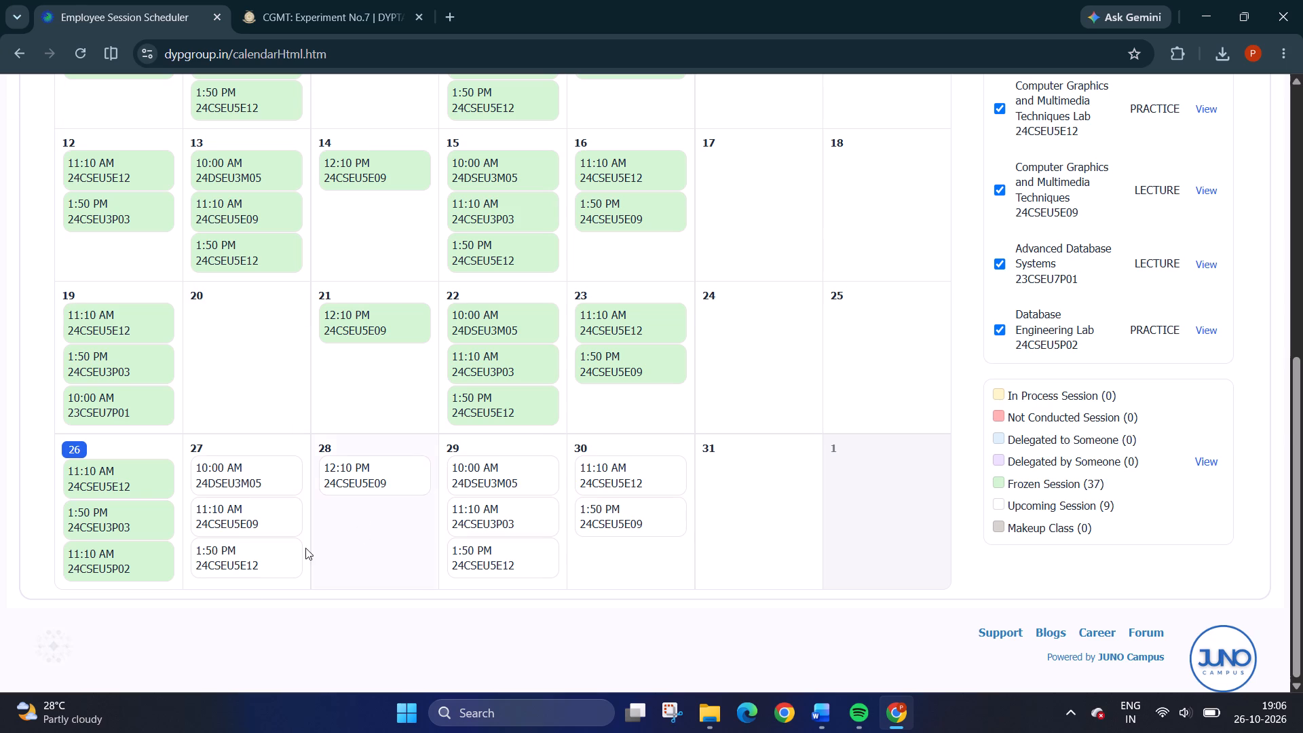
click(259, 555)
scroll(299, 517, up, 5)
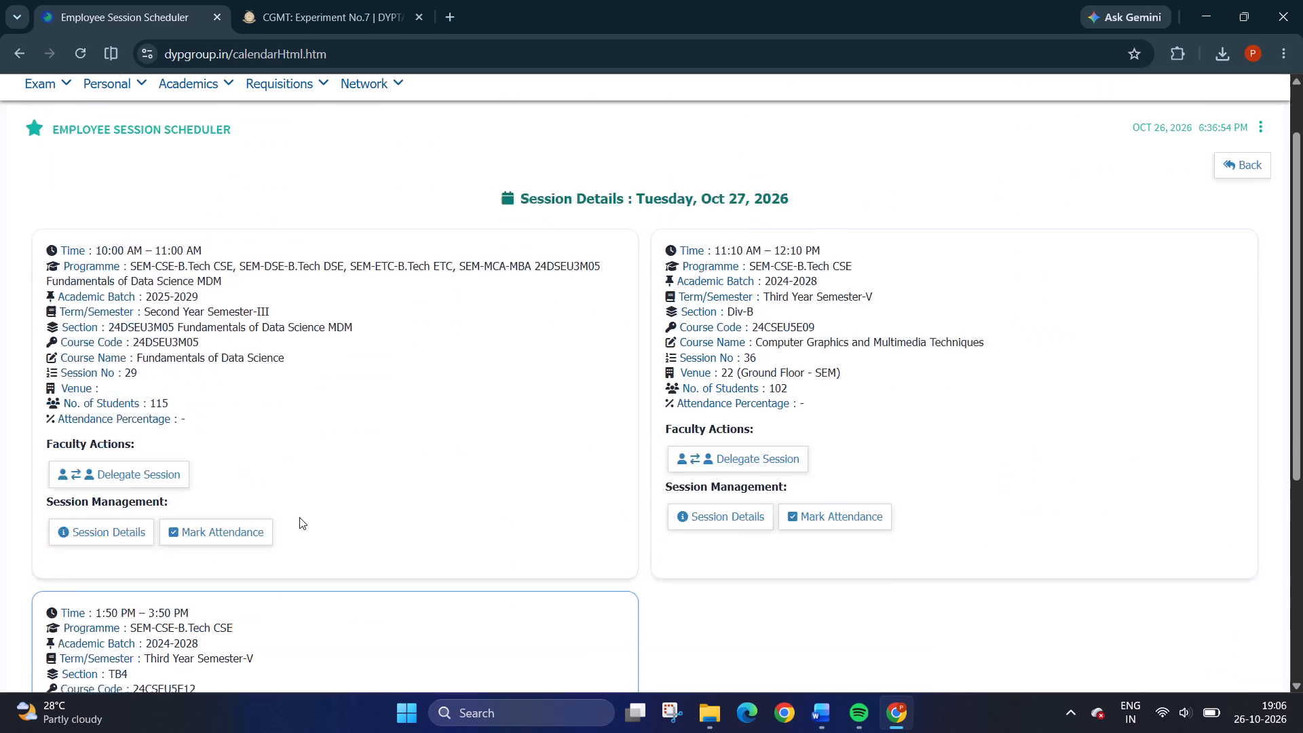
scroll(299, 517, down, 4)
scroll(285, 464, up, 3)
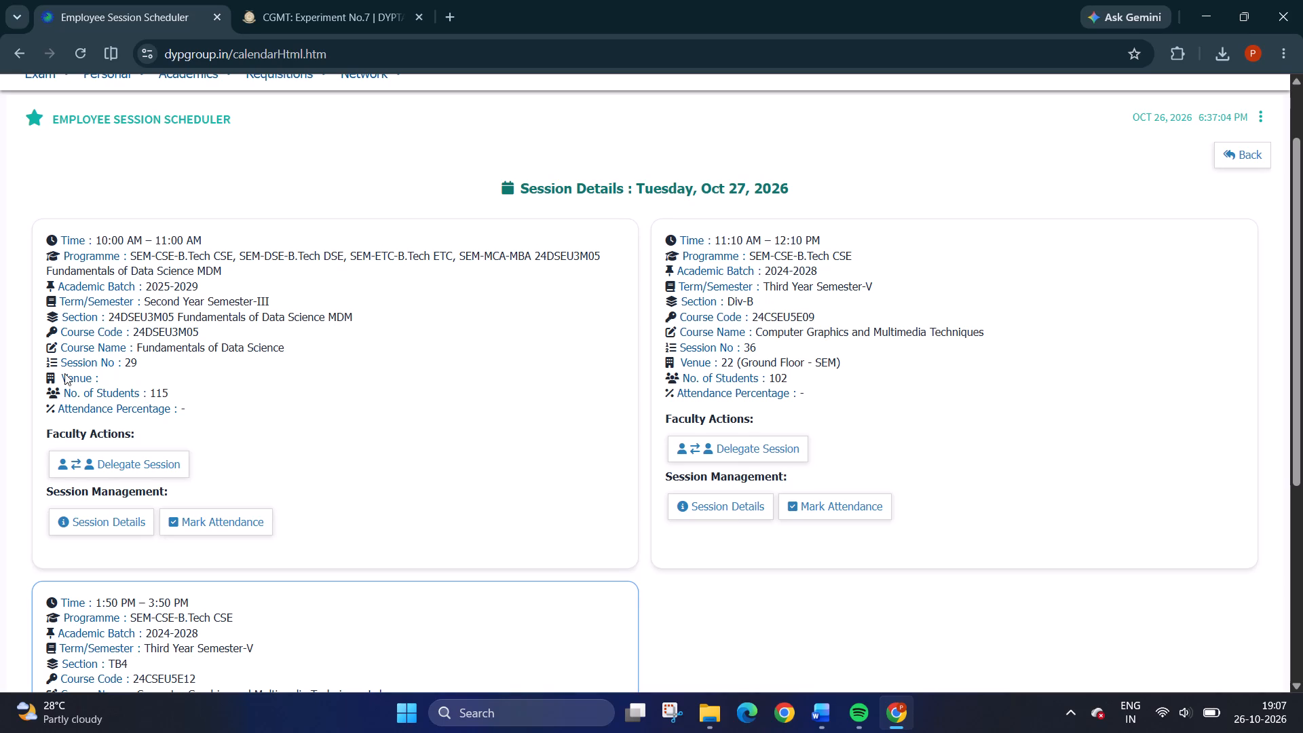
Open the Computer Graphics course's Experiment section in Moodle and examine the opening dates, due dates and visibility of all experiments.
click(254, 0)
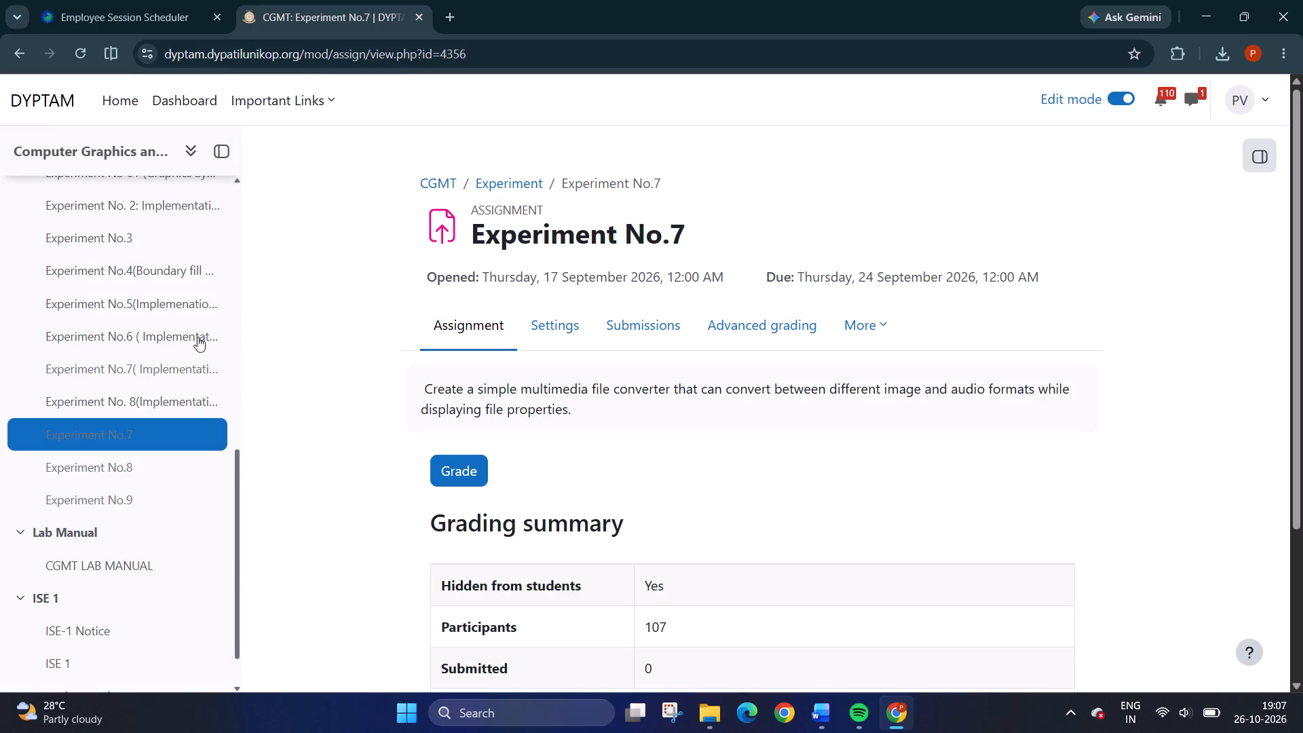
scroll(134, 223, up, 2)
click(65, 274)
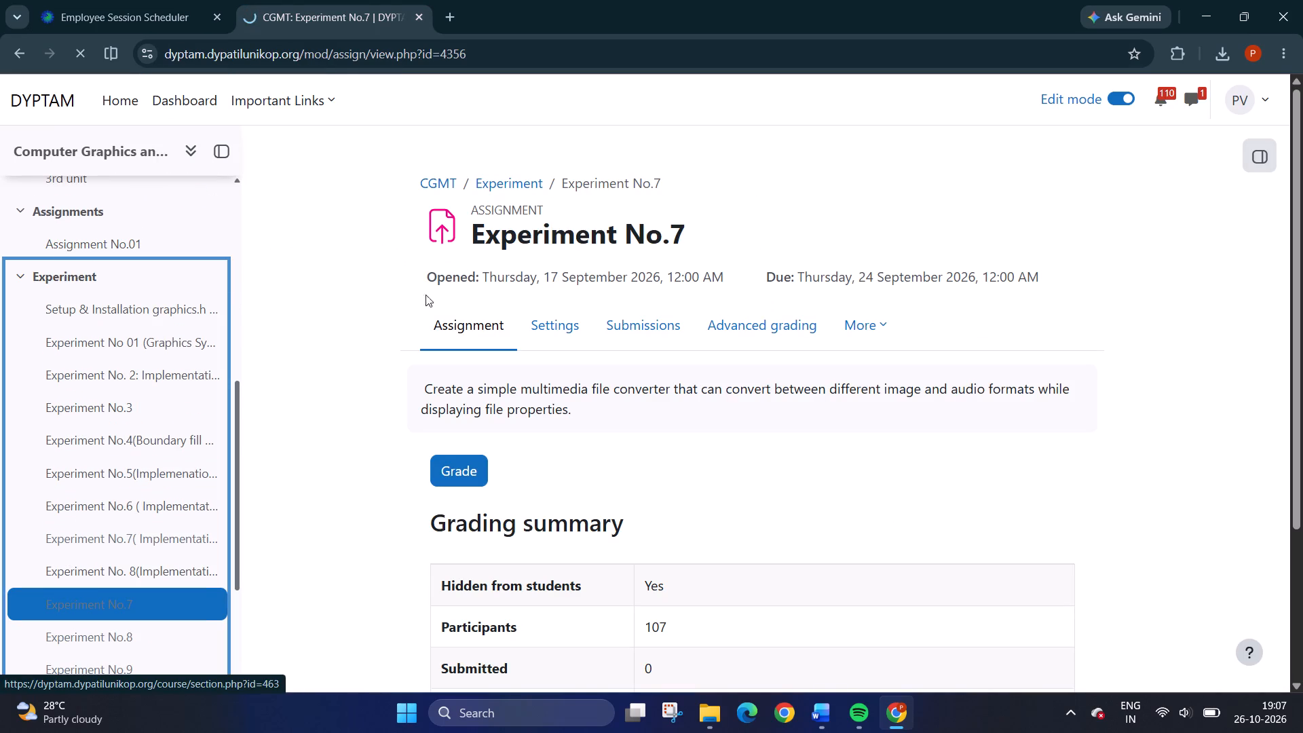
scroll(1068, 394, down, 5)
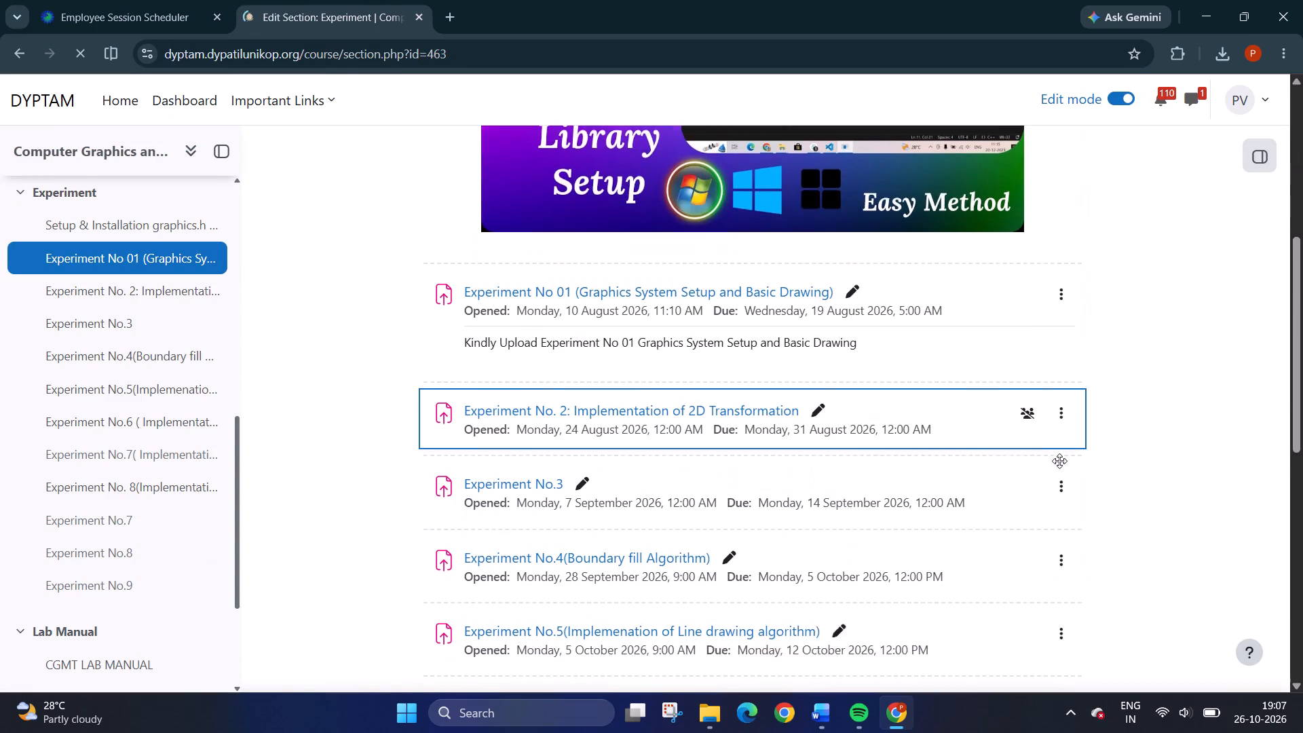
scroll(1057, 465, down, 1)
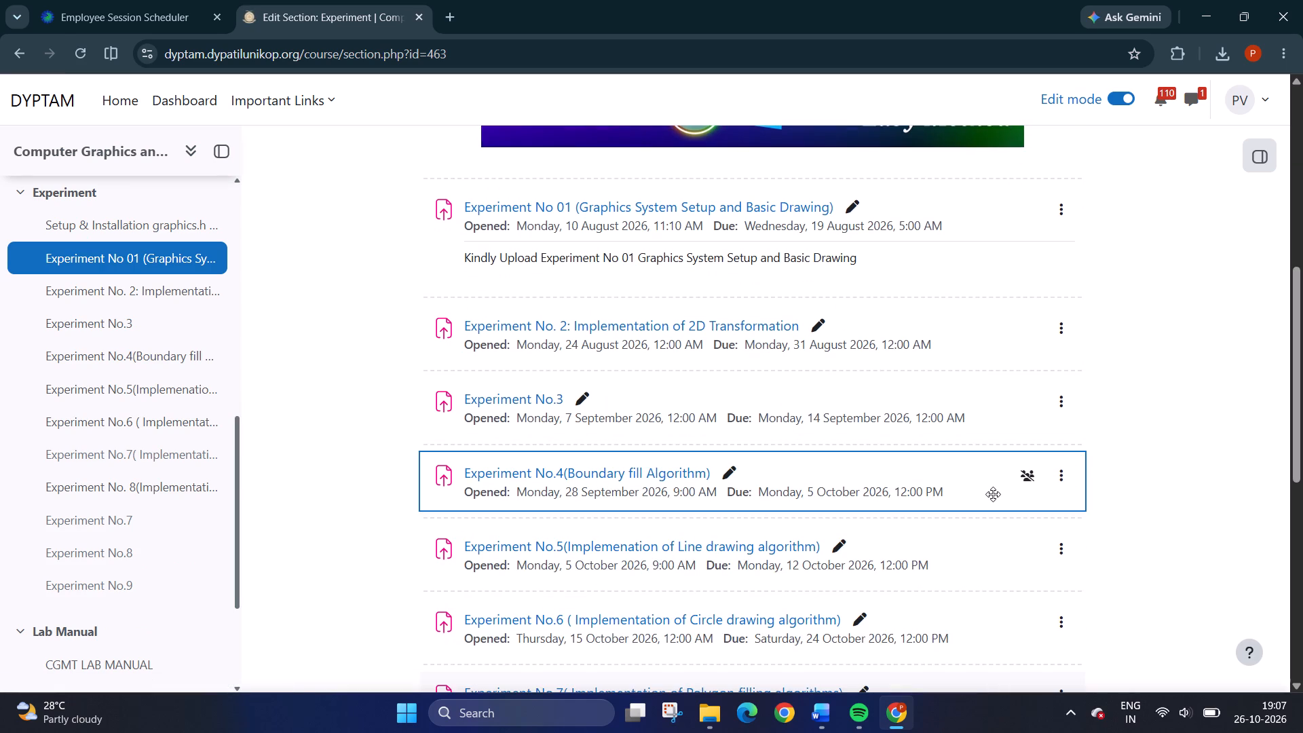
scroll(993, 494, down, 2)
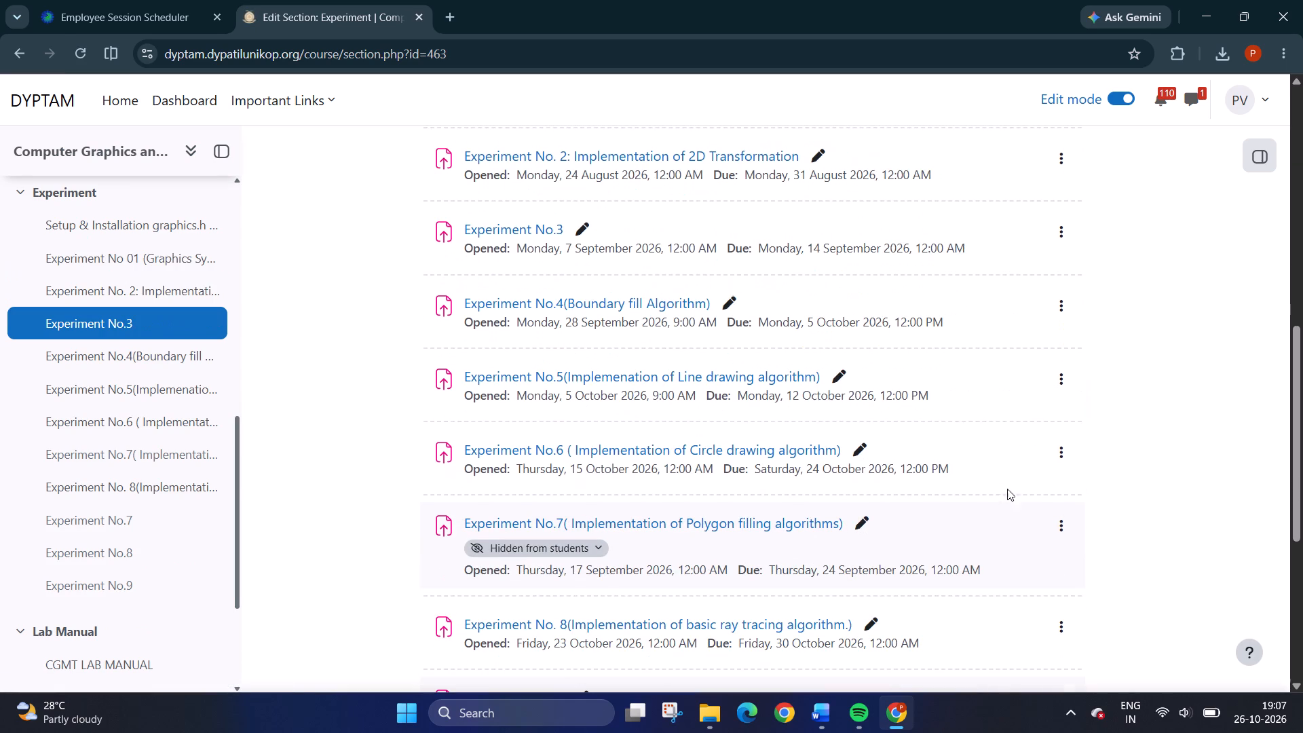
scroll(1009, 483, down, 1)
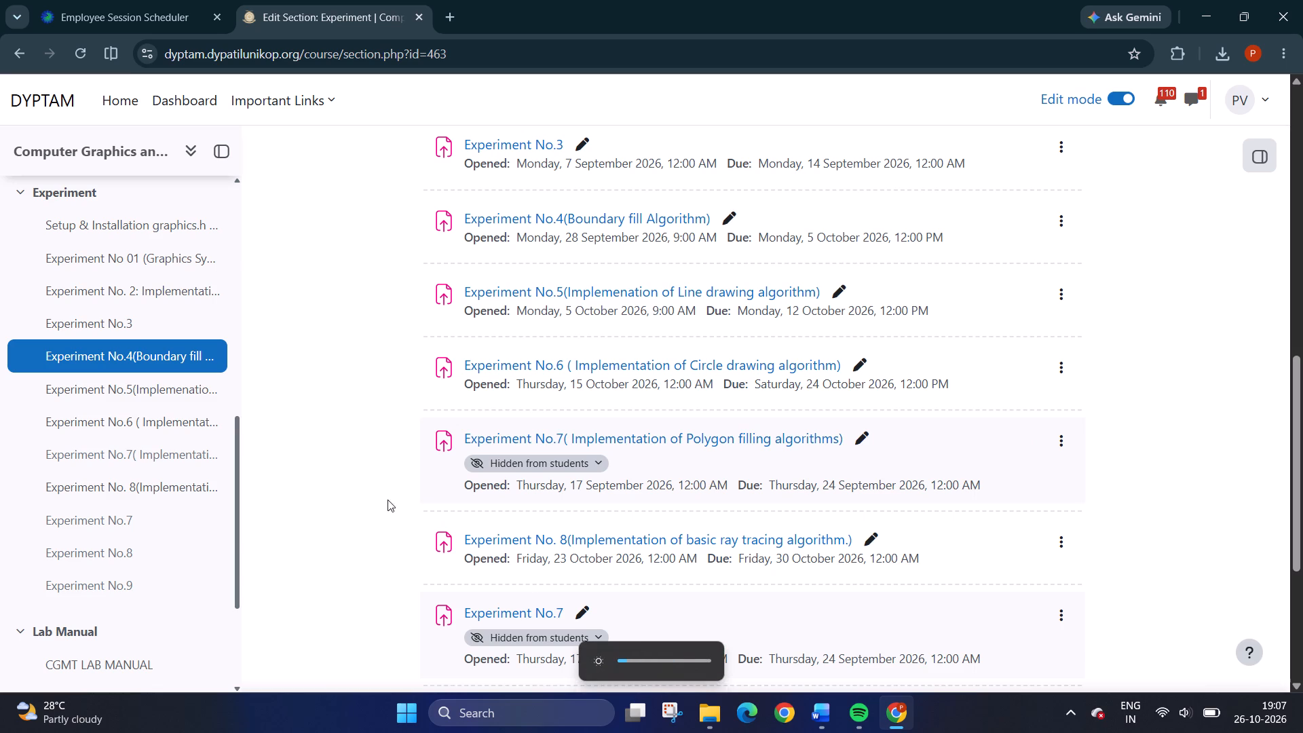
scroll(749, 503, down, 1)
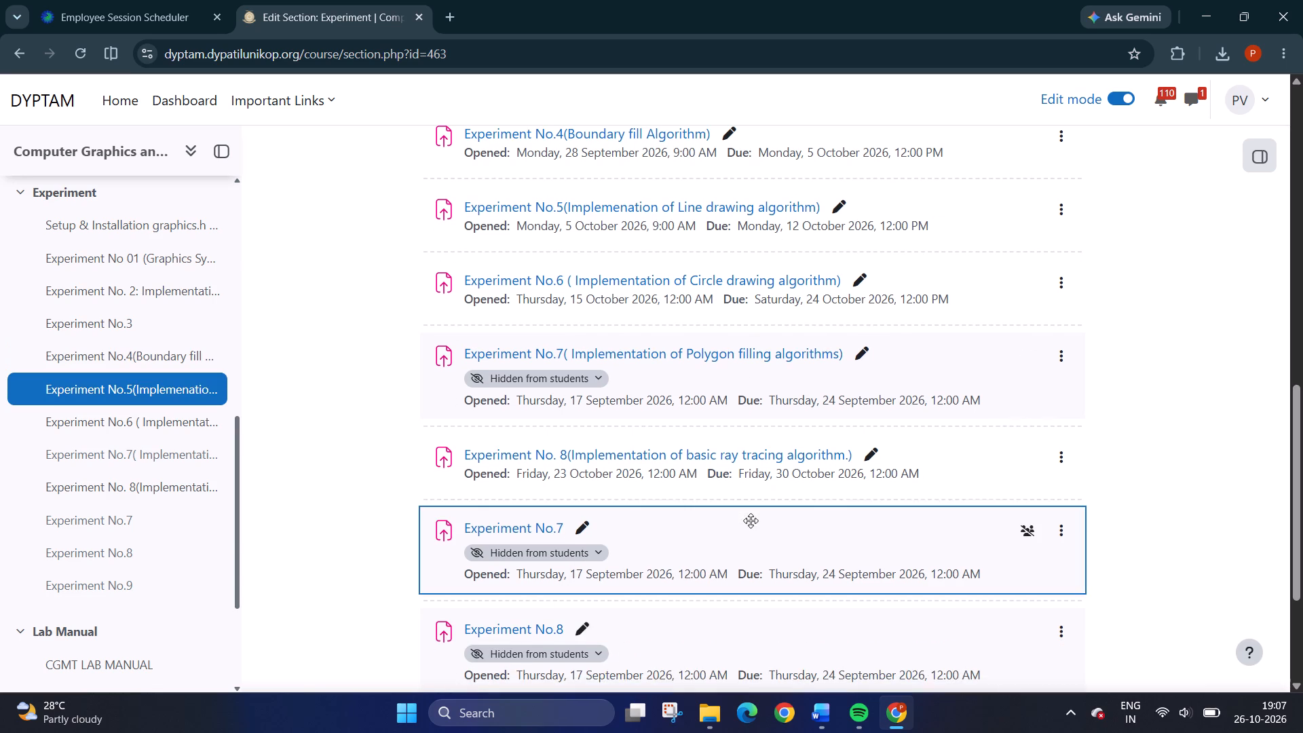
scroll(782, 557, down, 1)
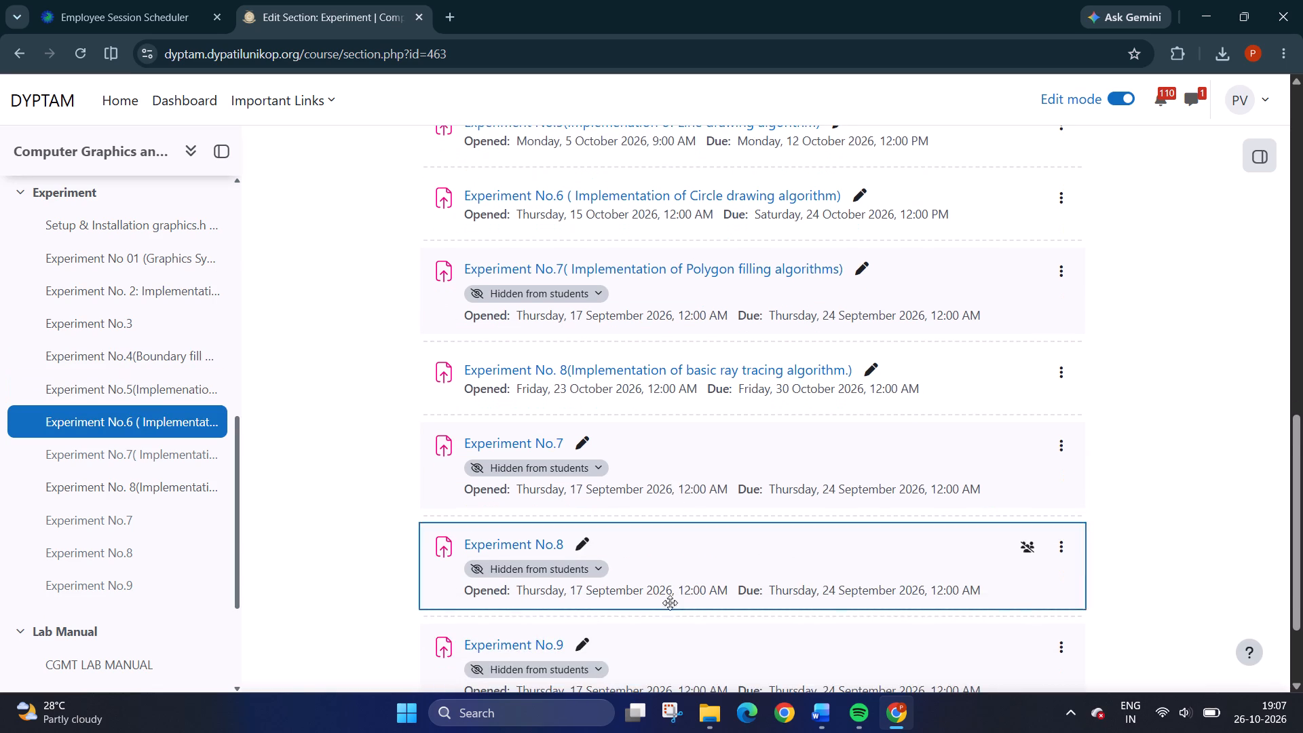
scroll(670, 628, down, 1)
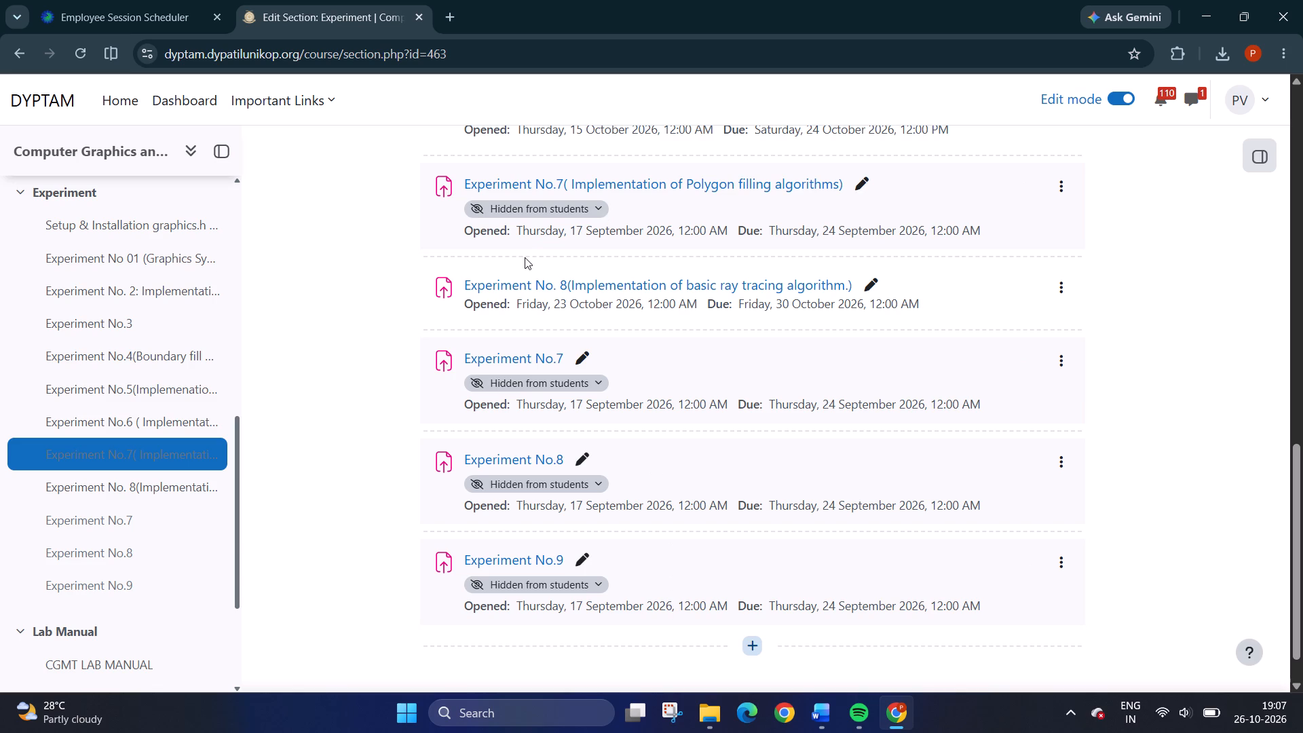
Return to the scheduler, leave the October 27 session details, and review the remaining sessions in the October 2026 calendar.
click(94, 0)
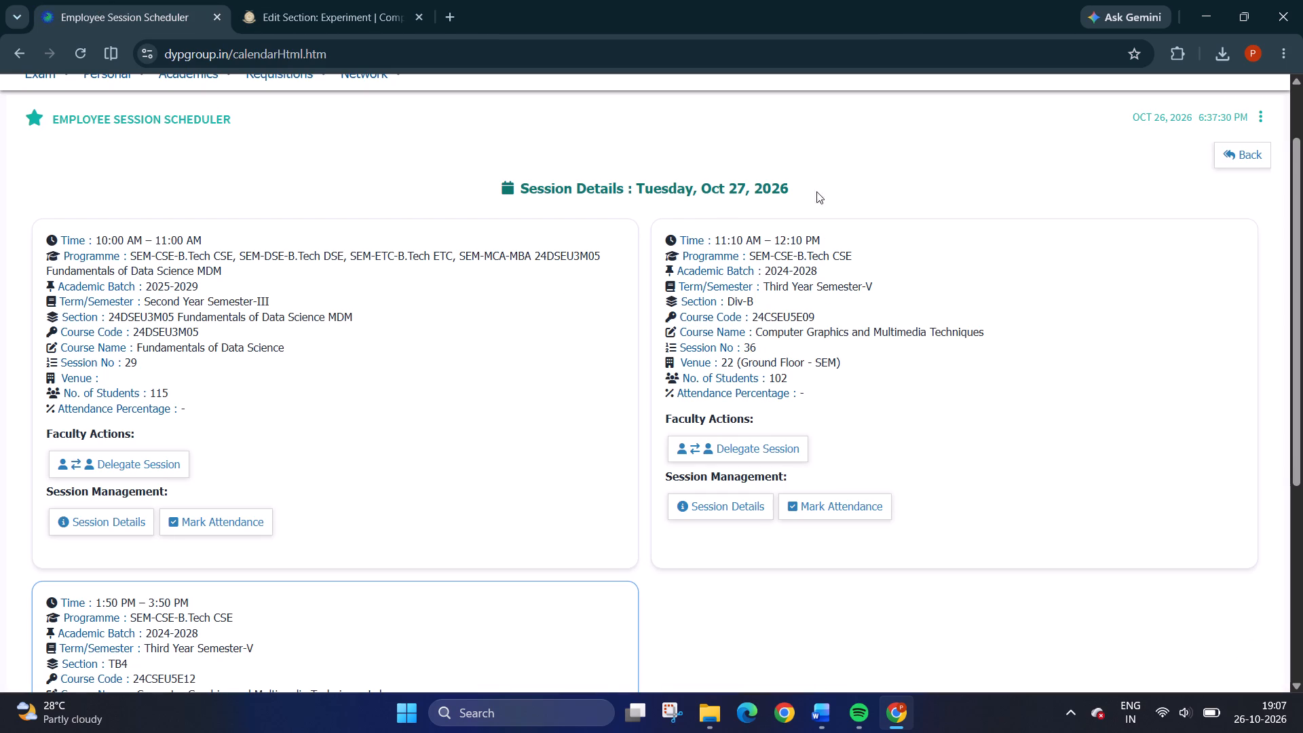
click(1216, 162)
scroll(473, 428, down, 5)
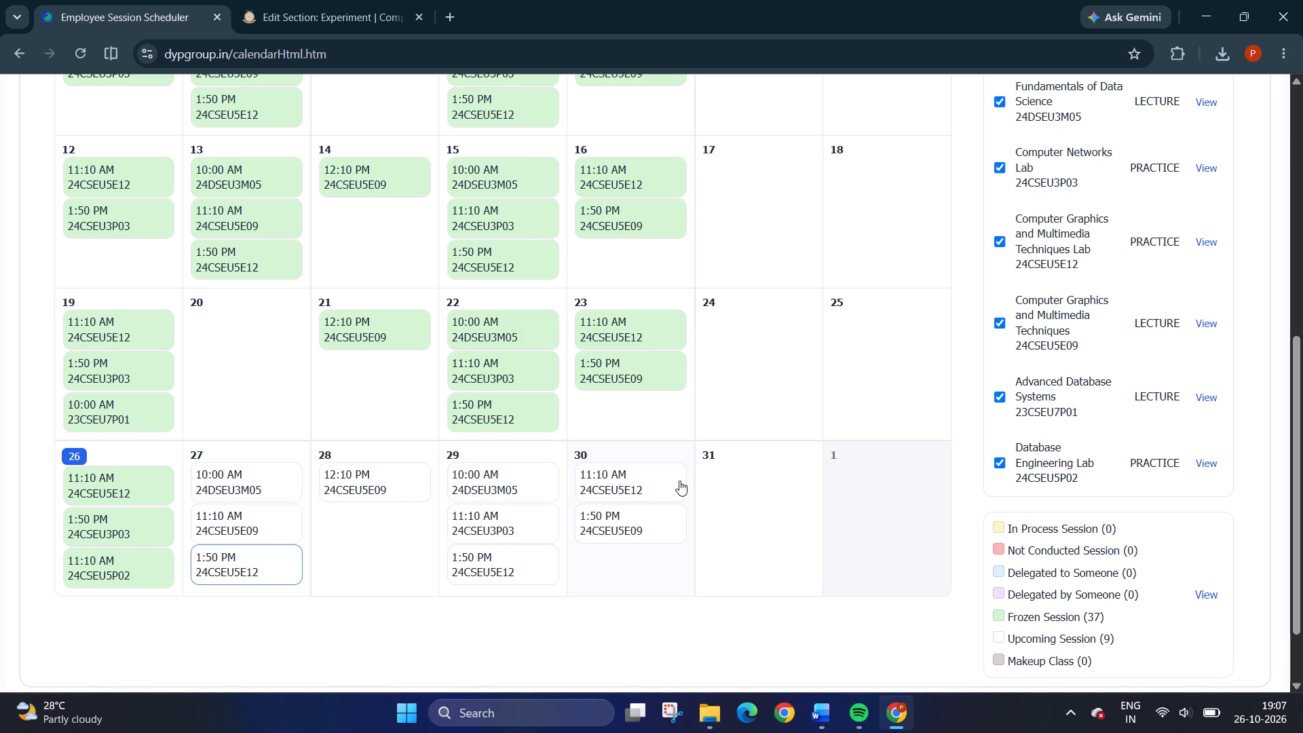
scroll(739, 529, up, 3)
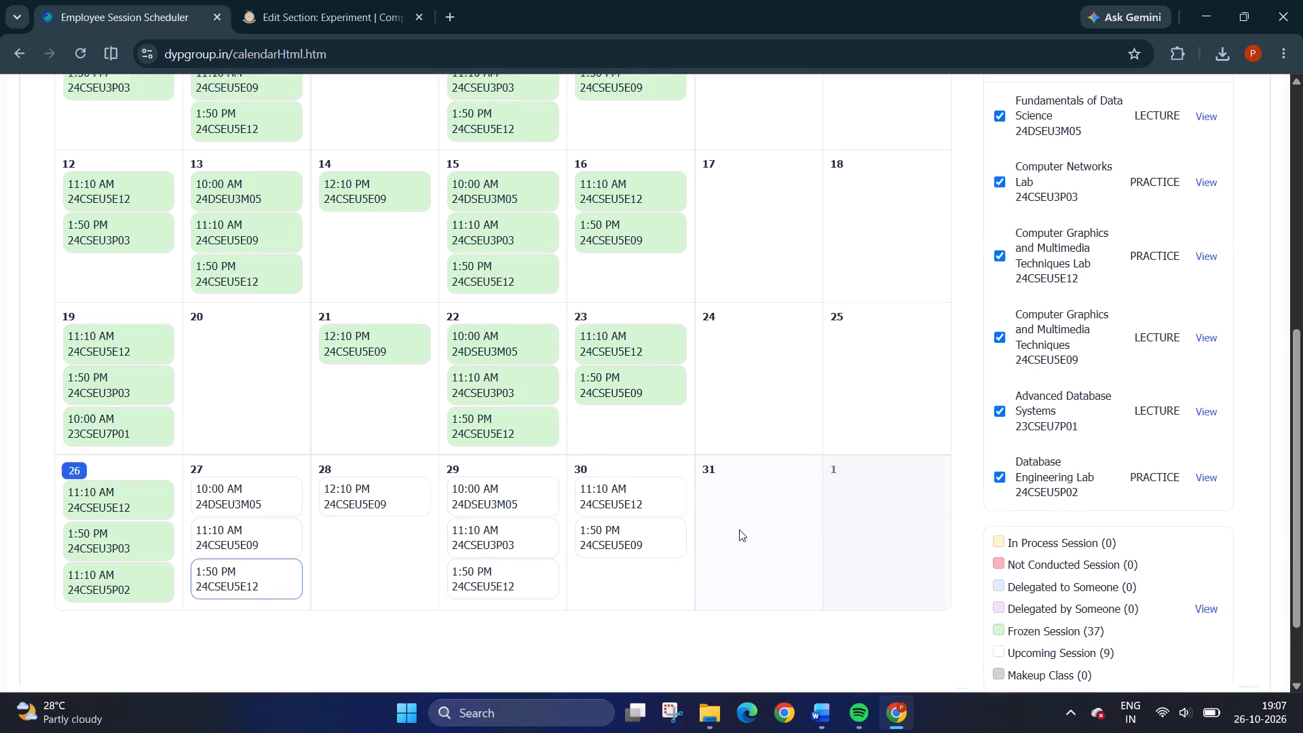
scroll(739, 529, up, 2)
scroll(846, 543, up, 4)
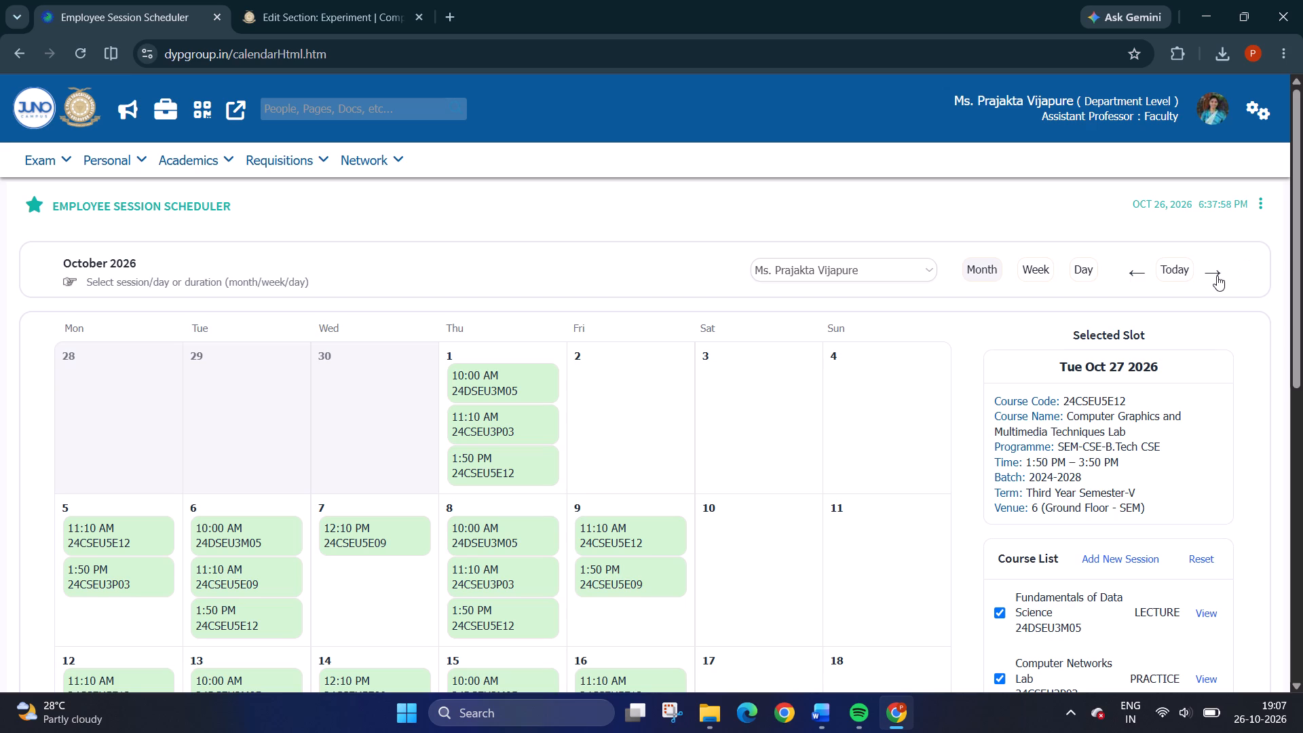
Move the scheduler to November 2026 and examine the lab and lecture sessions scheduled throughout the month.
click(1217, 276)
click(274, 7)
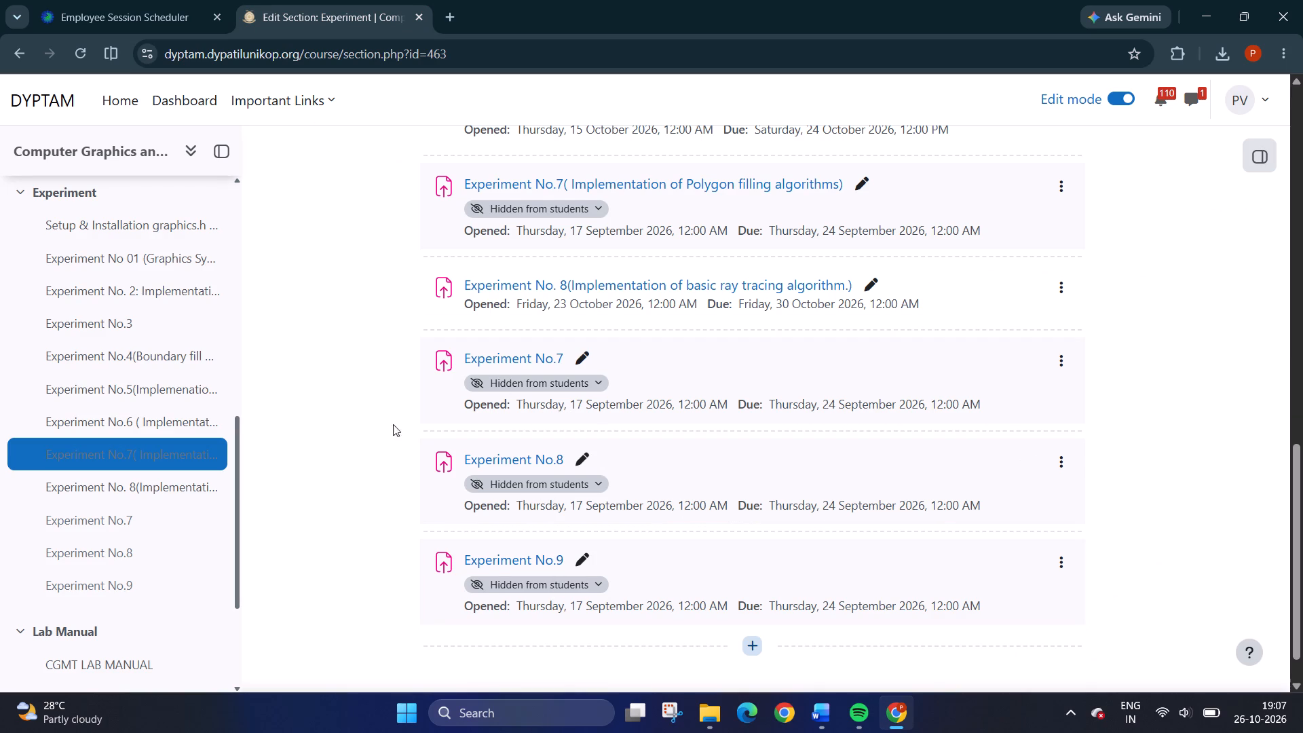
click(135, 0)
scroll(798, 364, down, 4)
scroll(1008, 363, down, 2)
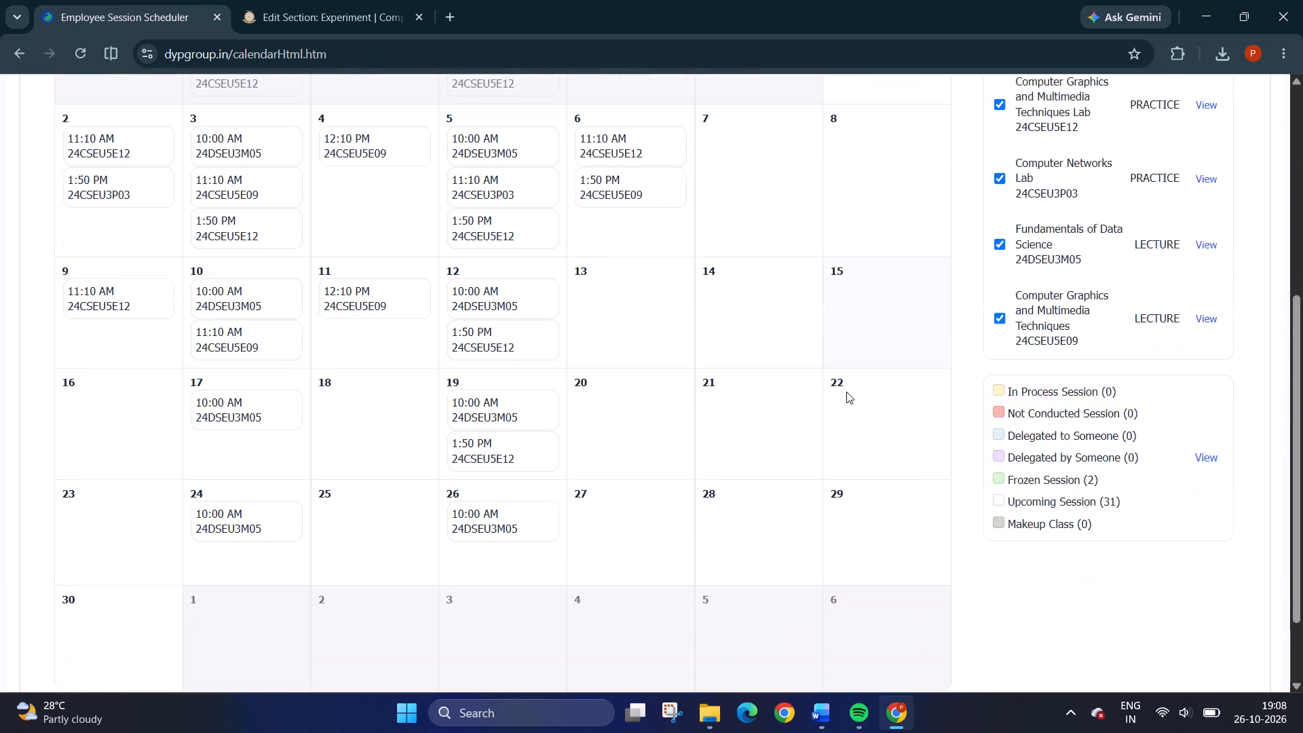
scroll(846, 392, down, 2)
scroll(554, 386, up, 4)
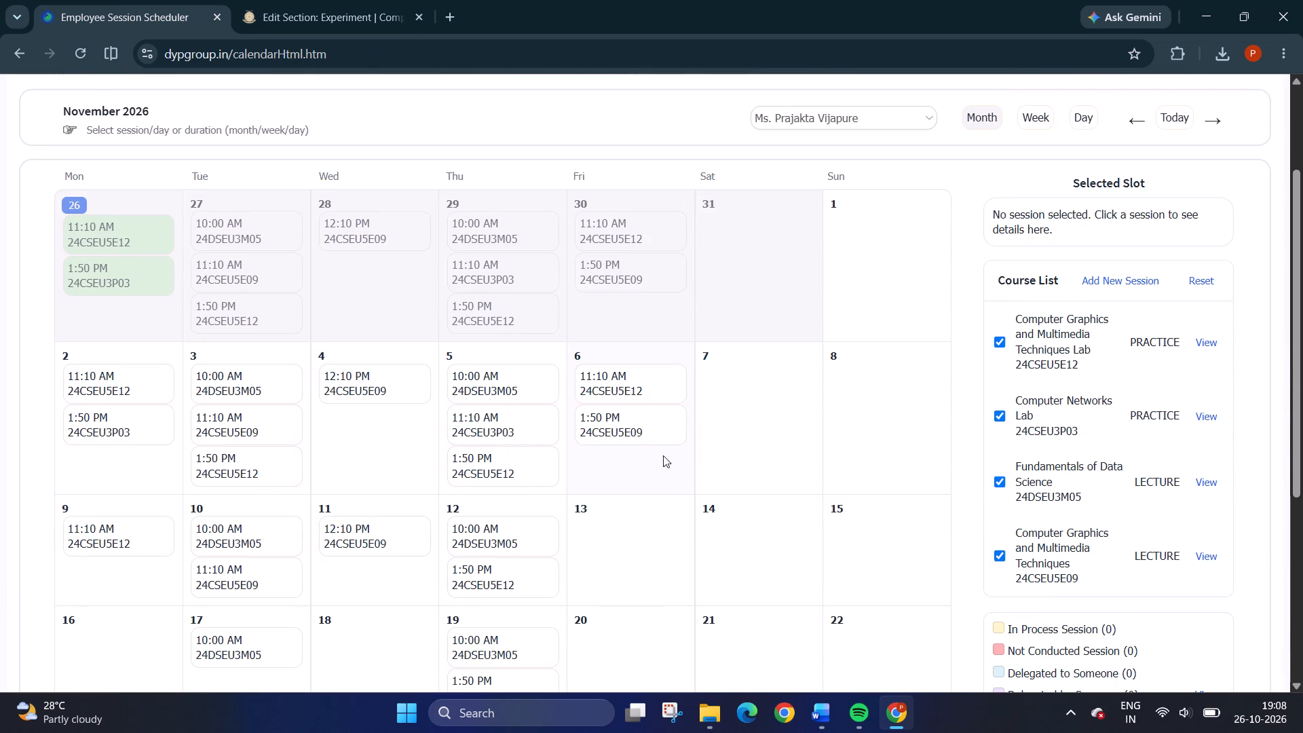
scroll(675, 462, down, 1)
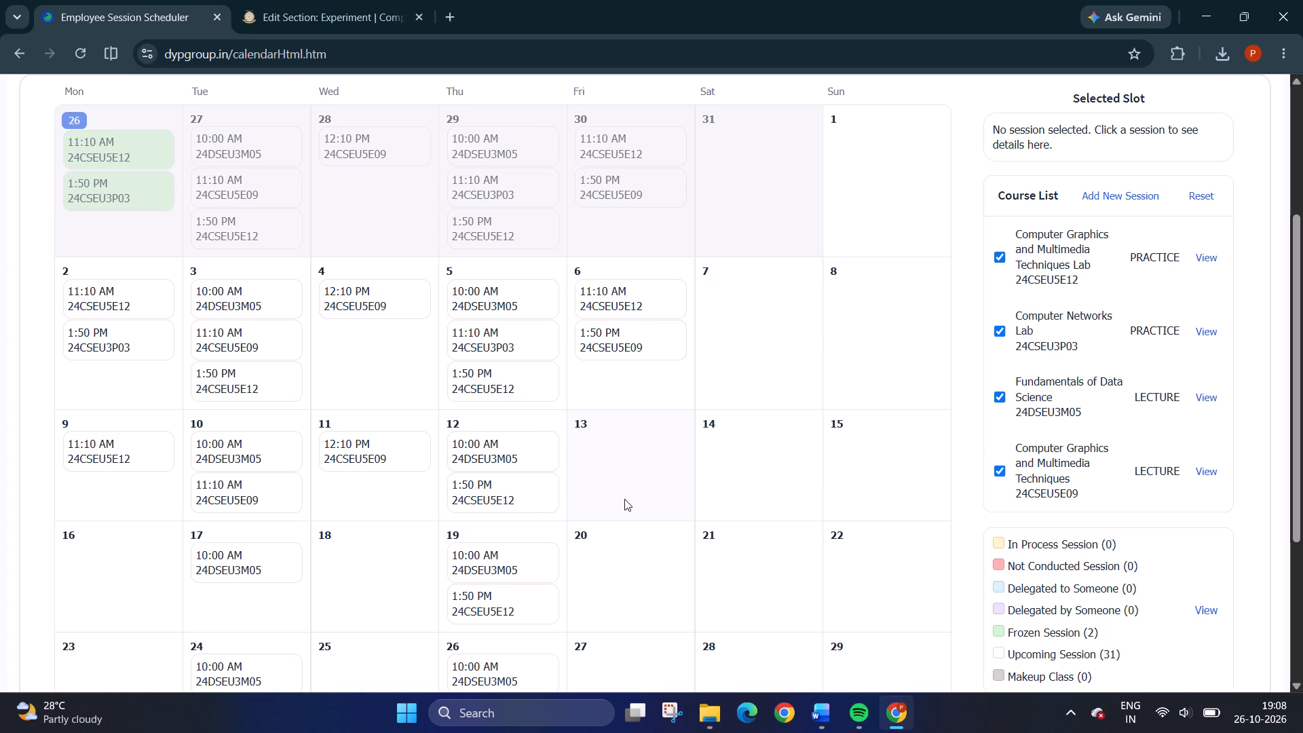
scroll(641, 541, down, 2)
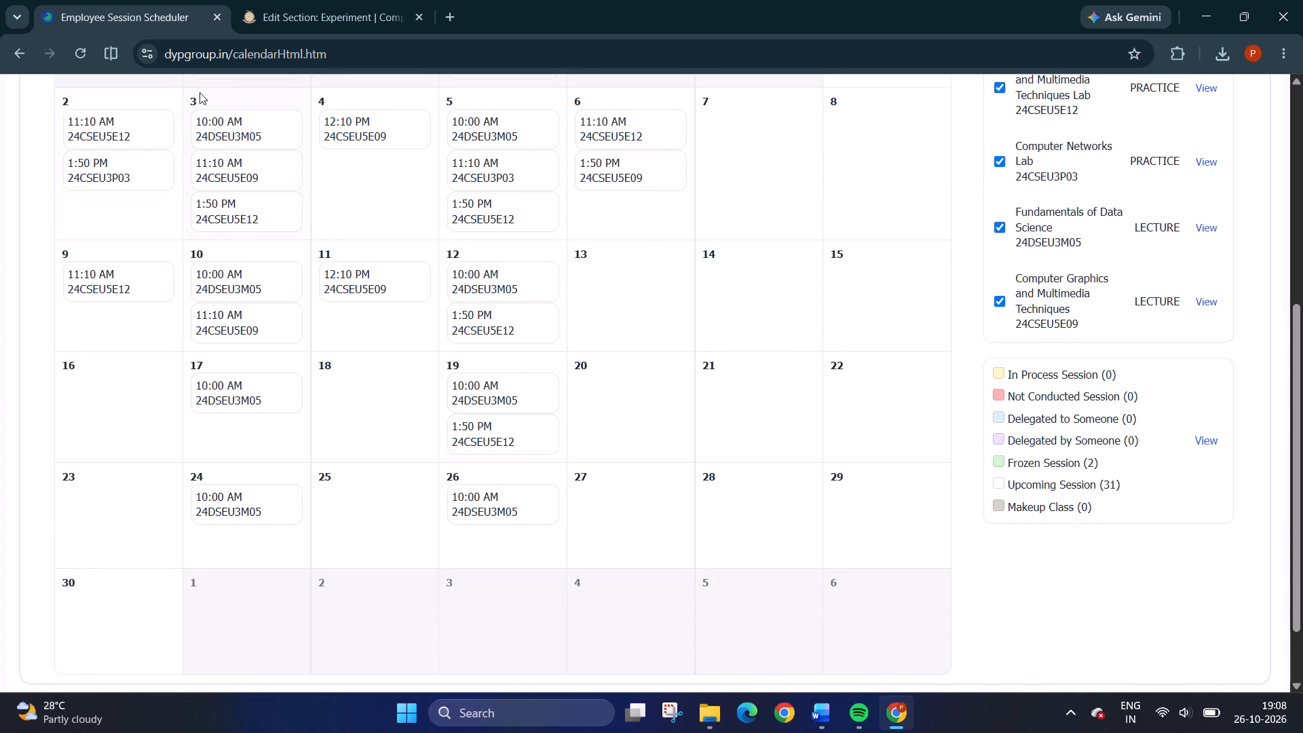
Open the hidden Experiment No.7 assignment from Moodle's Experiment section and review its description, dates and grading summary.
click(264, 0)
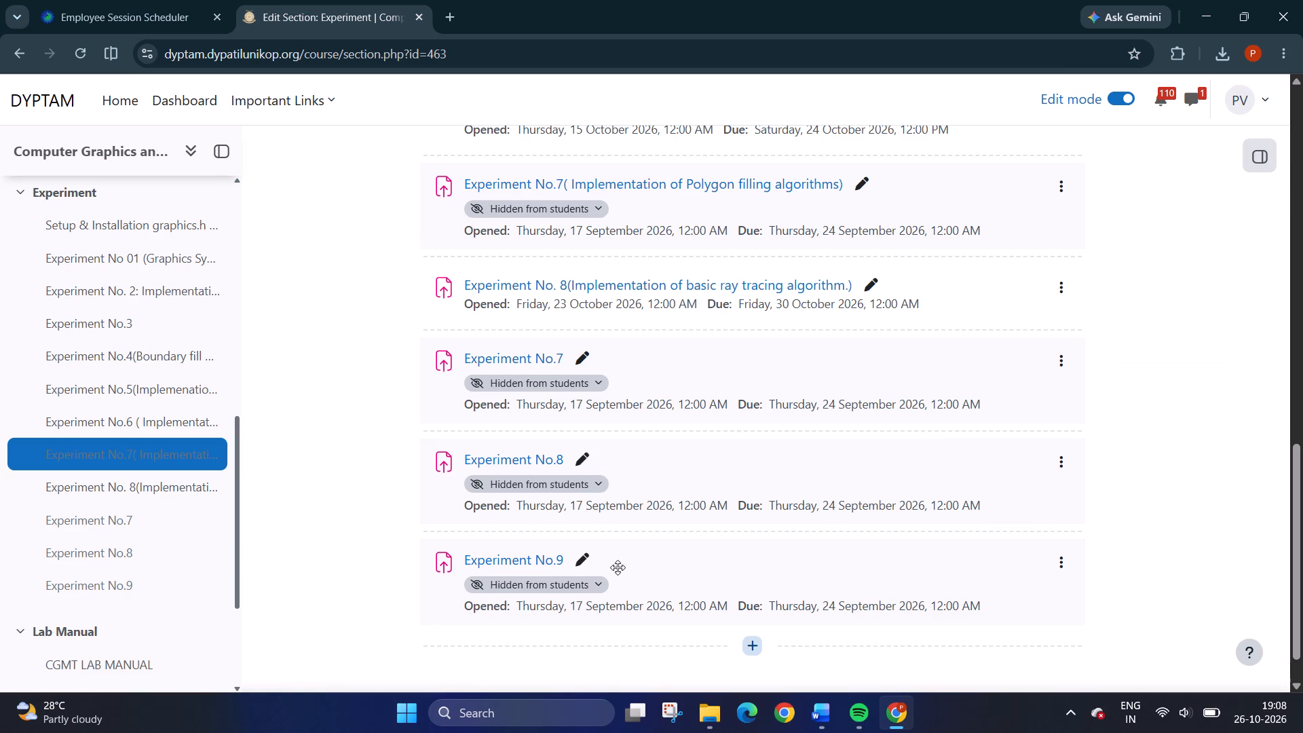
click(549, 366)
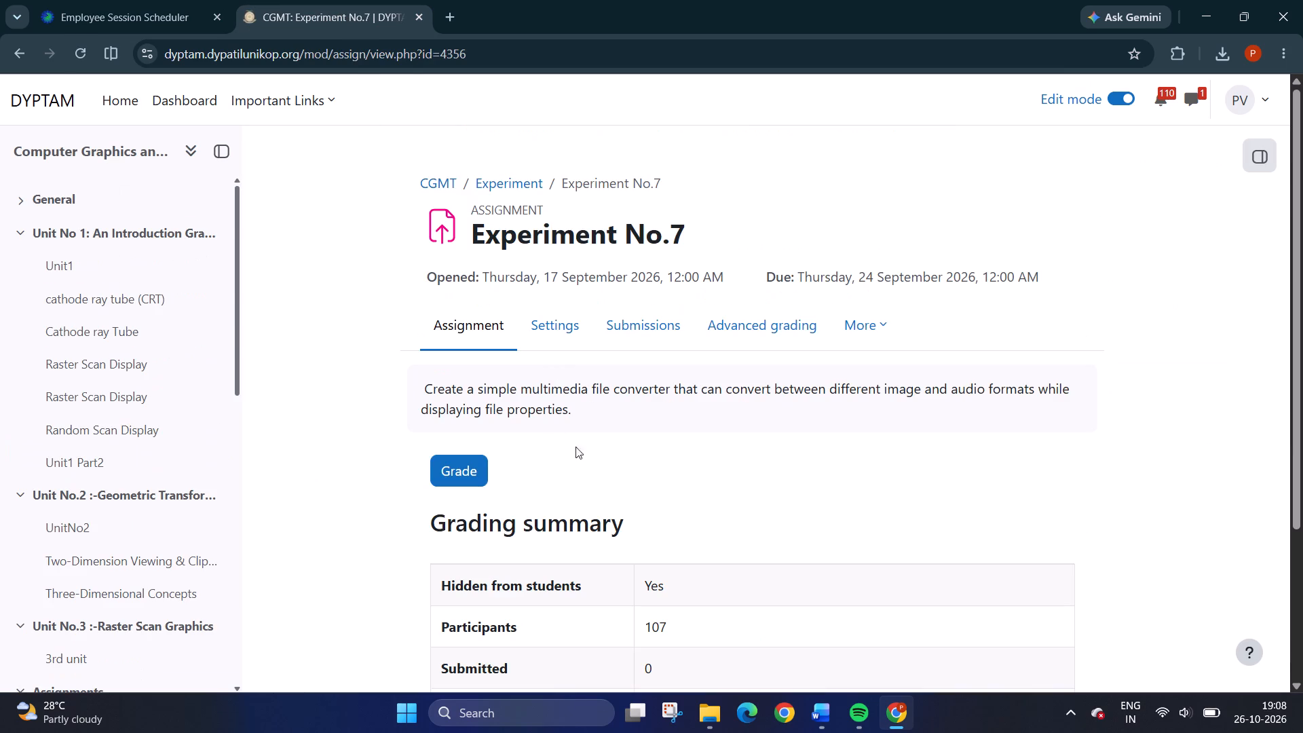
scroll(581, 449, down, 4)
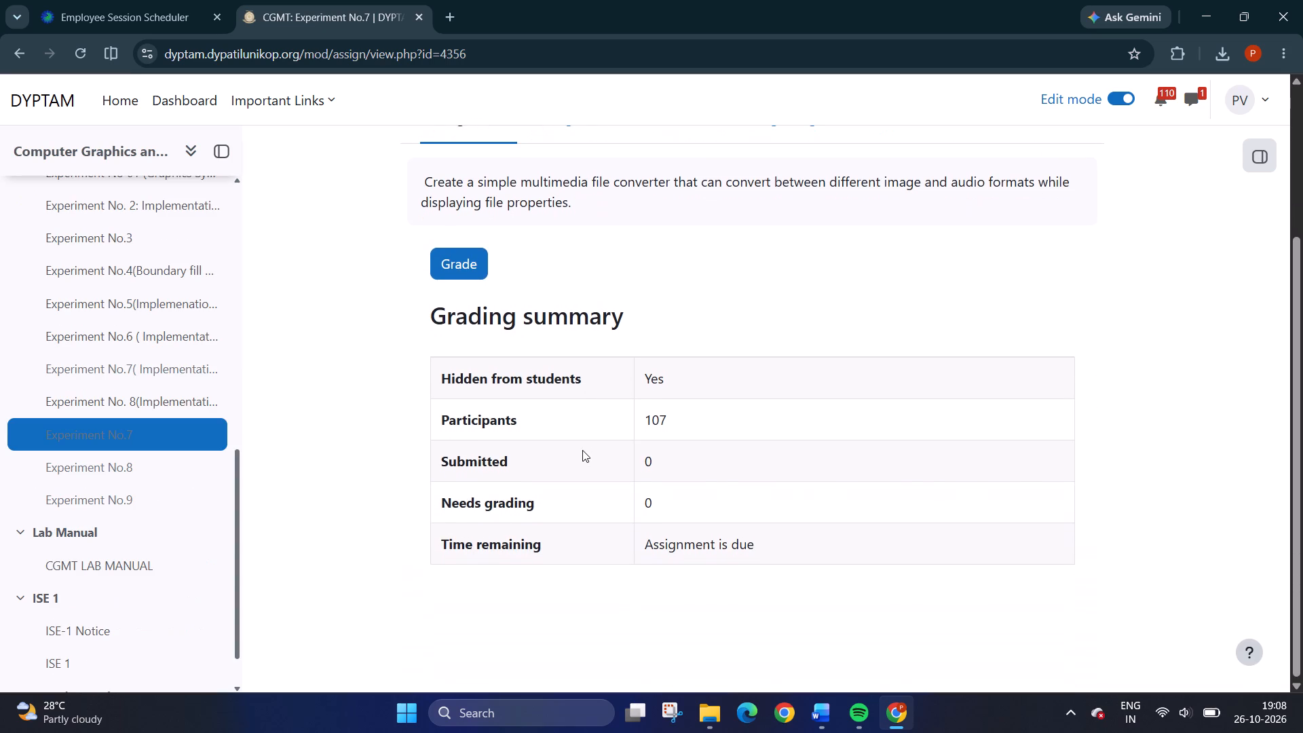
scroll(582, 450, up, 3)
scroll(582, 450, down, 1)
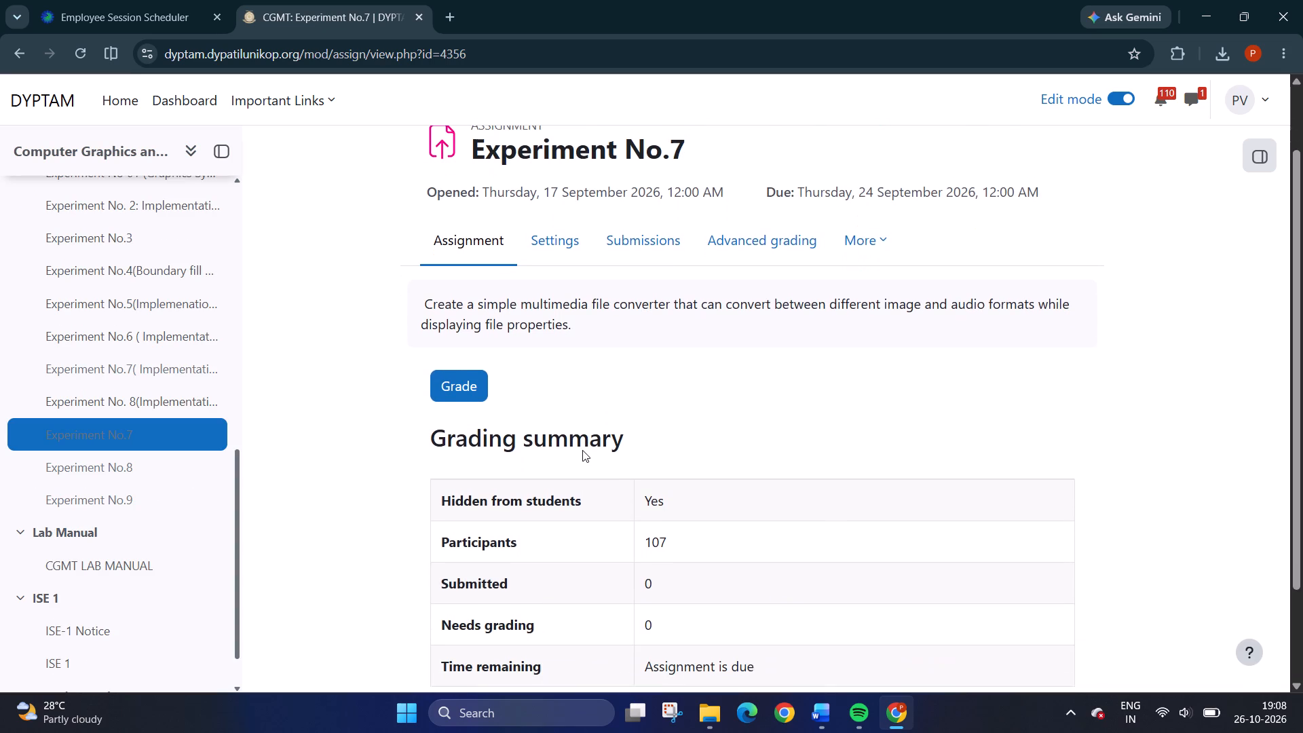
Compare the November 2026 sessions in the scheduler with the description of the Experiment No.7 assignment in Moodle.
click(153, 0)
scroll(634, 363, up, 2)
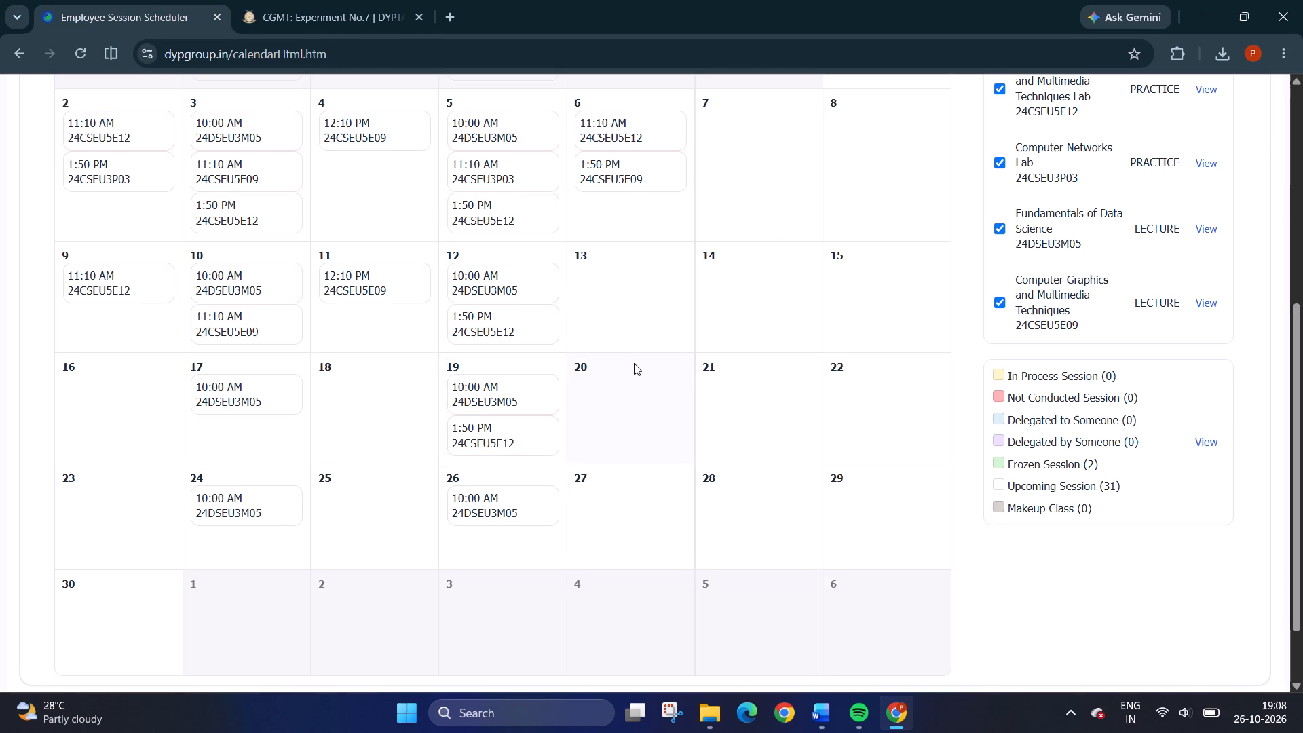
scroll(634, 363, up, 2)
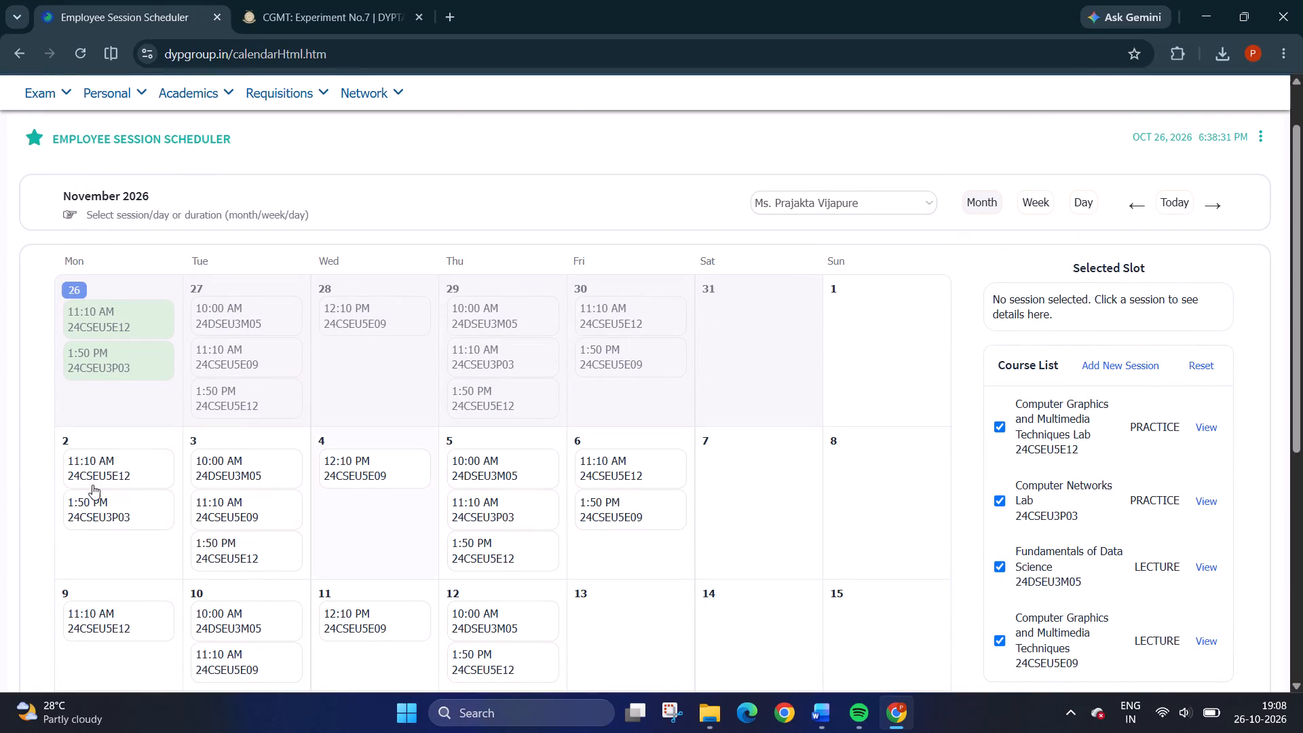
scroll(702, 480, down, 2)
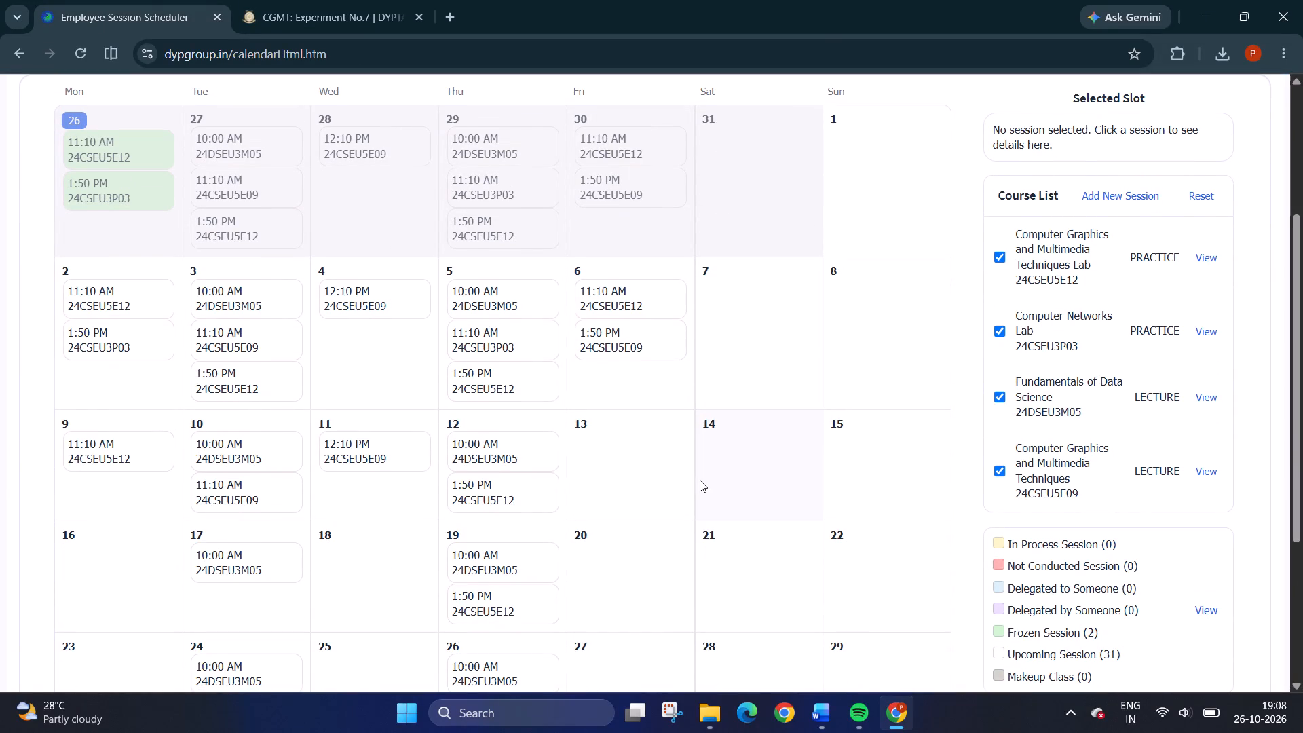
click(280, 0)
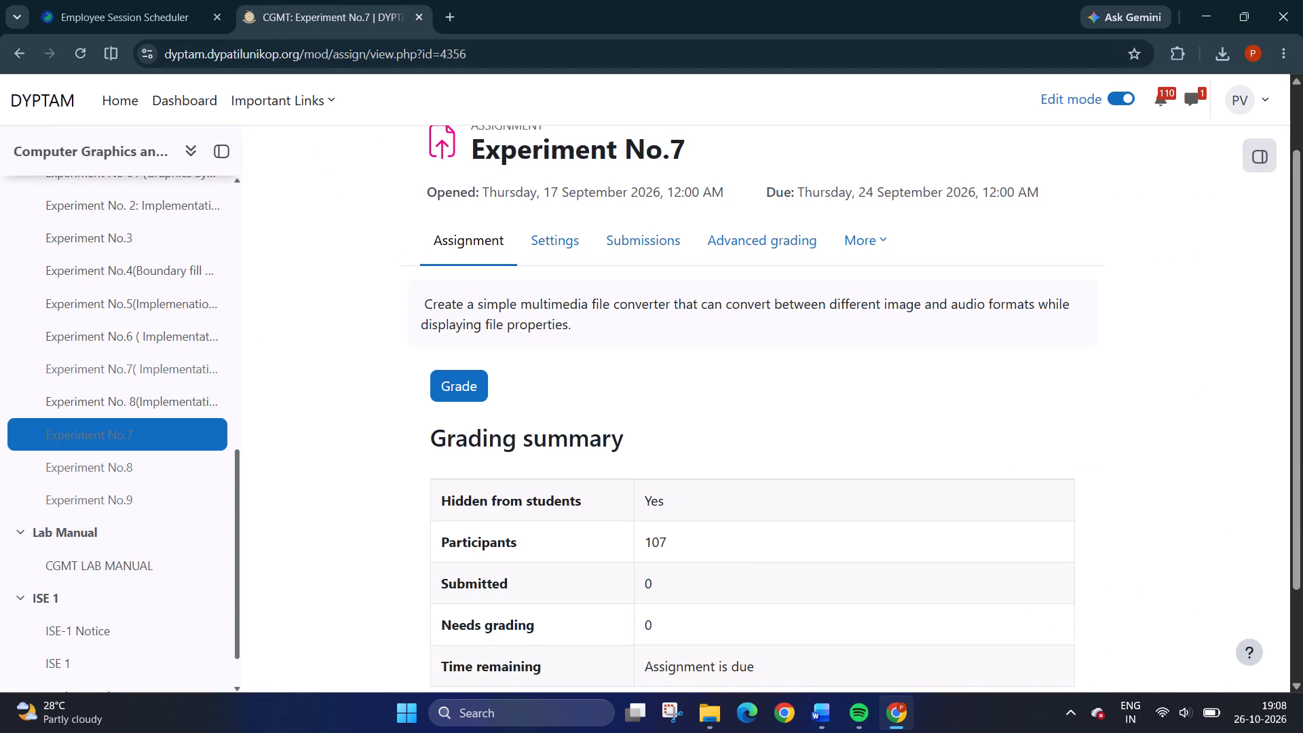
drag(430, 298, 631, 330)
click(631, 330)
Return to the Employee Session Scheduler and recheck the sessions across the November 2026 calendar.
click(93, 0)
scroll(191, 443, up, 2)
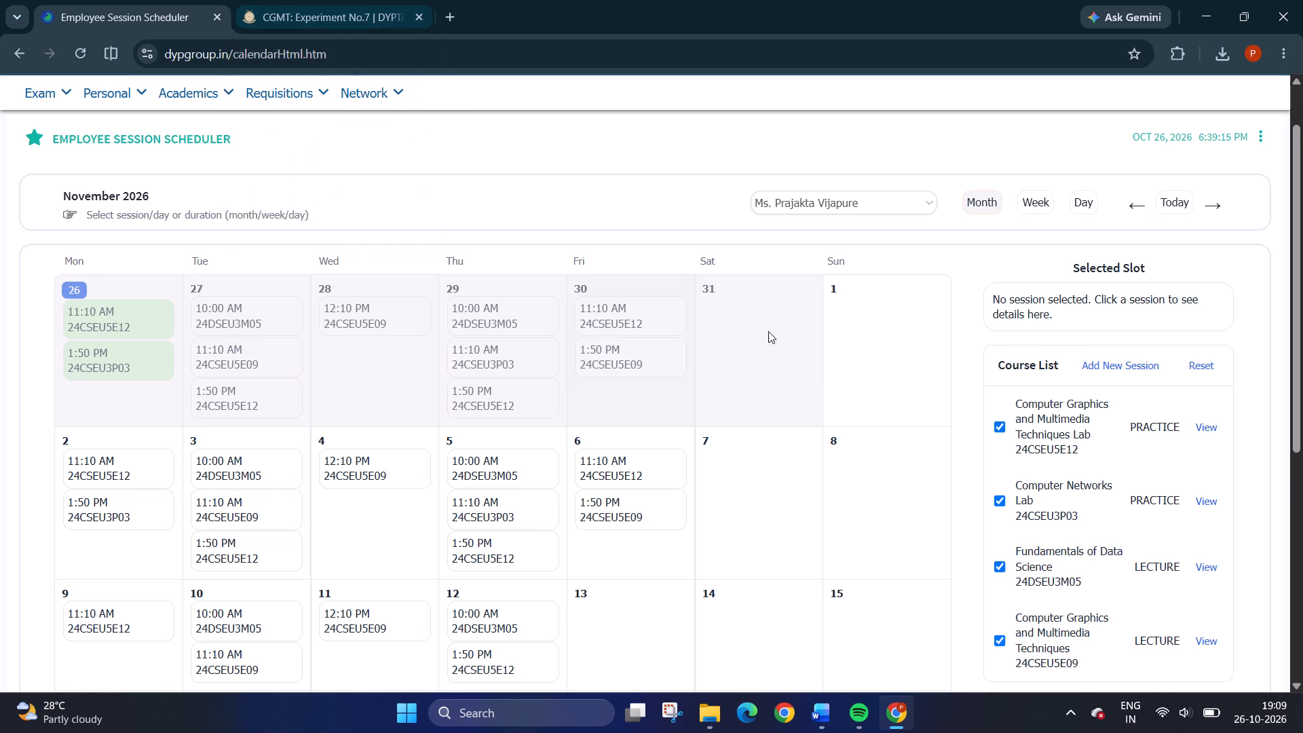
scroll(970, 459, down, 4)
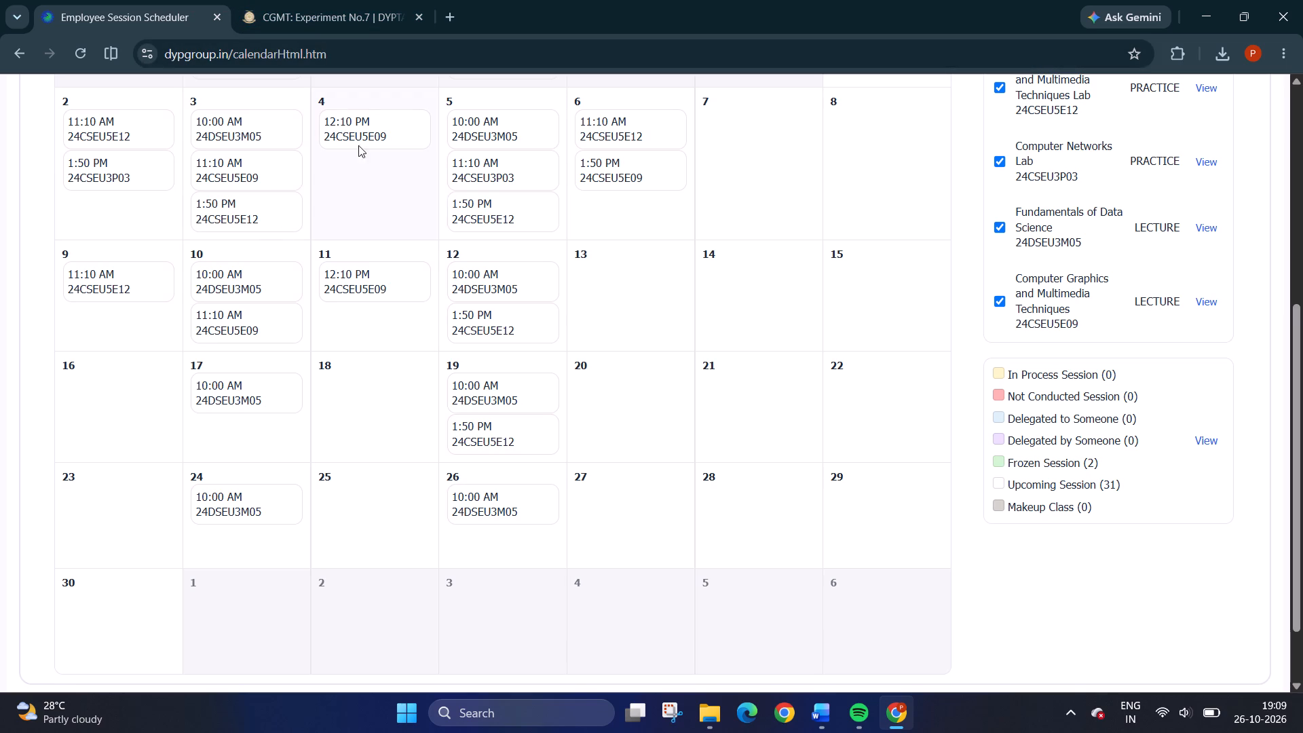
click(375, 0)
click(88, 0)
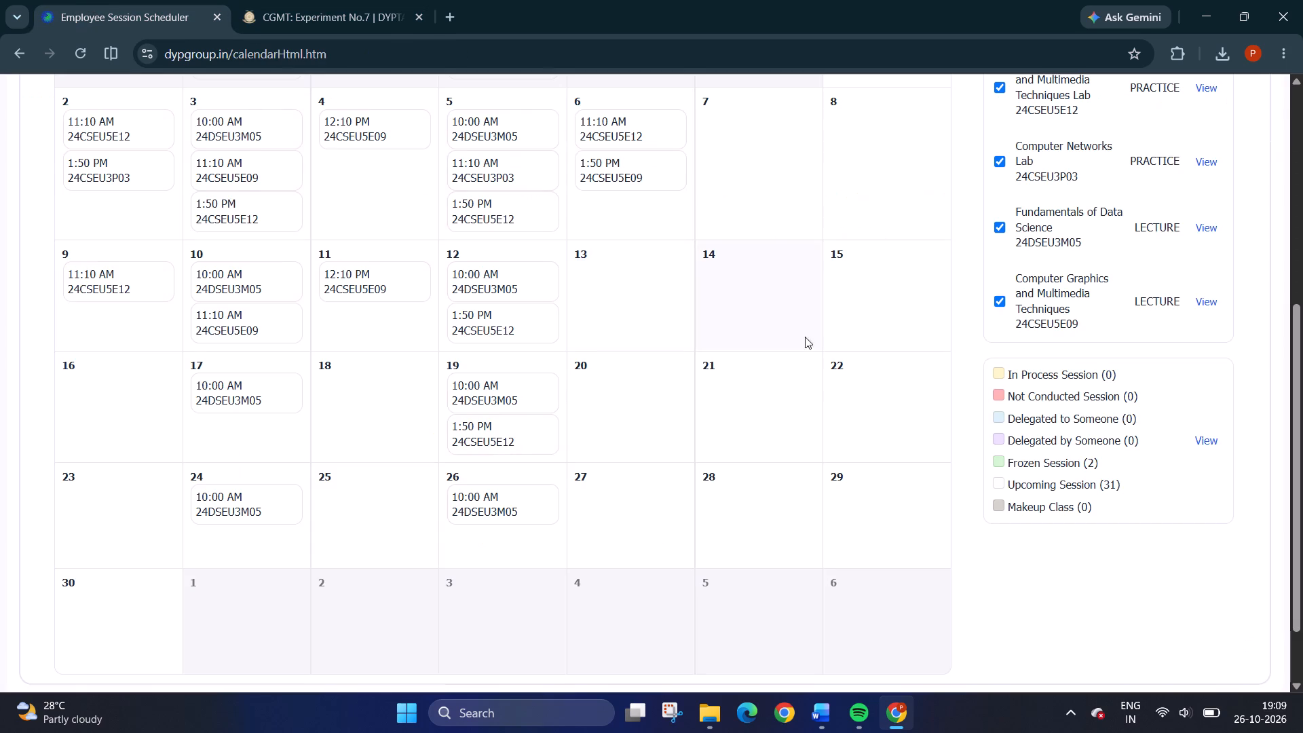
Move the scheduler back to October 2026 and examine the sessions remaining in the month's last week.
scroll(922, 347, up, 4)
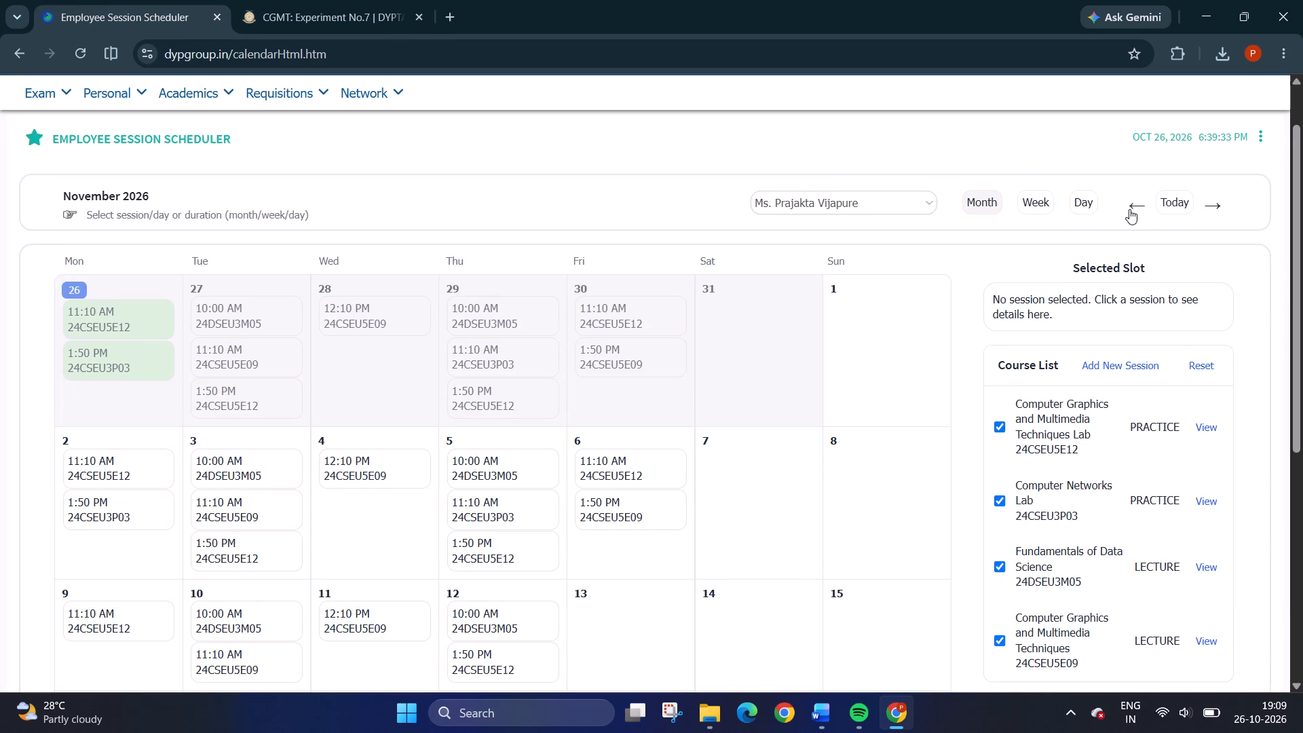
click(1129, 209)
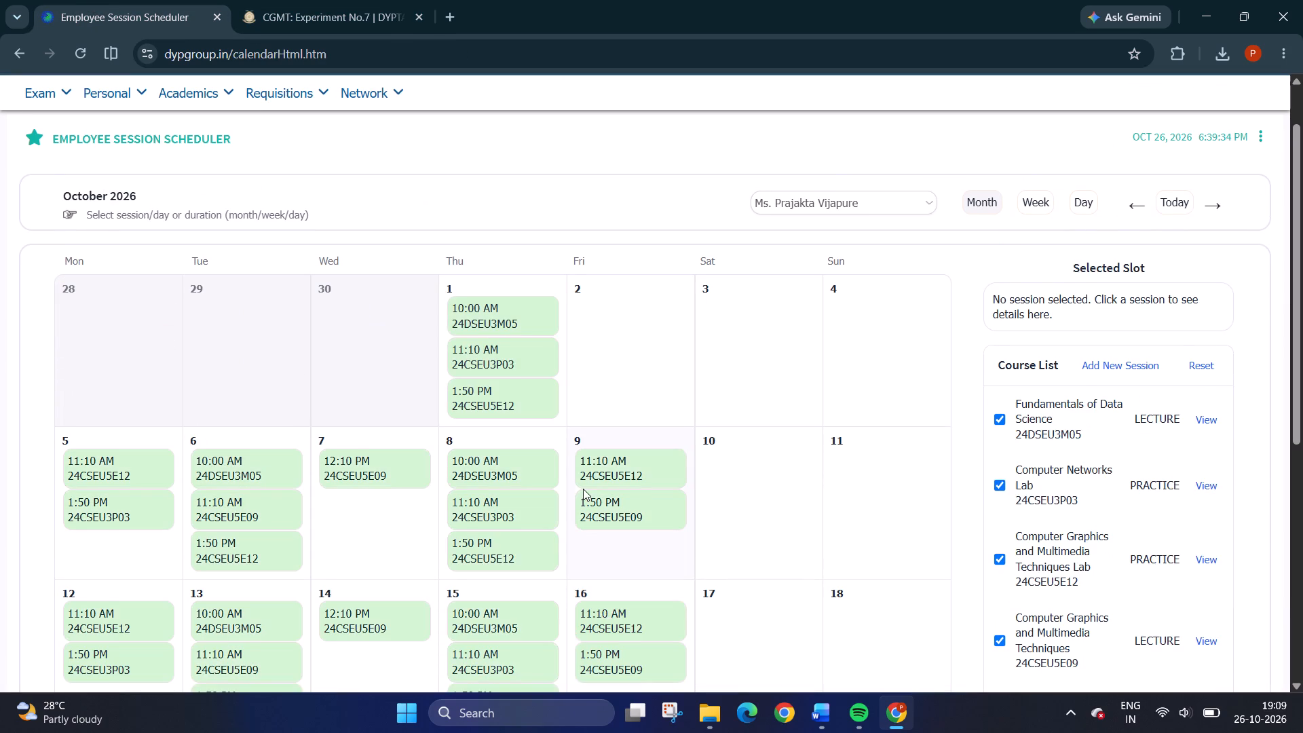
scroll(583, 489, down, 2)
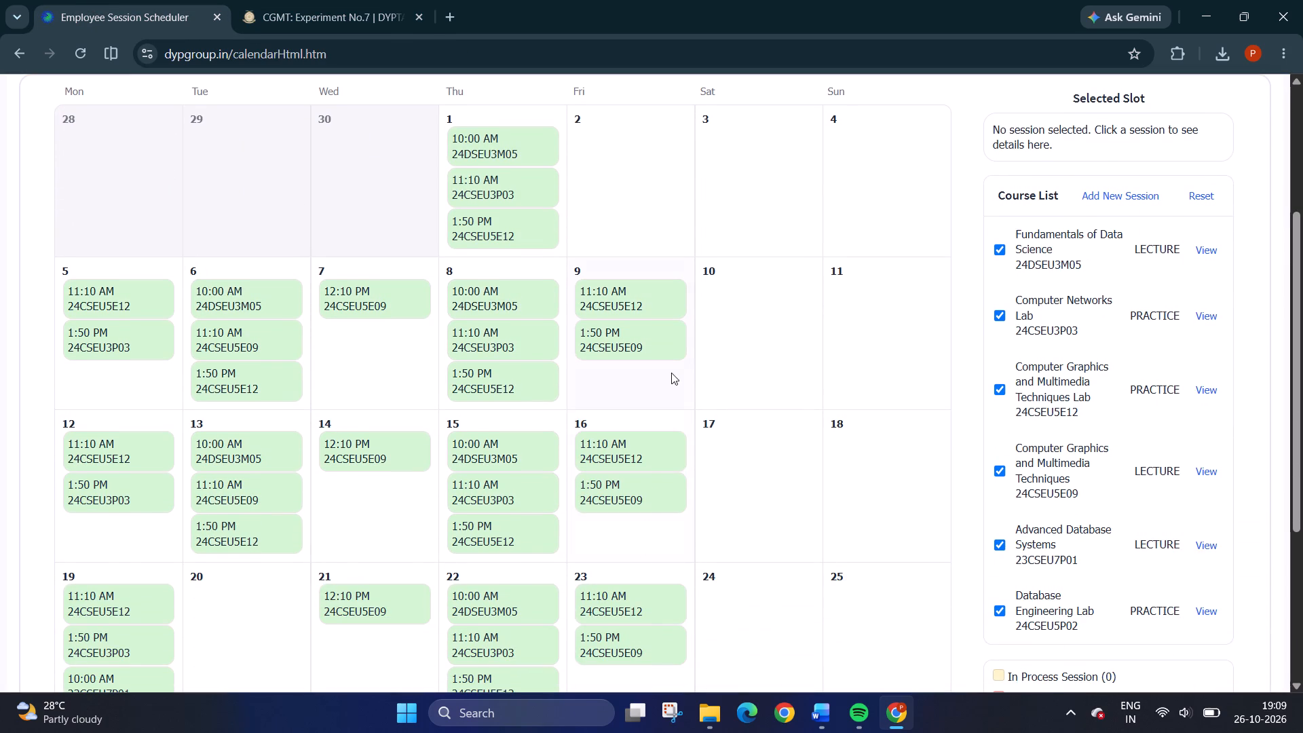
scroll(671, 373, down, 2)
scroll(712, 568, down, 2)
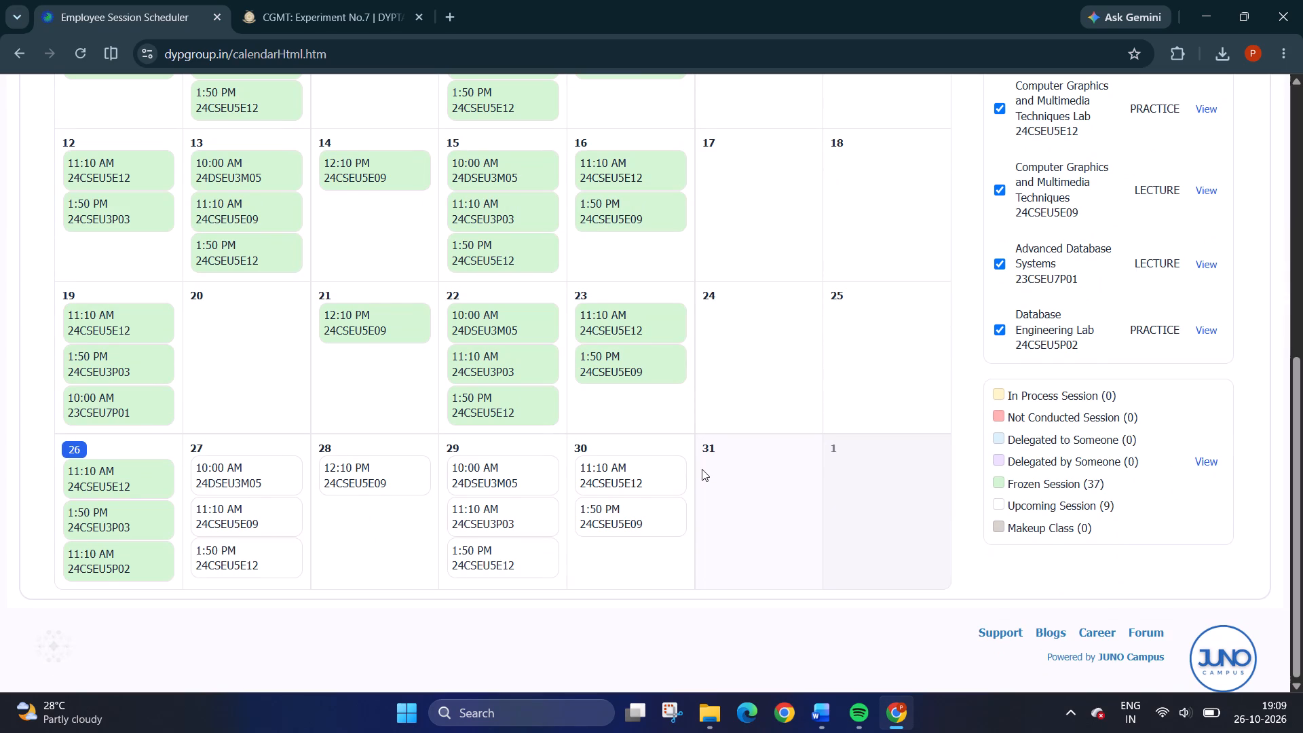
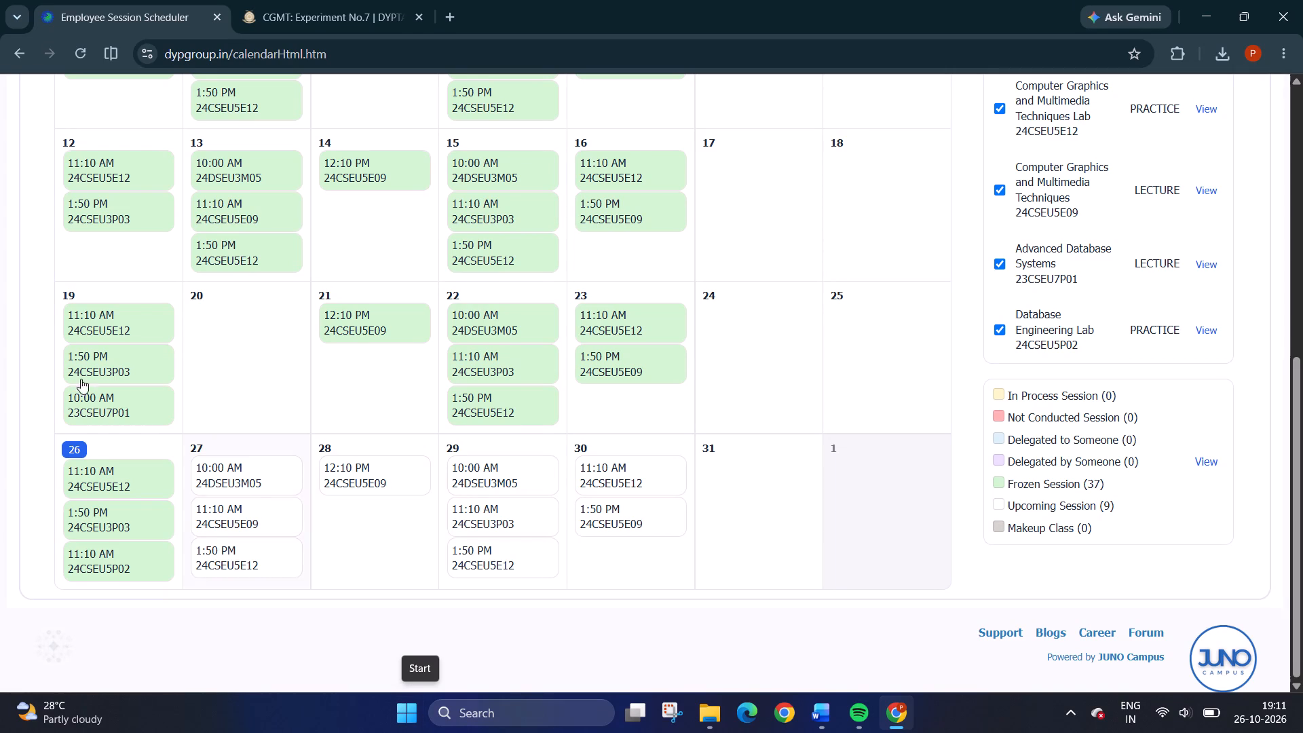
Switch to Moodle, check the course's ISE 1 entry, and open the Computer Graphics and Multimedia Techniques course page.
click(317, 0)
scroll(559, 407, up, 6)
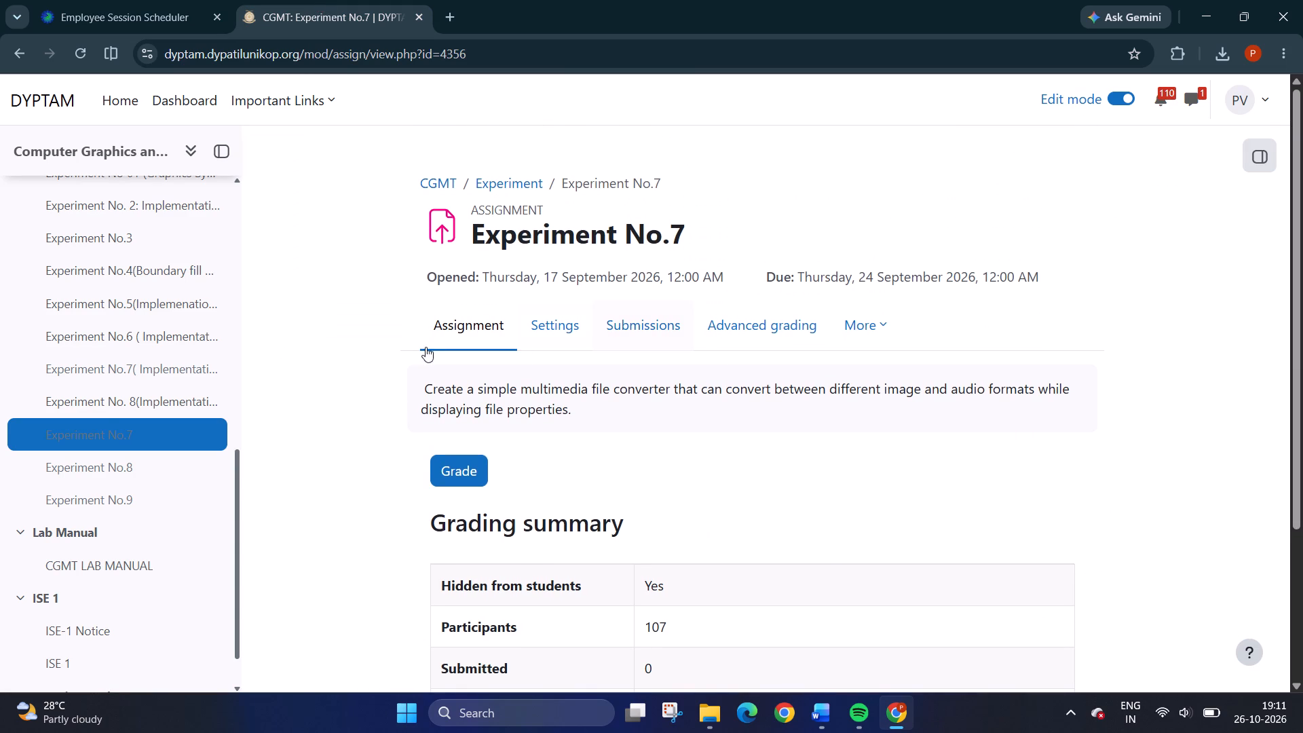
scroll(100, 399, up, 7)
scroll(100, 400, down, 8)
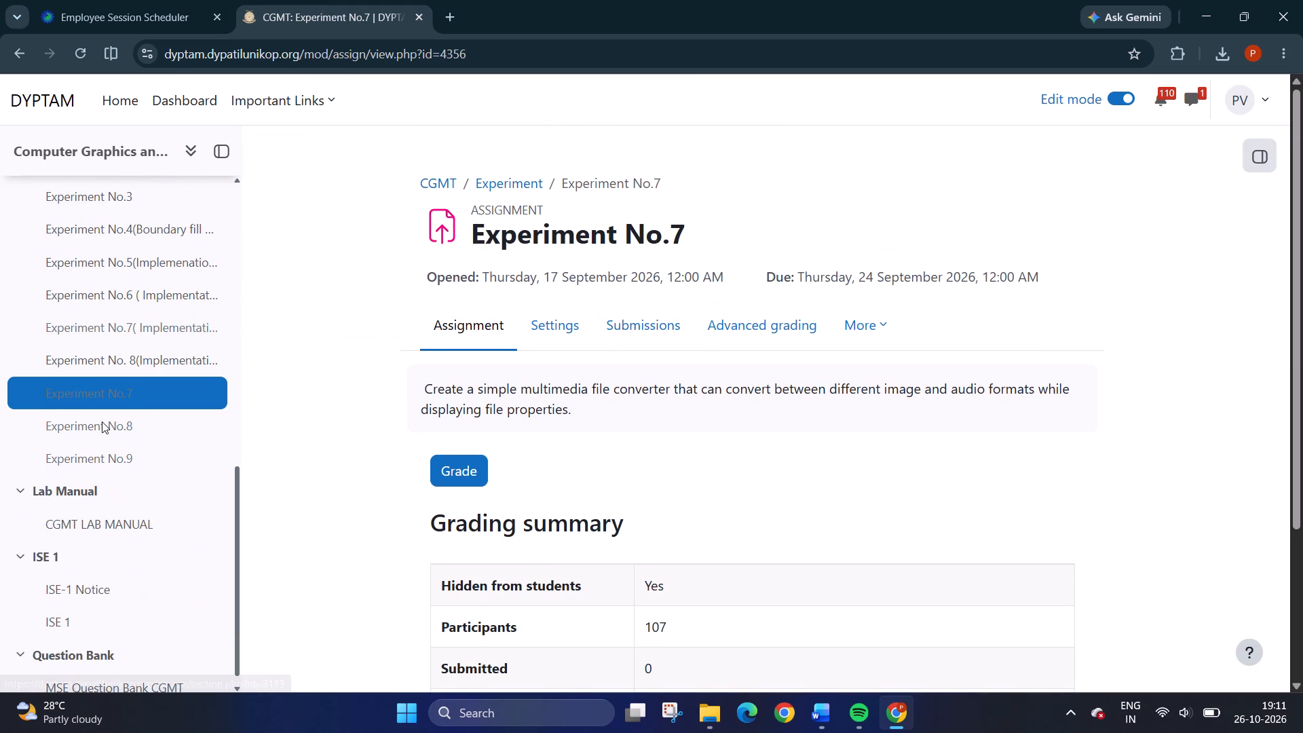
scroll(102, 421, down, 4)
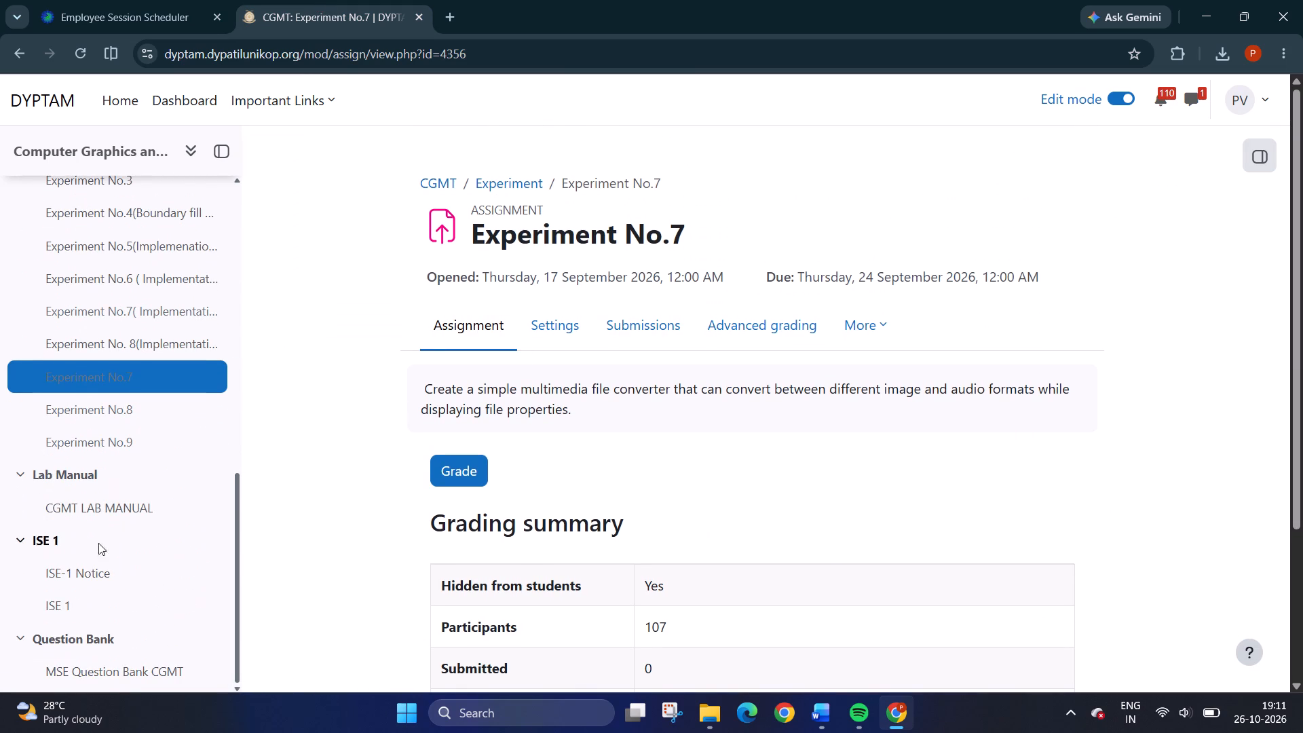
click(52, 538)
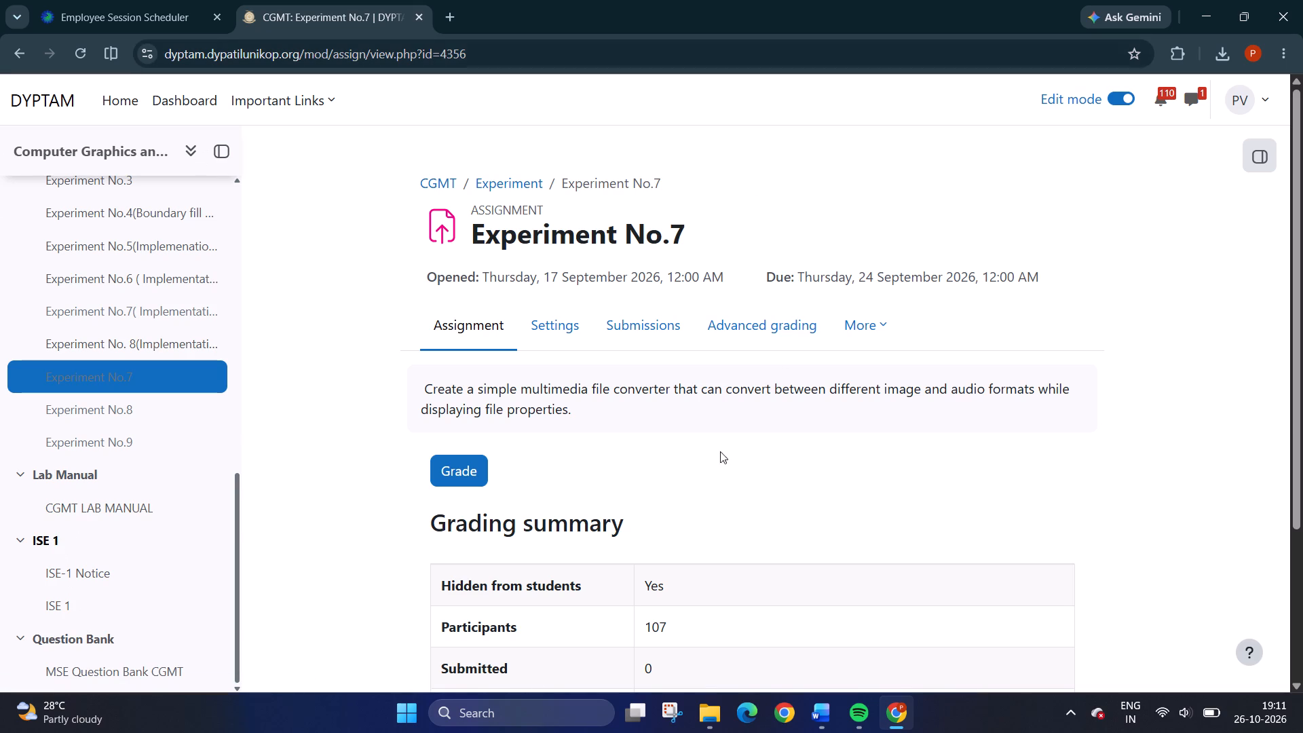
scroll(100, 213, up, 5)
click(83, 153)
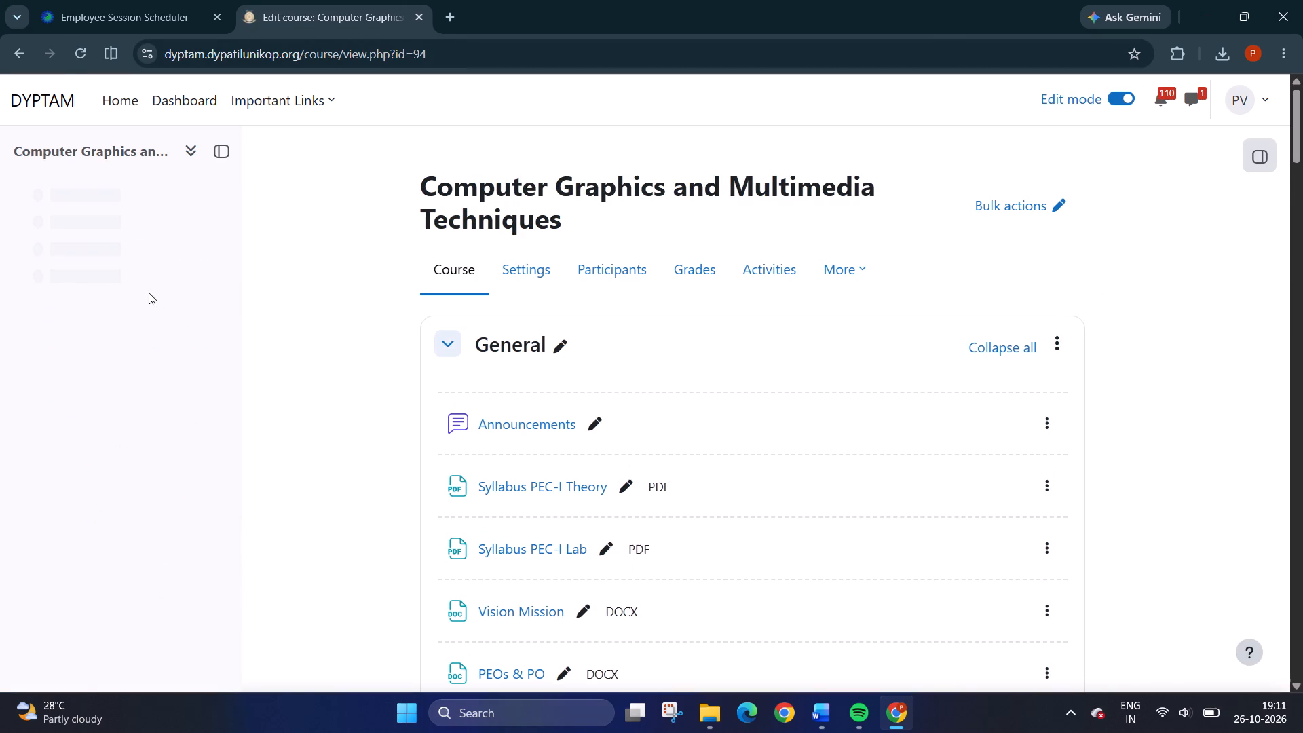
scroll(150, 288, down, 5)
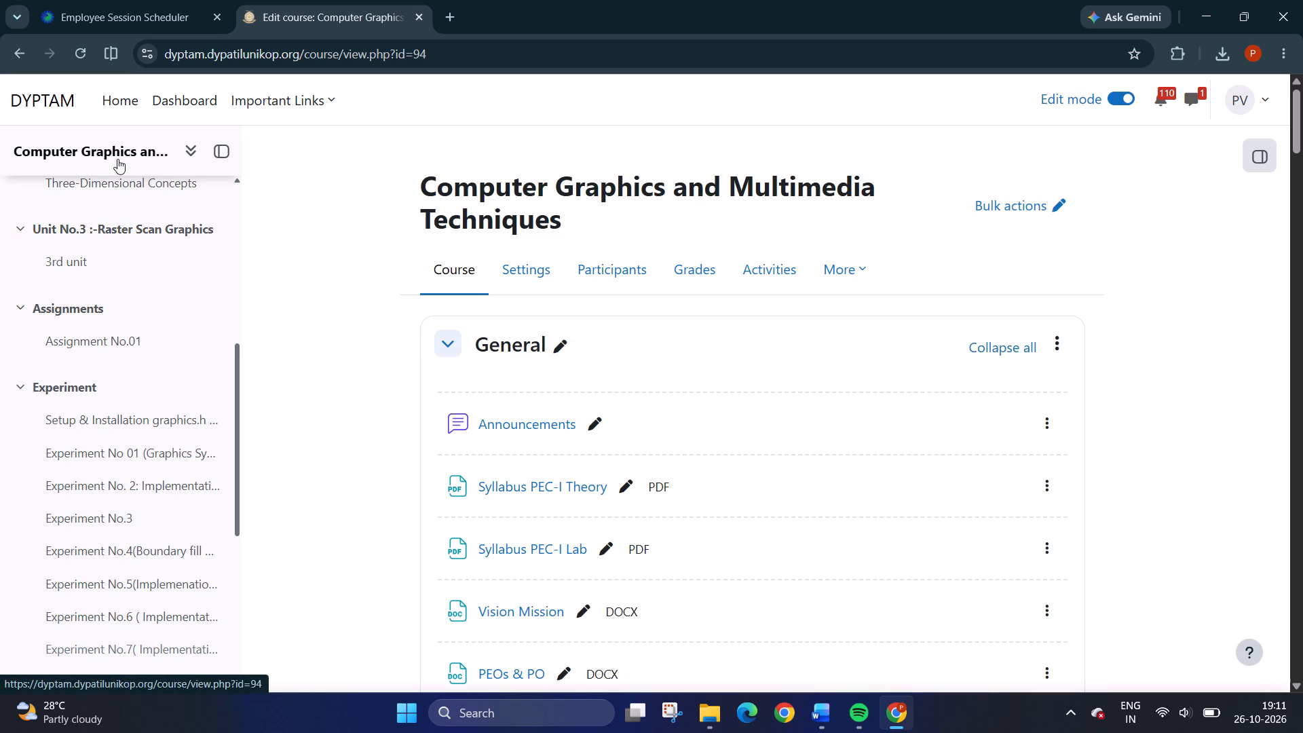
click(117, 159)
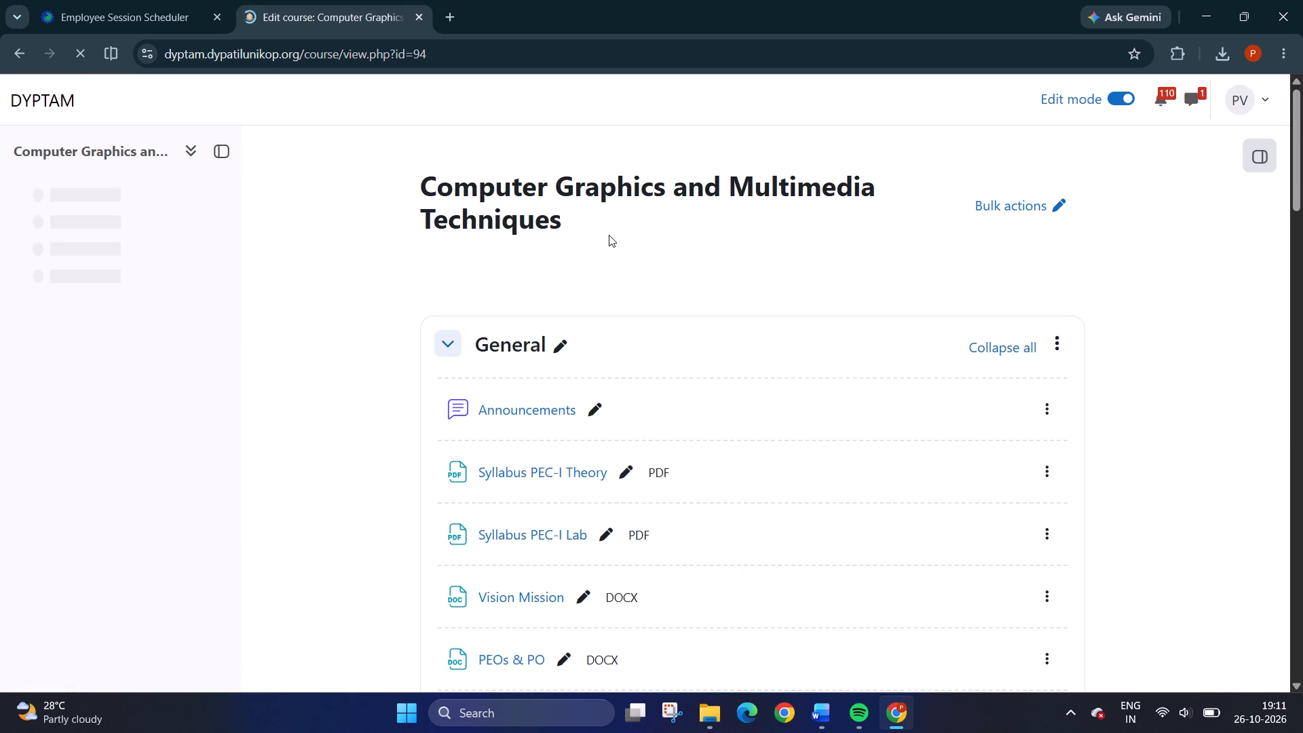
Add a course section named ISE 2 between the ISE 1 and Question Bank sections.
scroll(617, 272, down, 7)
scroll(271, 420, down, 6)
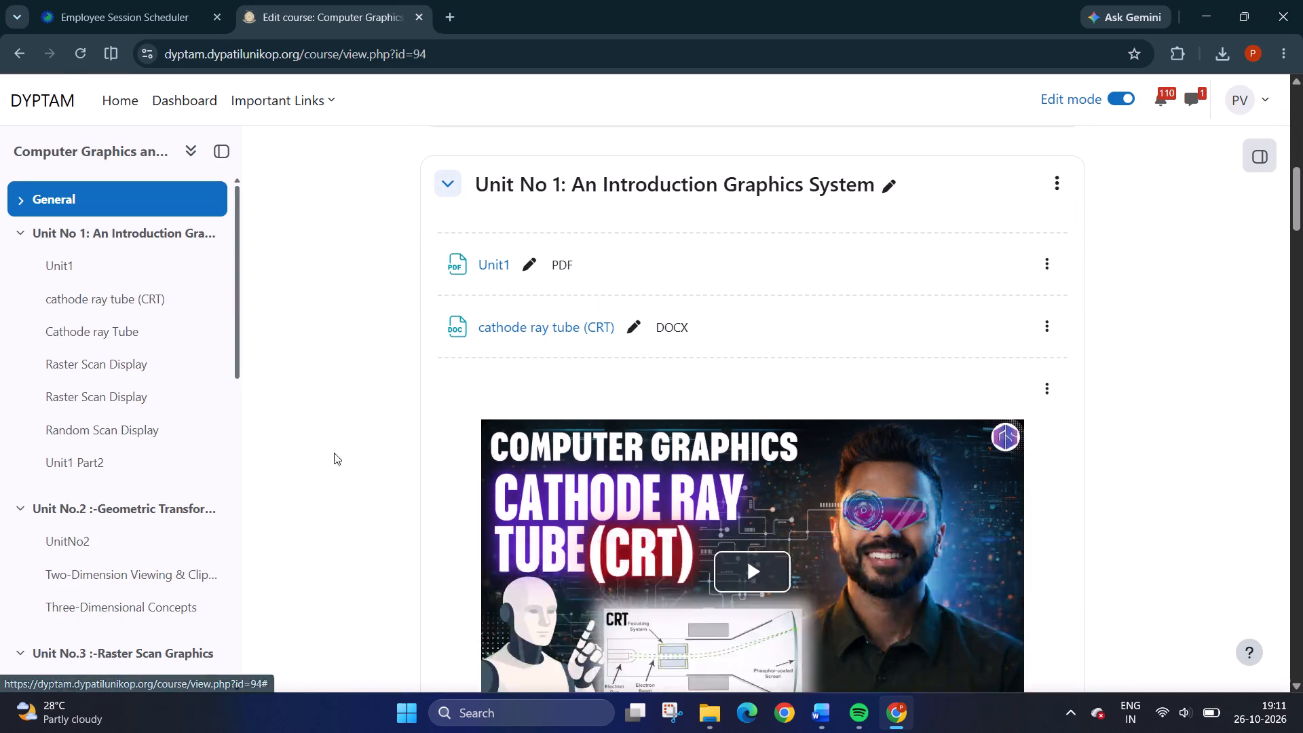
scroll(334, 453, down, 20)
scroll(334, 453, down, 8)
scroll(381, 37, down, 8)
scroll(447, 311, down, 7)
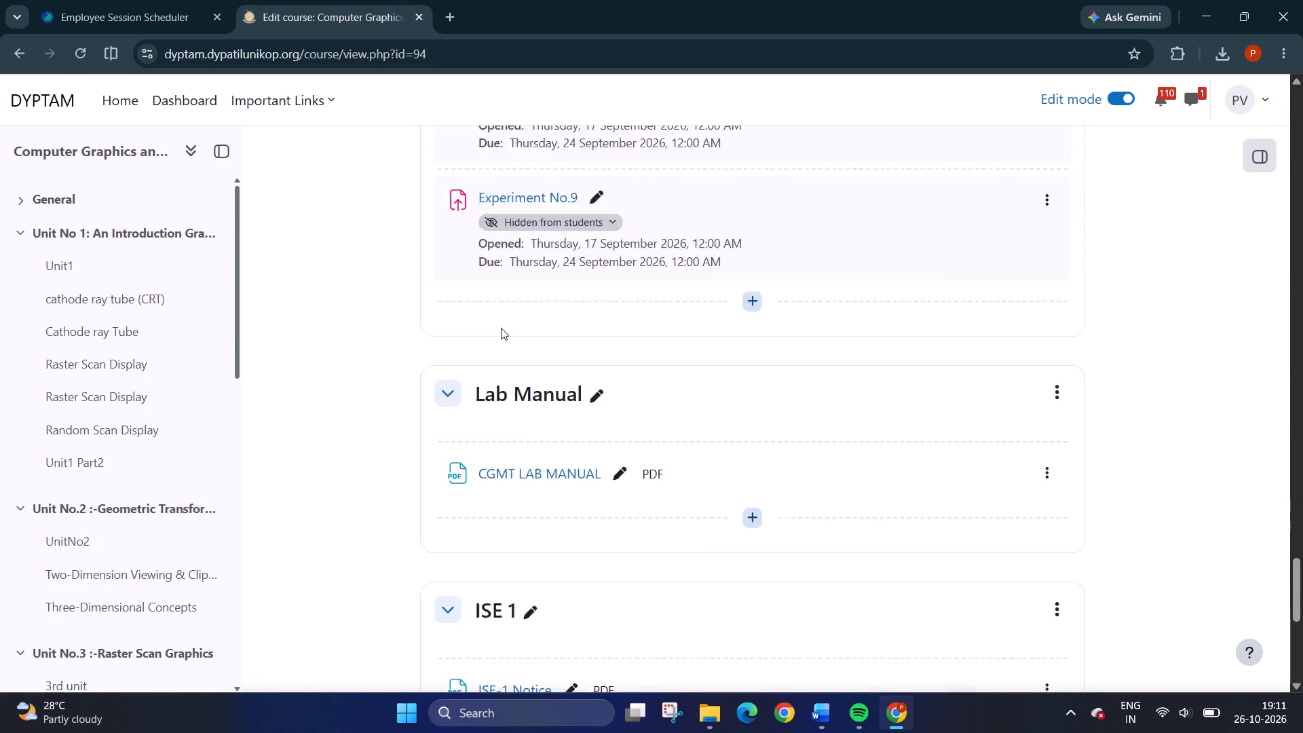
scroll(501, 328, down, 12)
scroll(730, 356, up, 3)
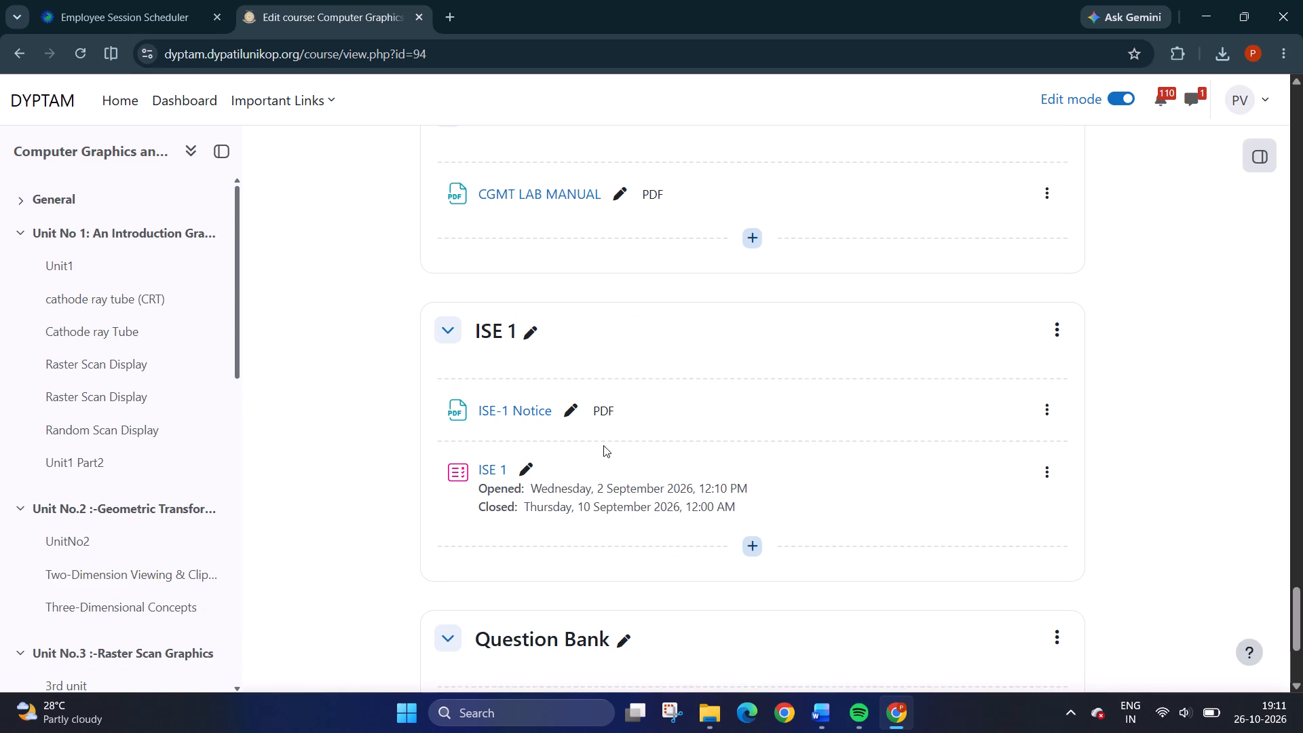
click(447, 330)
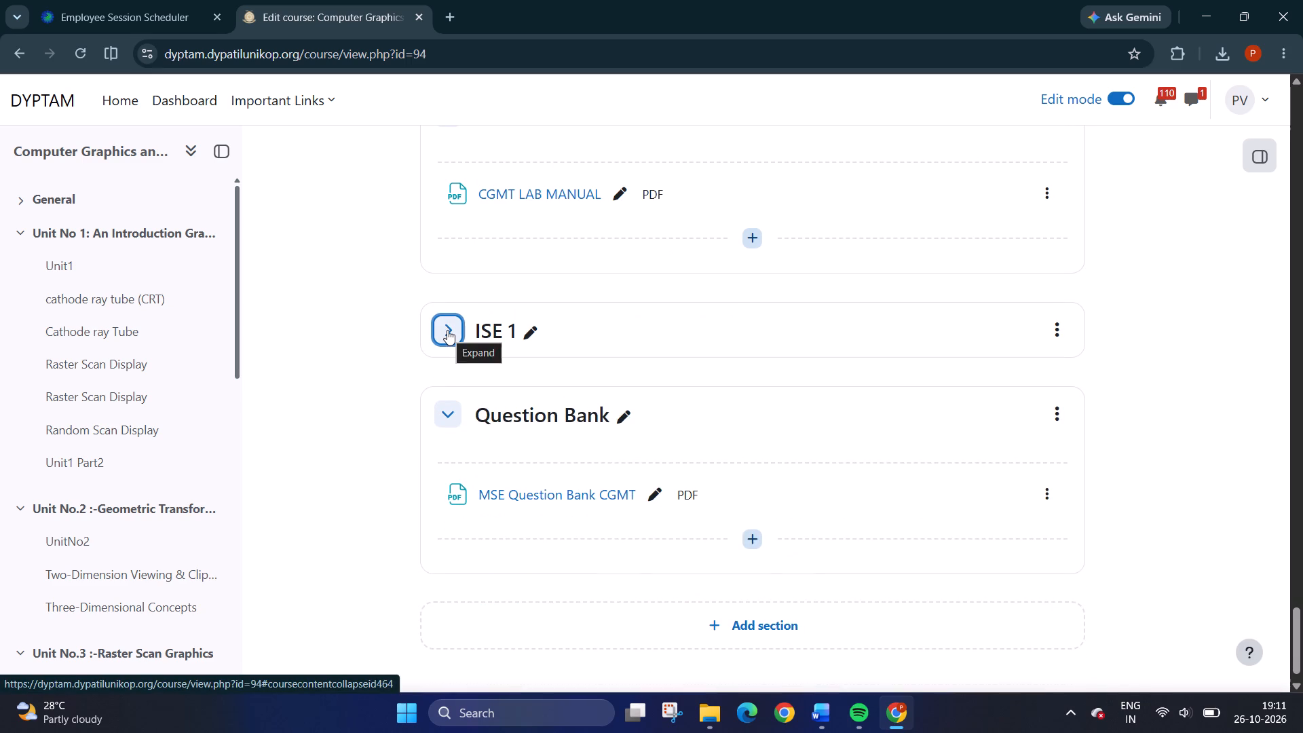
click(757, 369)
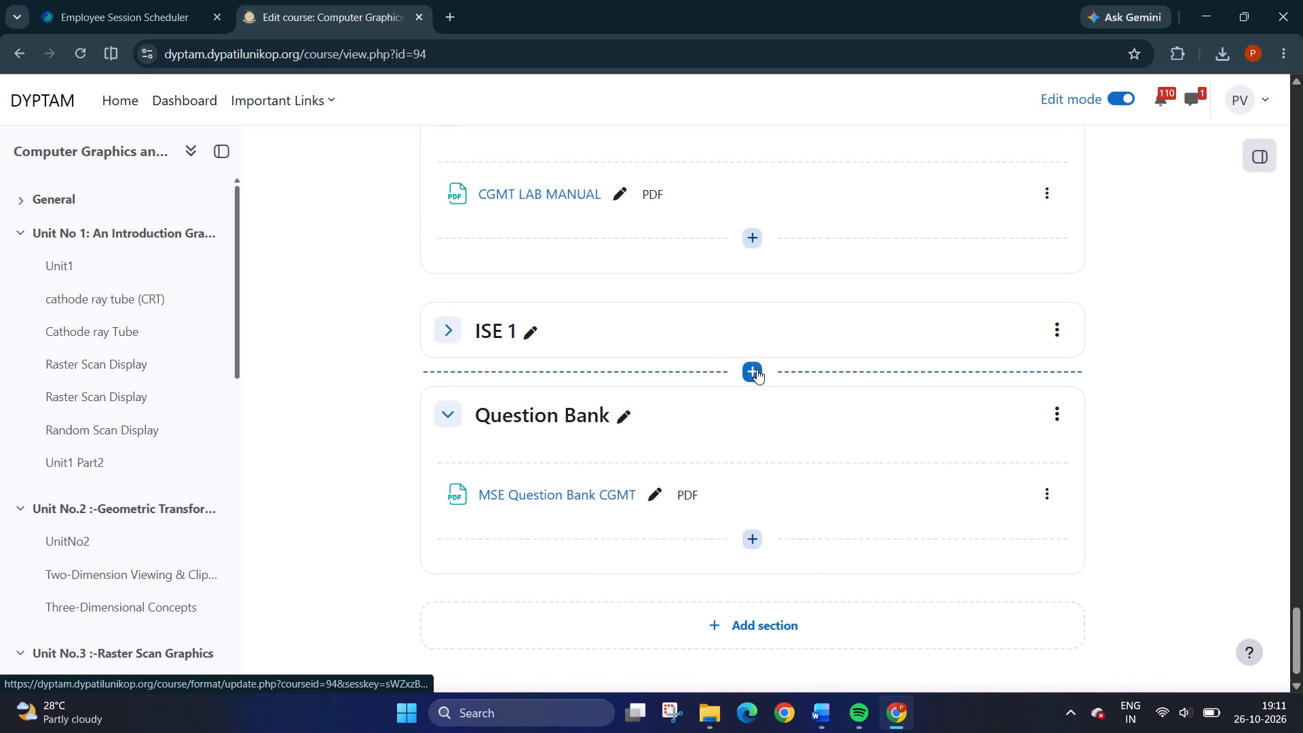
click(544, 417)
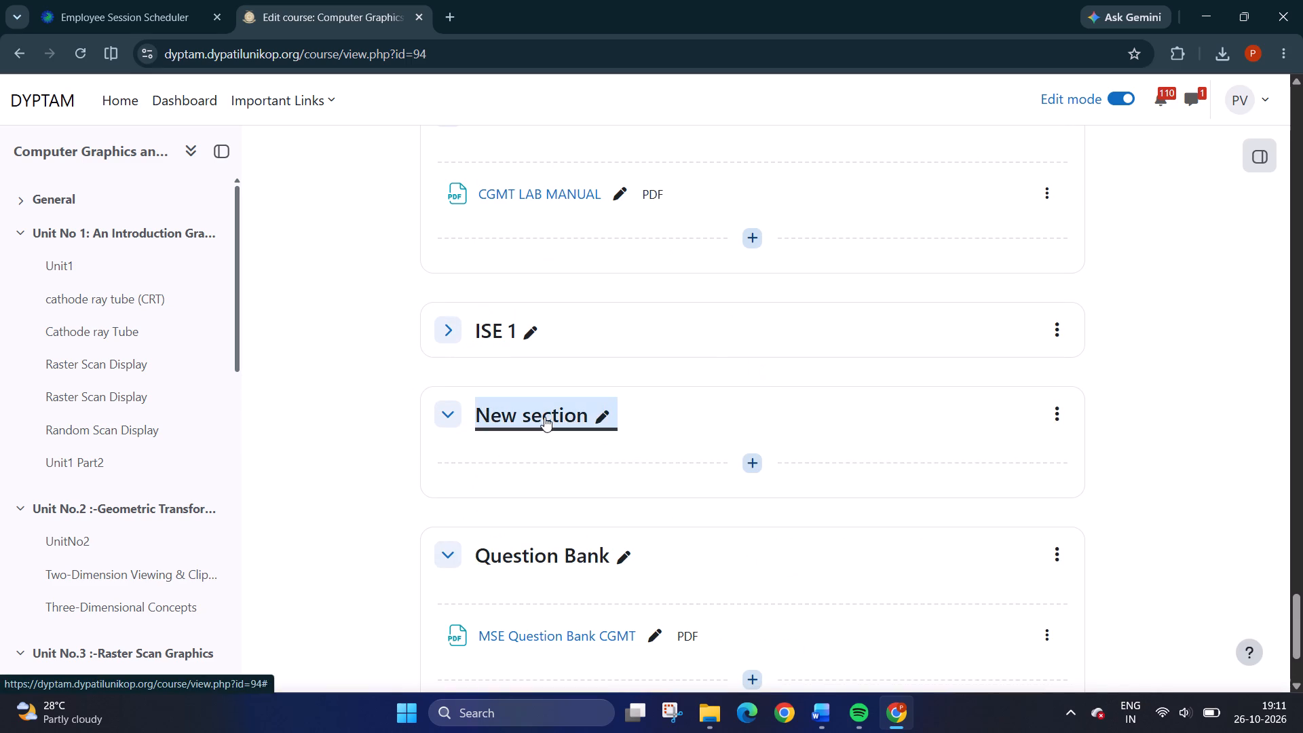
double_click(563, 409)
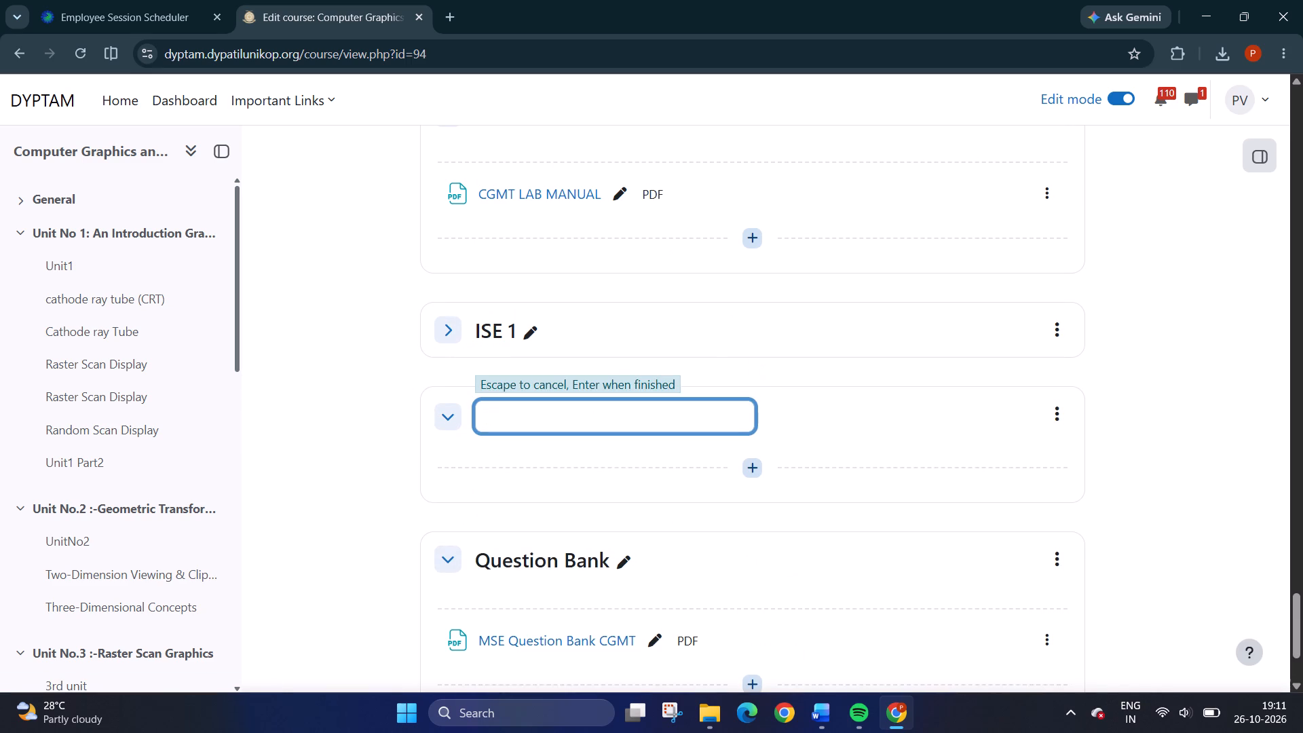
text(ISE)
key(space)
text(2)
key(Return)
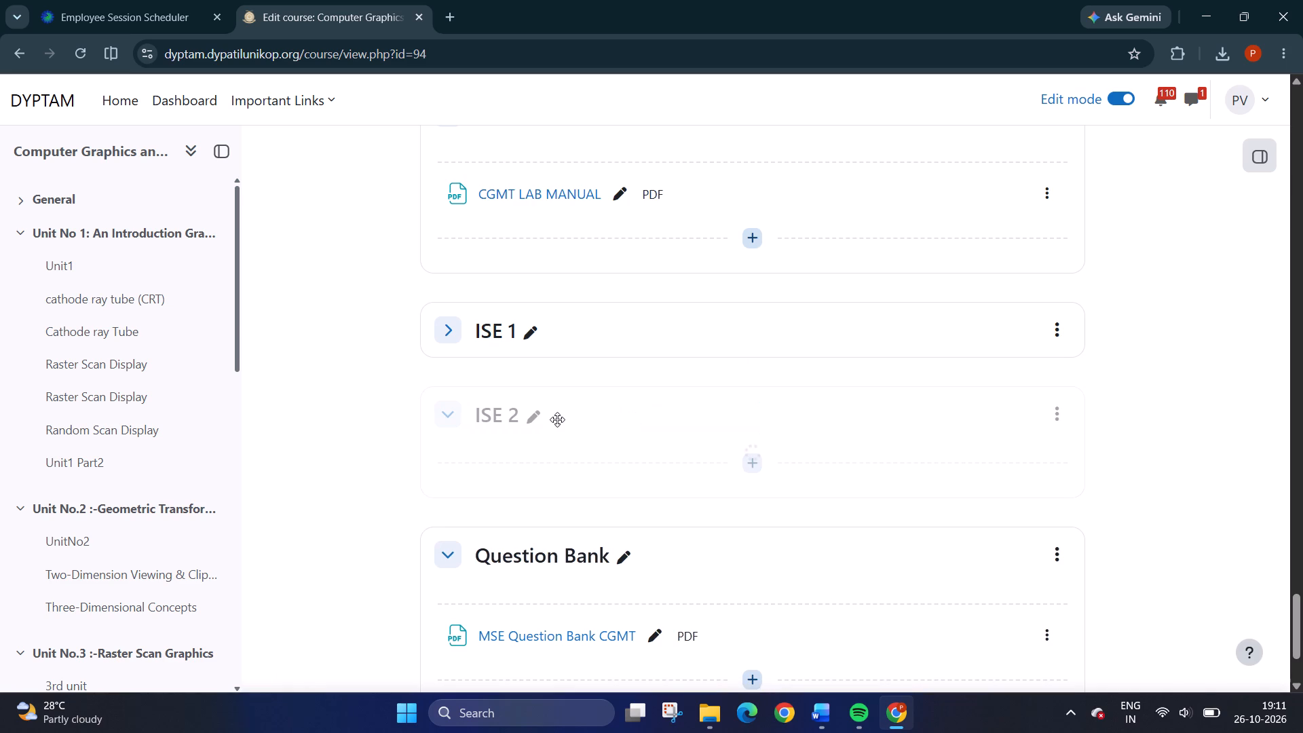
Open the ISE-1 Notice PDF from the ISE 1 section, read through it and return to the course page.
click(451, 331)
scroll(620, 434, down, 3)
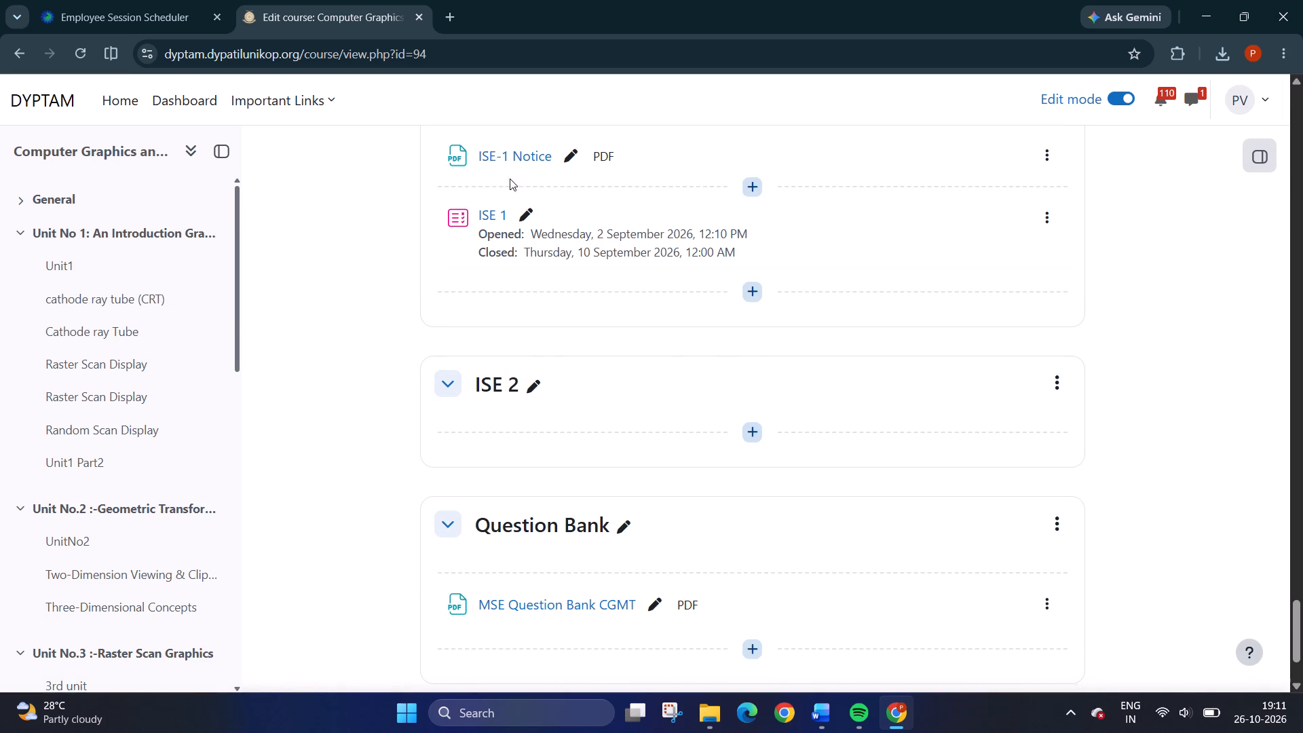
click(513, 164)
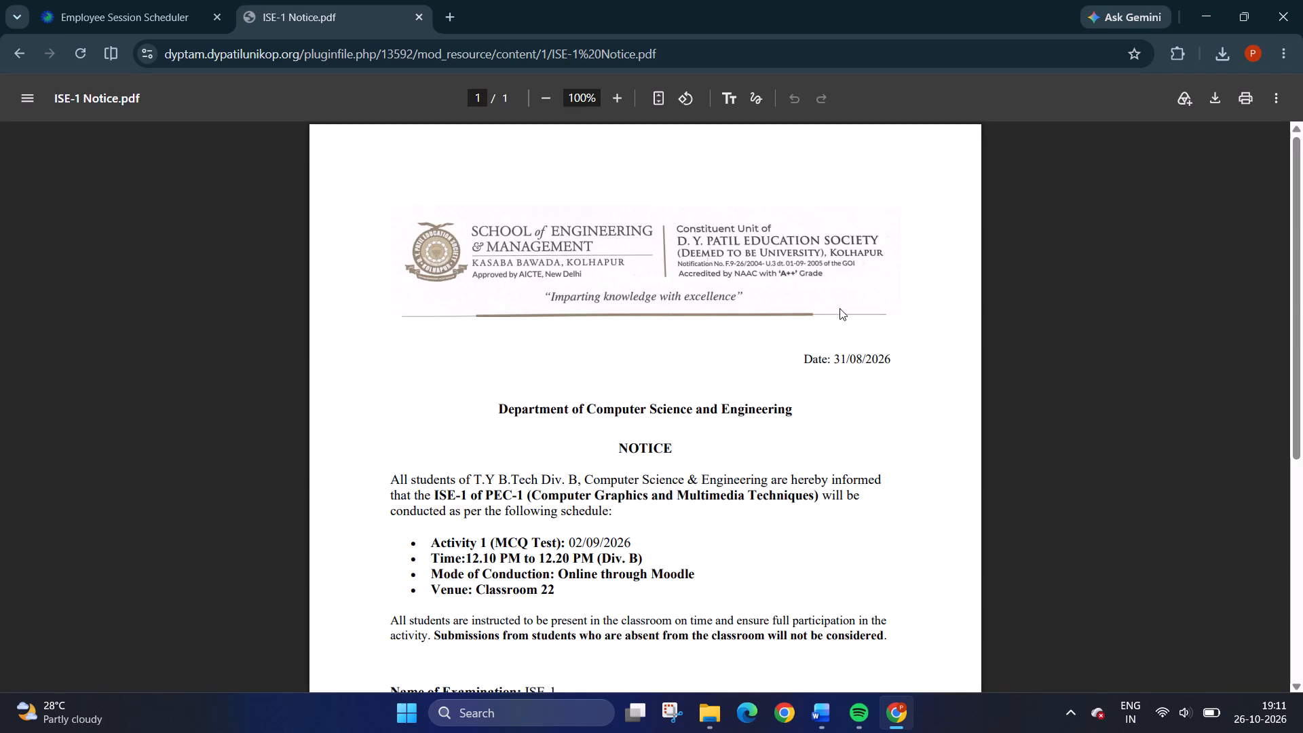
scroll(833, 316, down, 8)
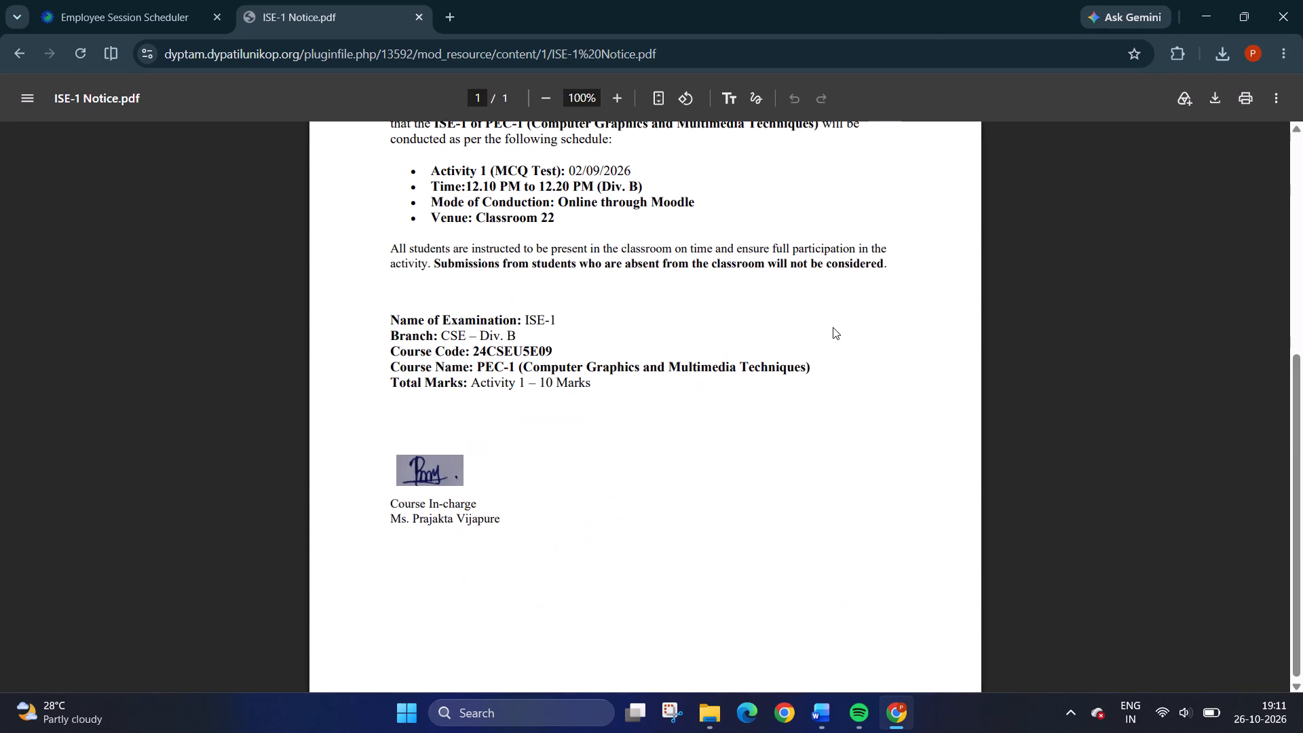
scroll(833, 327, up, 7)
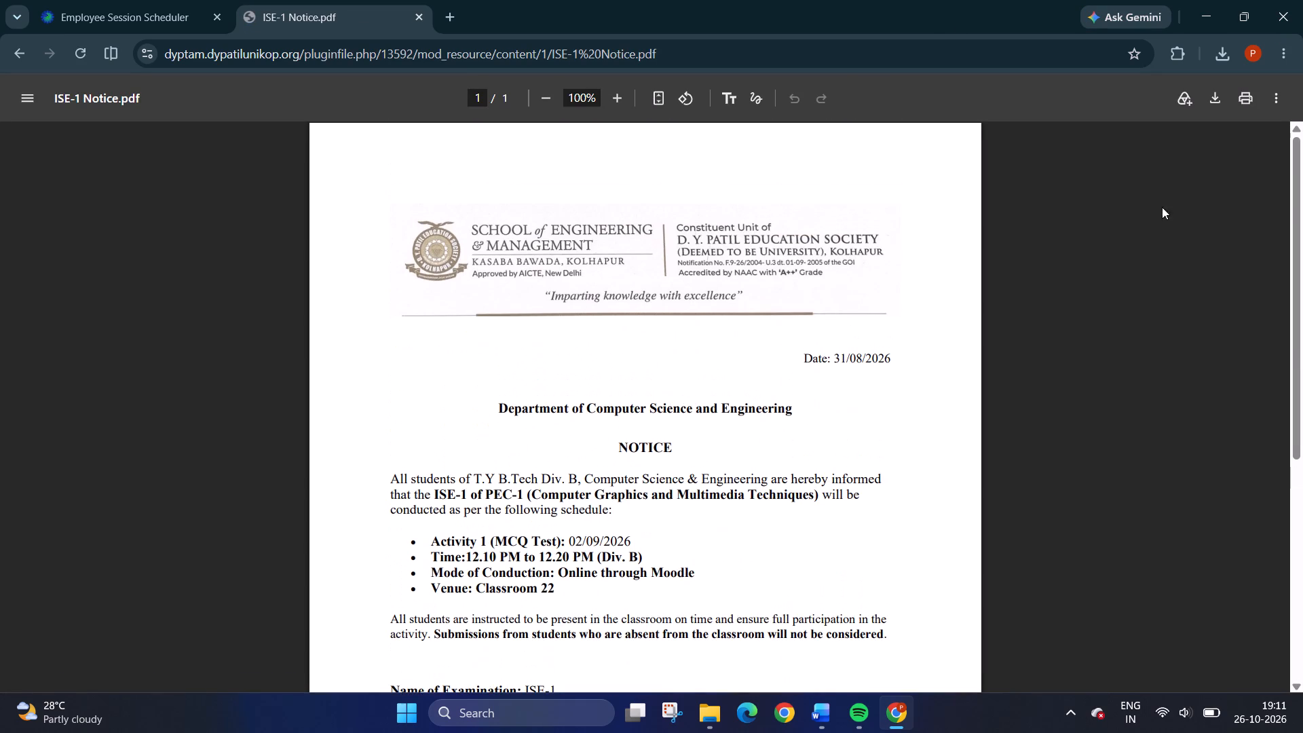
click(18, 59)
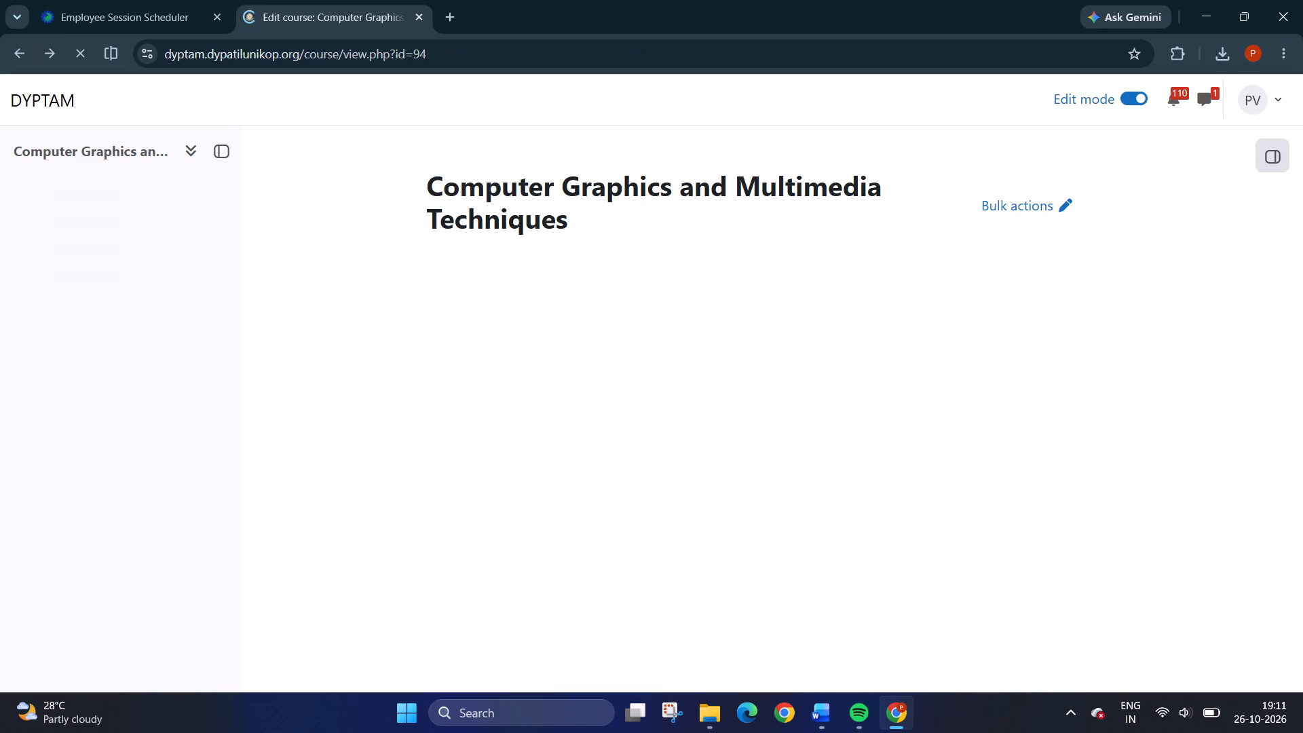
Switch to File Explorer and look through the Graphics Lab and notes folder for the ISE 2 notice file.
scroll(713, 466, down, 5)
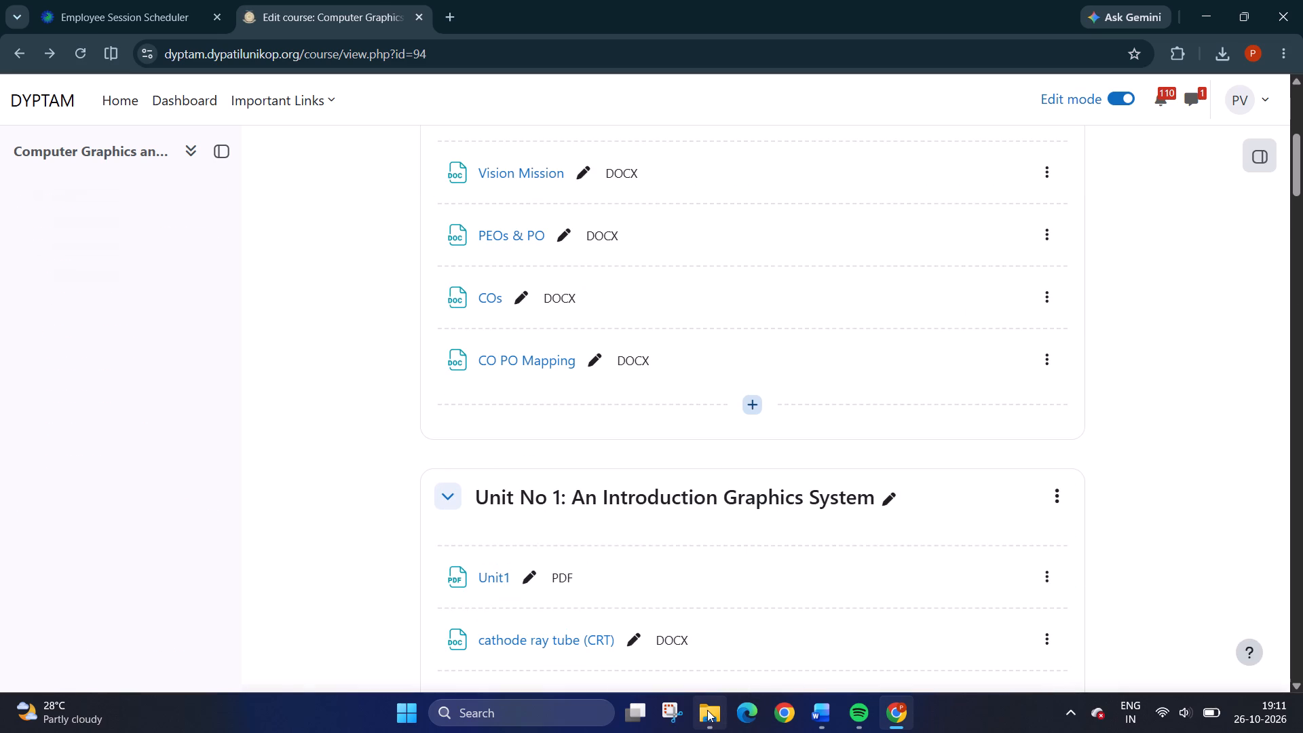
click(707, 710)
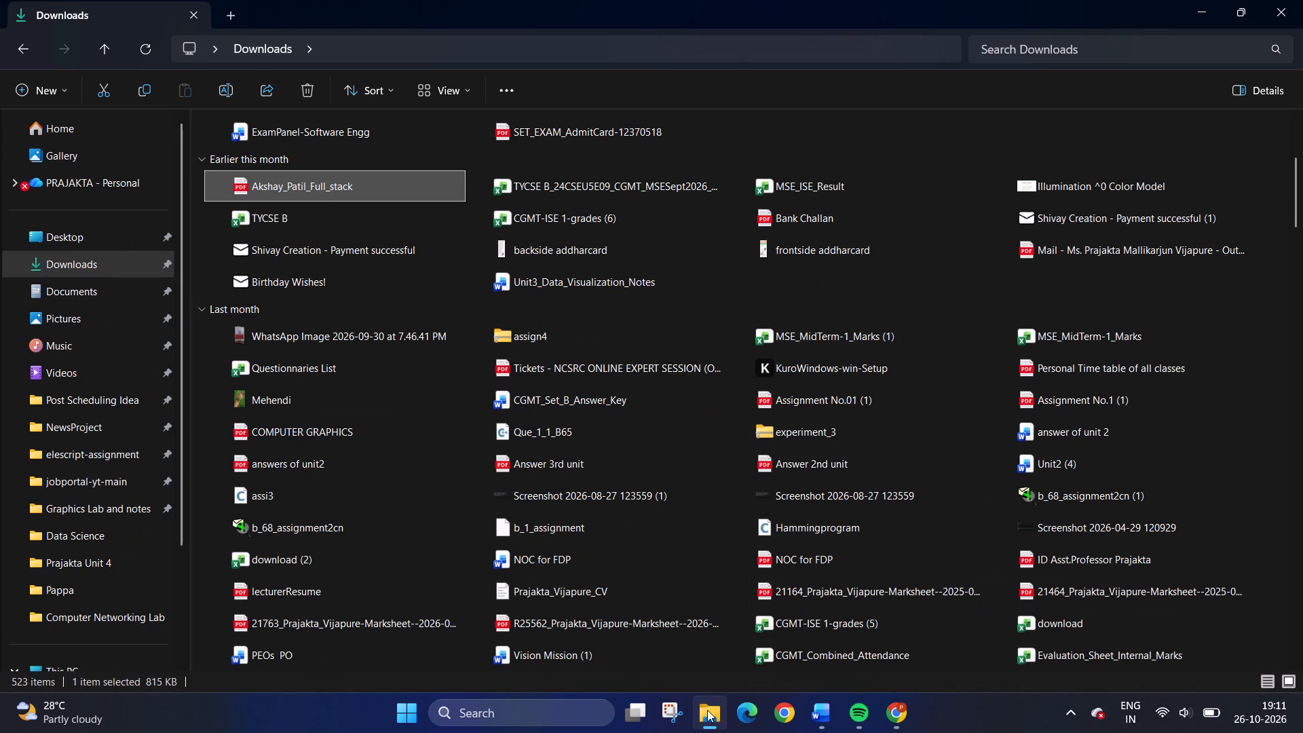
click(75, 538)
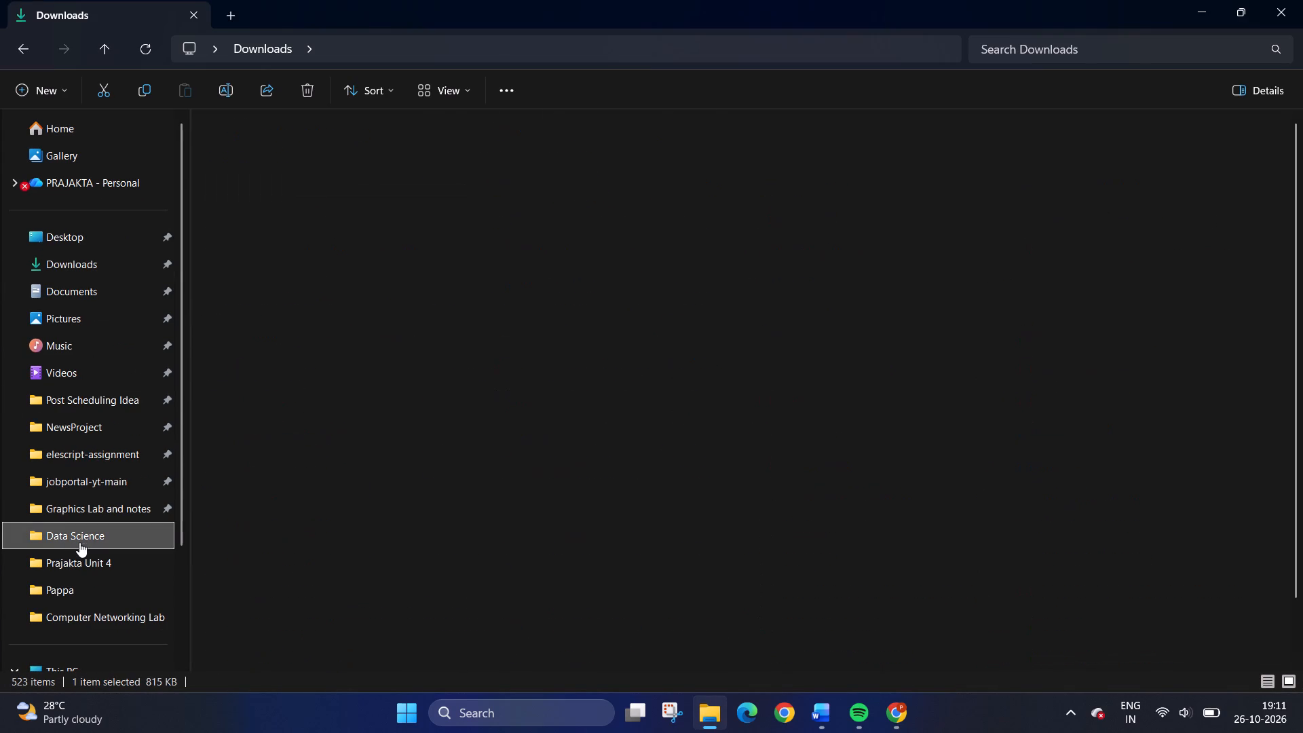
click(79, 504)
scroll(343, 519, down, 3)
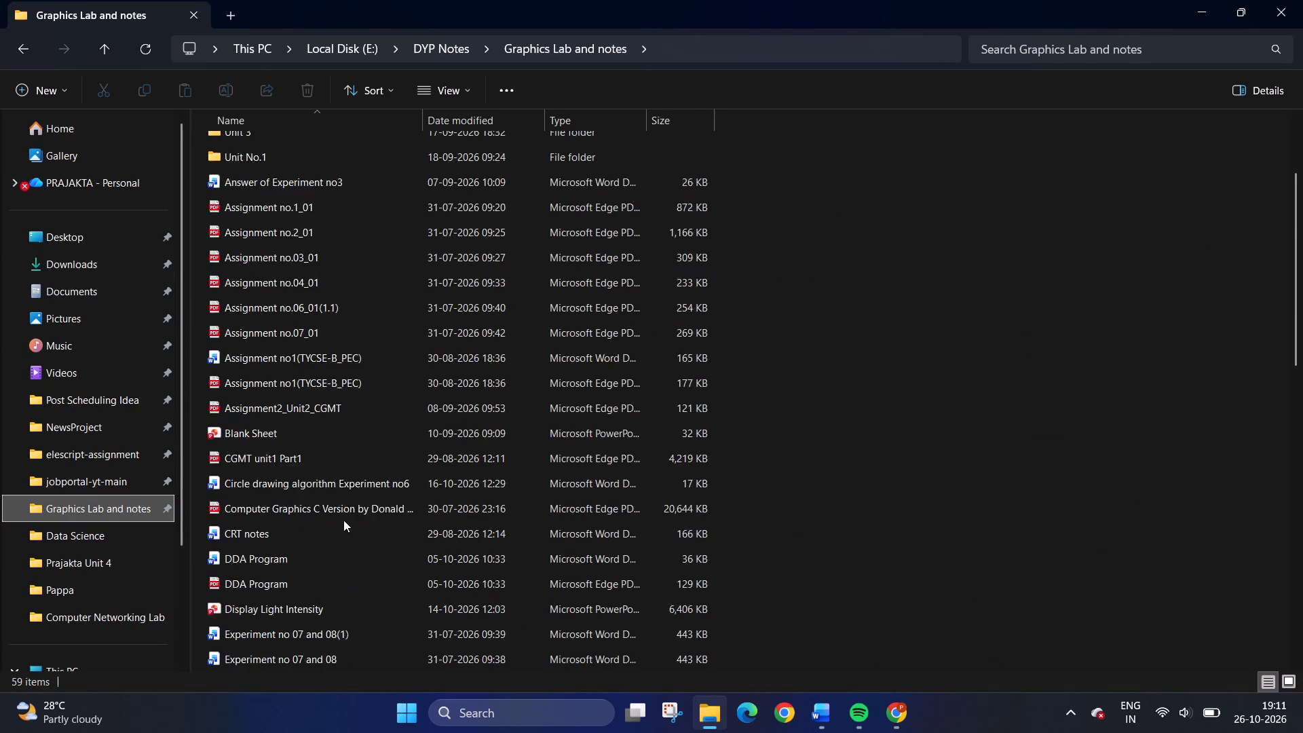
scroll(343, 520, down, 3)
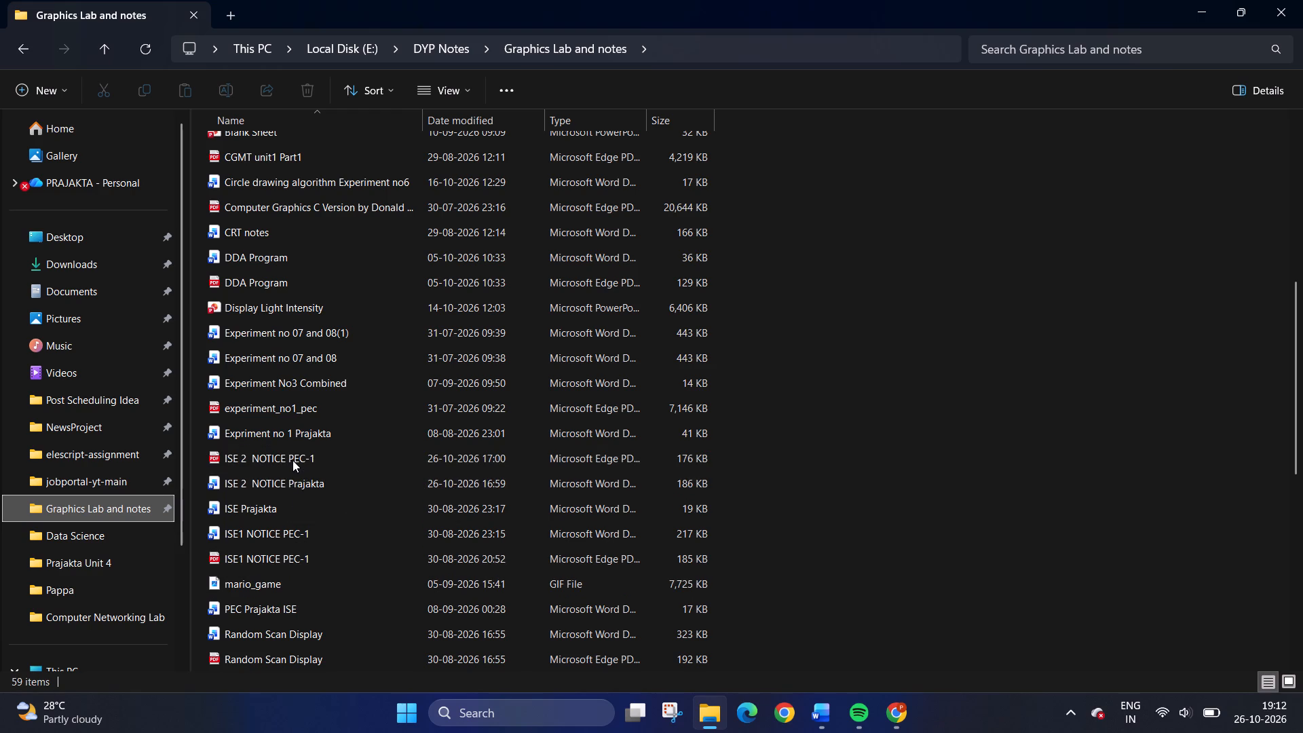
click(1192, 0)
Switch to the course page in Chrome and start adding a File resource to the ISE 2 section.
scroll(637, 440, down, 4)
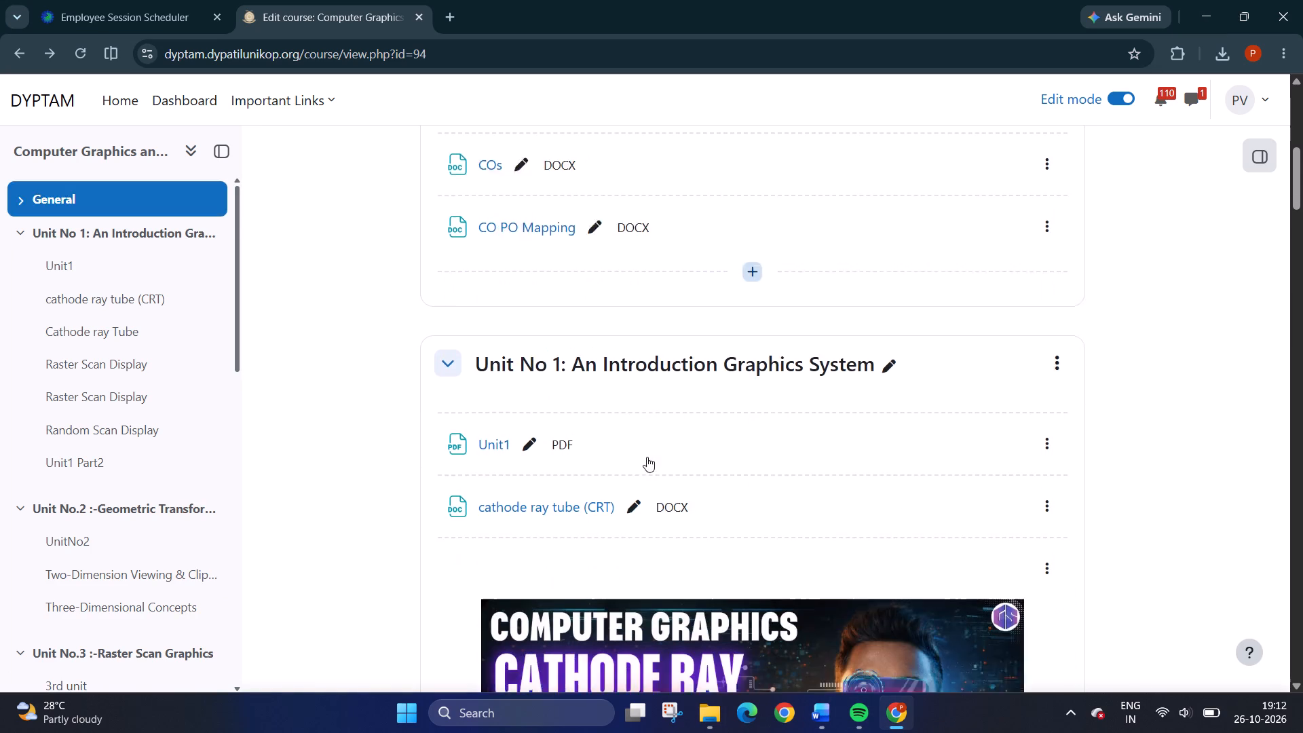
scroll(647, 457, down, 1)
scroll(647, 457, down, 20)
scroll(647, 457, down, 16)
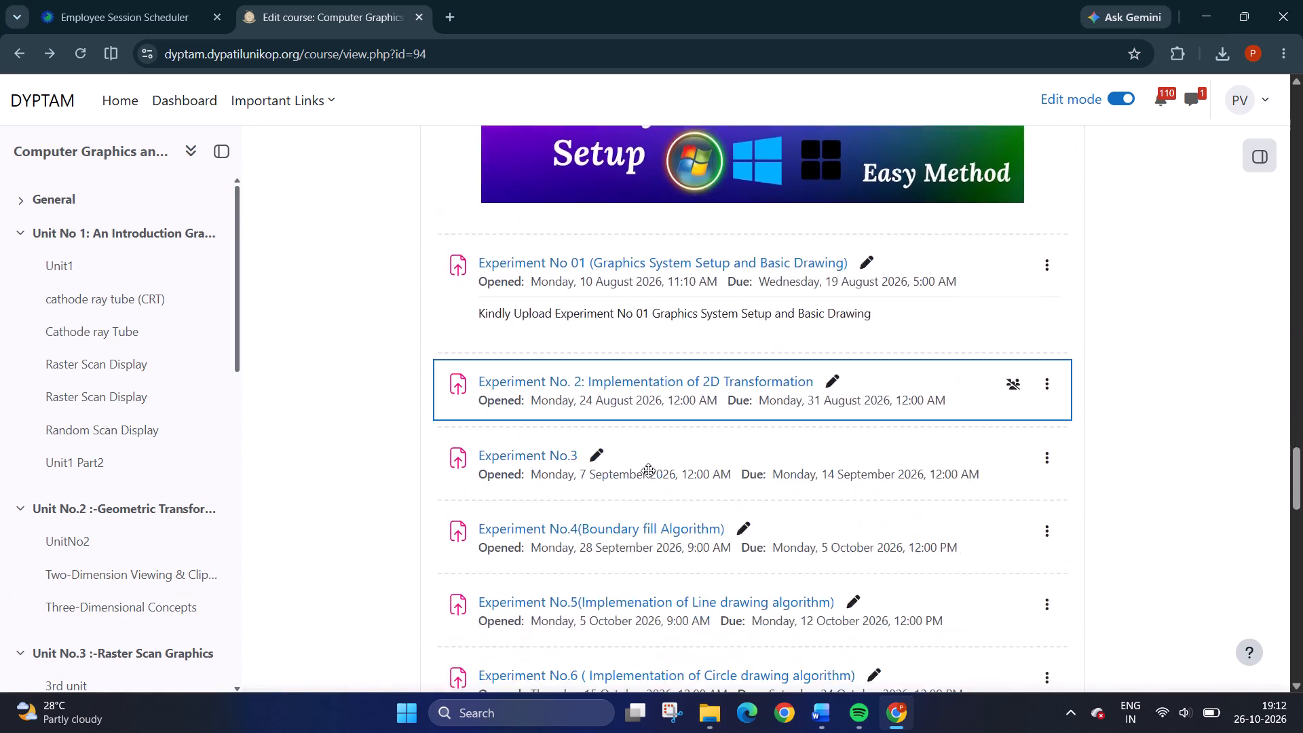
scroll(648, 470, down, 11)
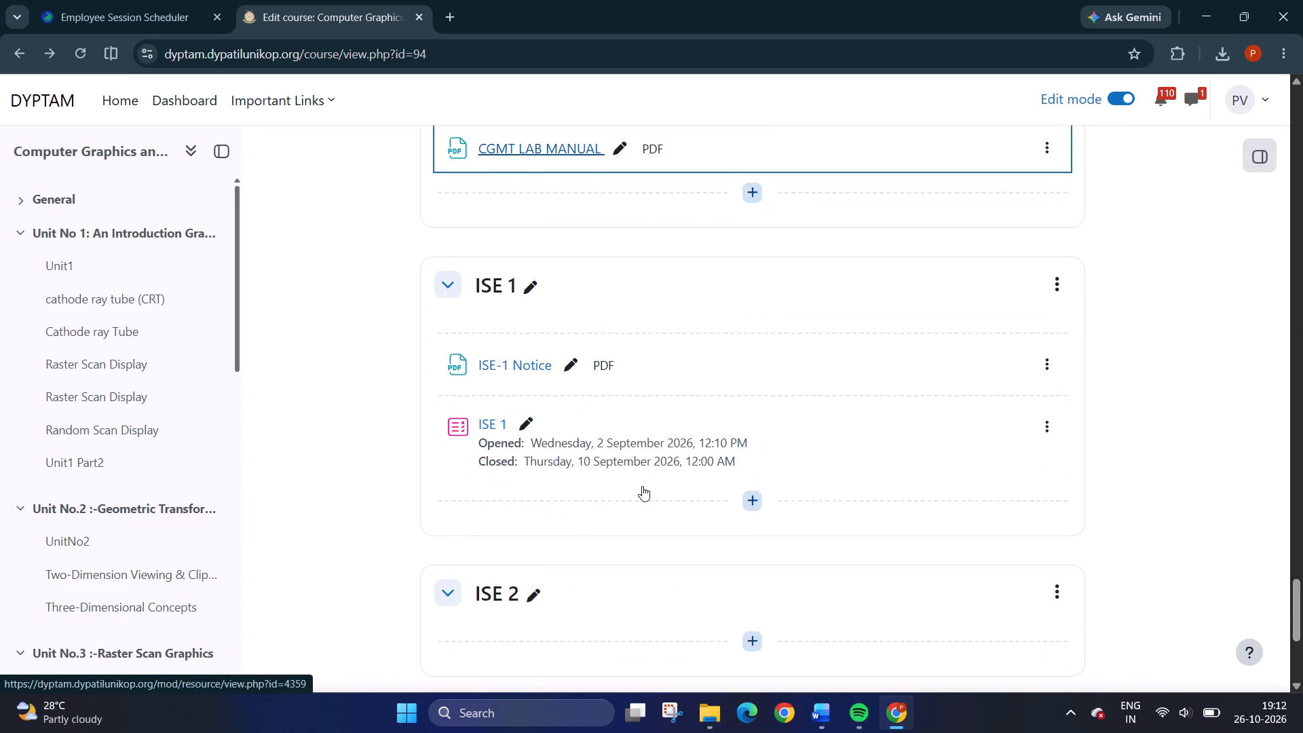
scroll(642, 483, down, 4)
click(754, 309)
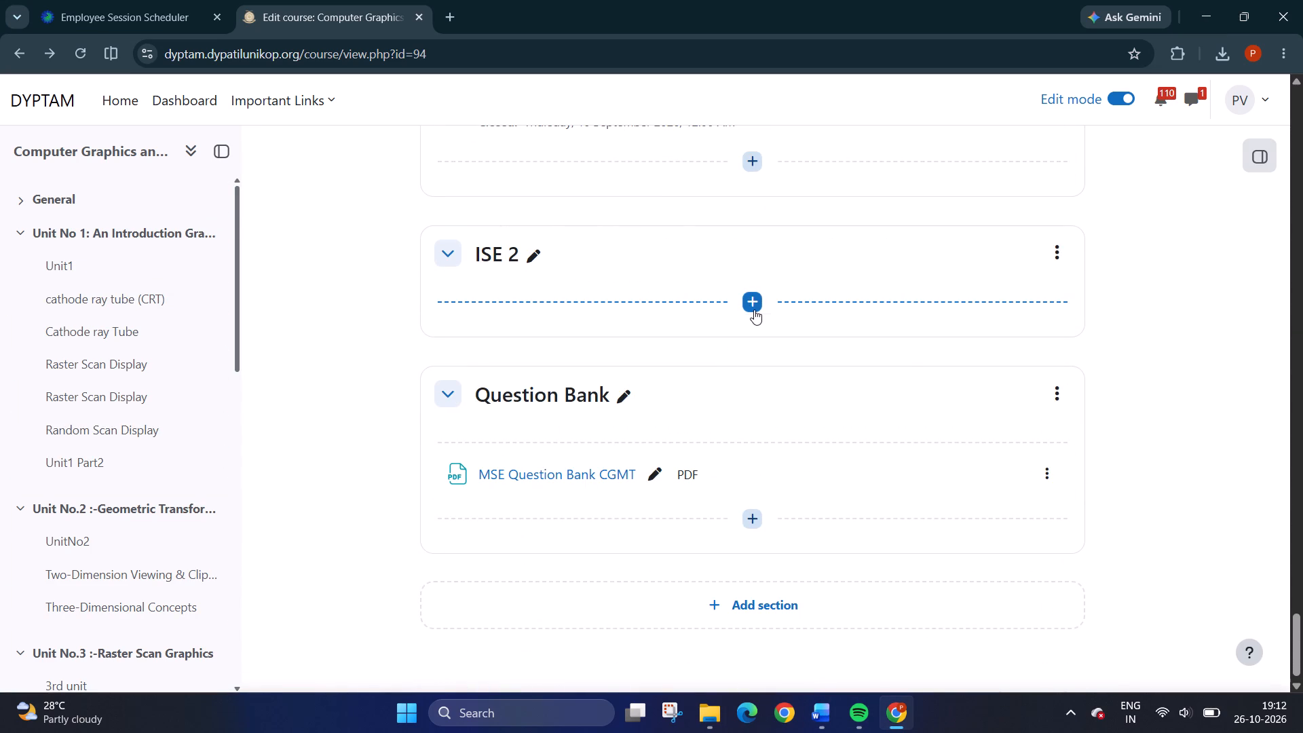
click(780, 338)
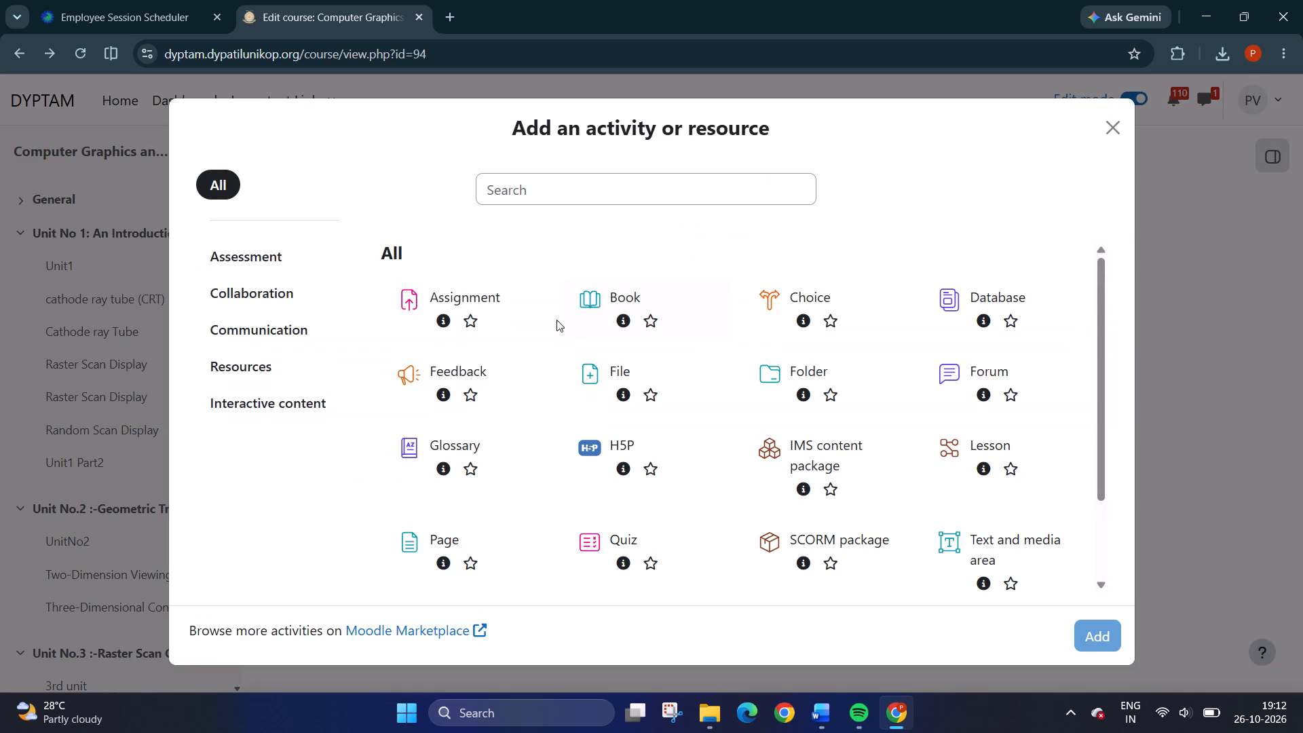
click(464, 301)
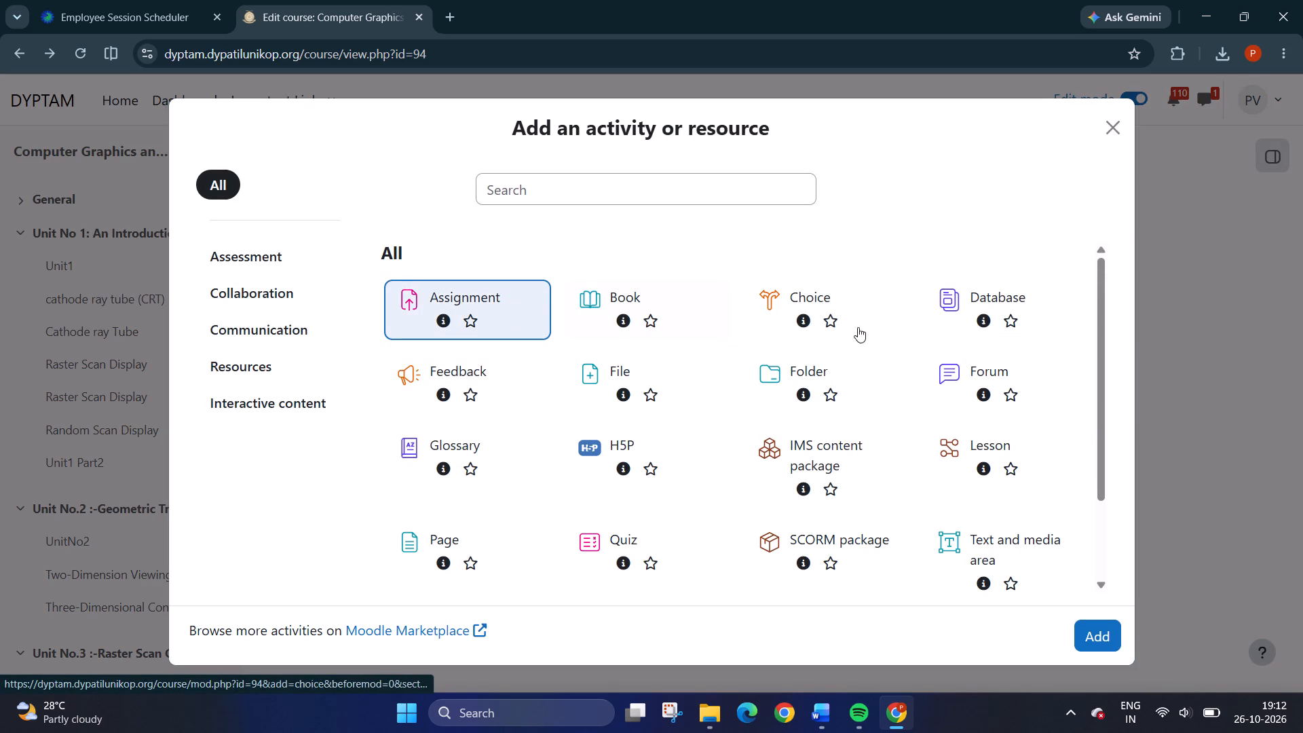
scroll(998, 343, down, 4)
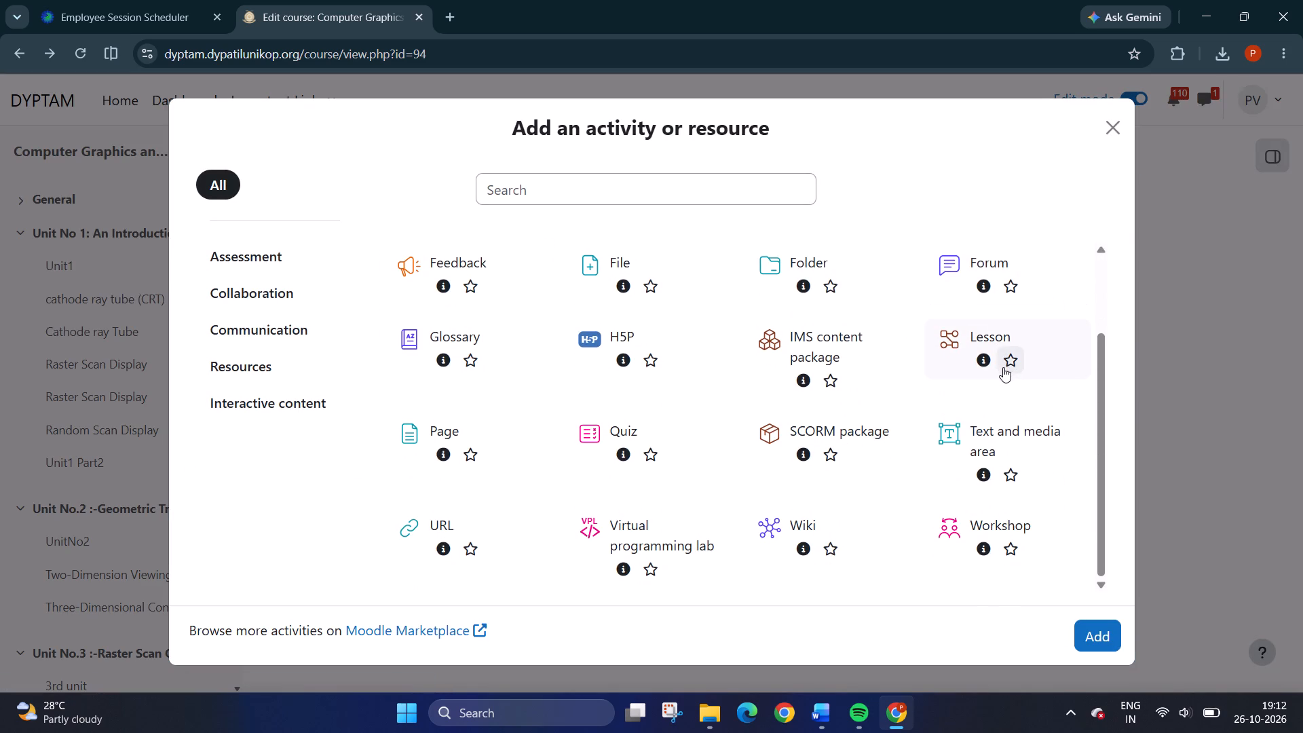
scroll(715, 503, up, 3)
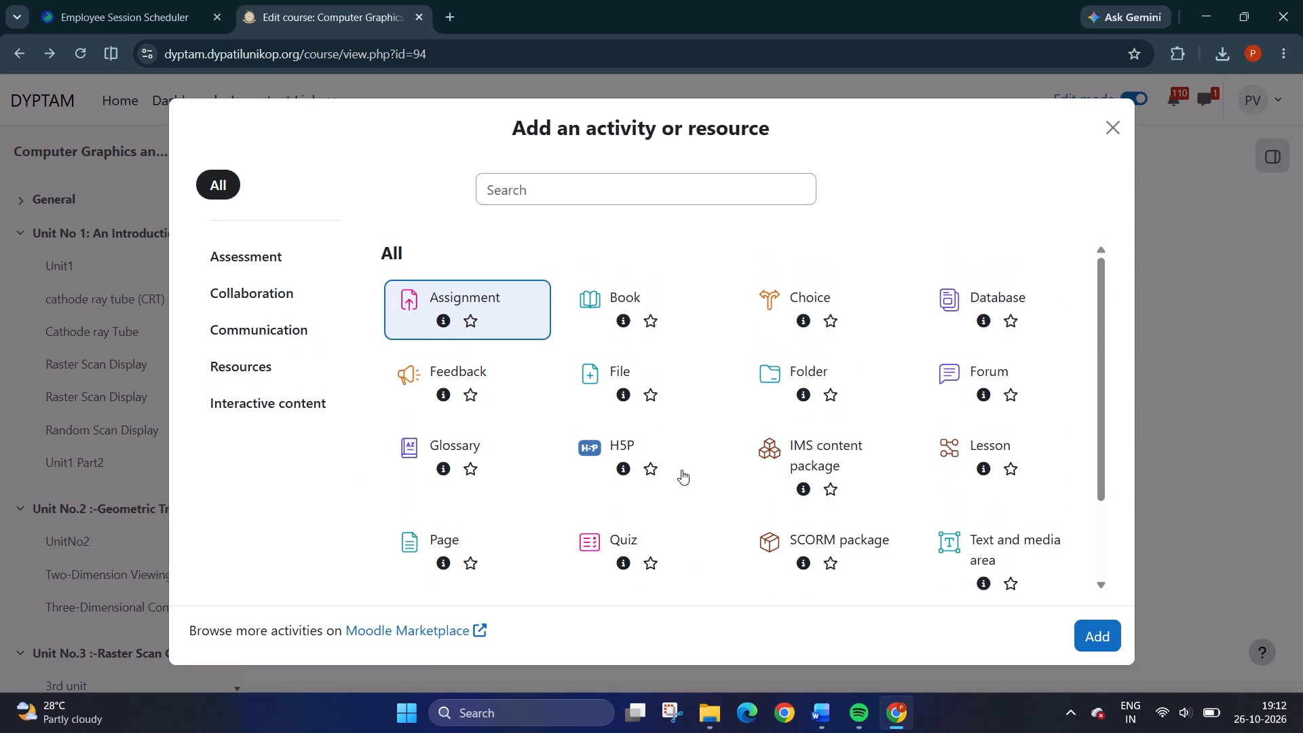
scroll(681, 470, up, 1)
click(605, 366)
click(1091, 633)
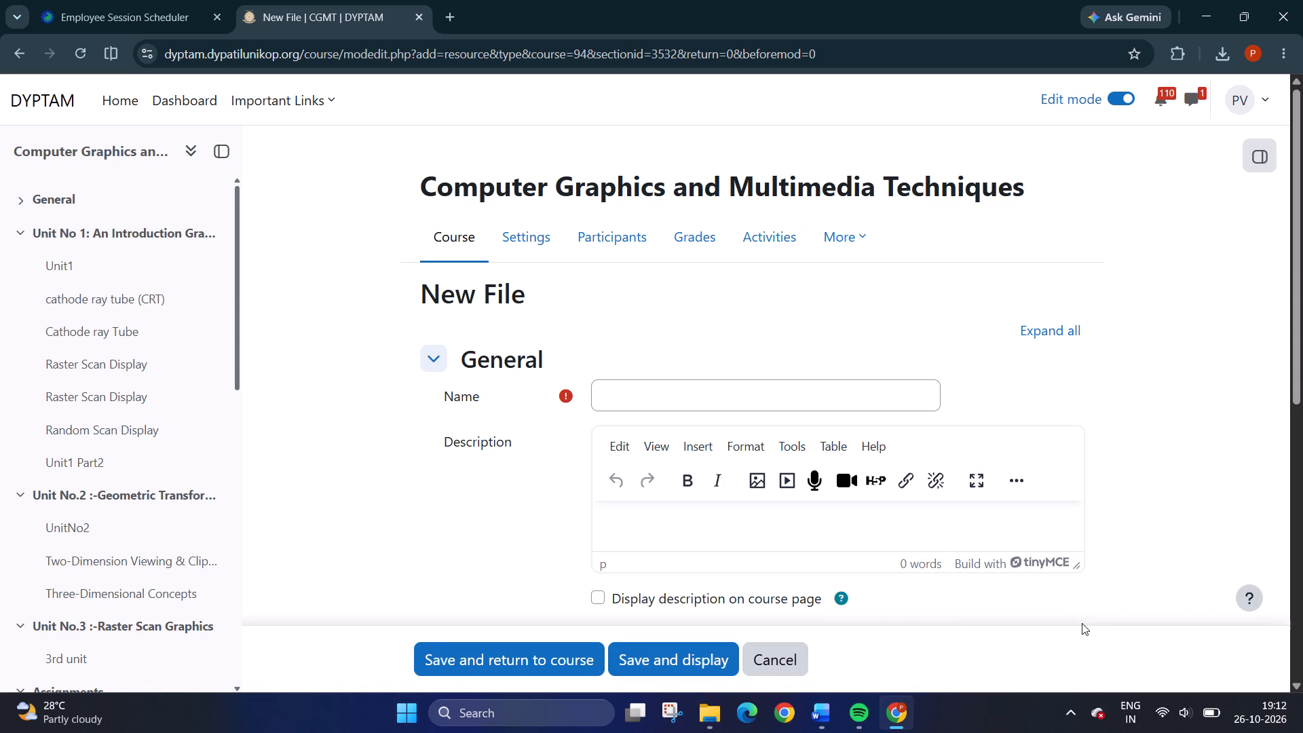
Open the course page in a new tab, check how the ISE 1 section's items are named, and return to the New File form.
right_click(55, 157)
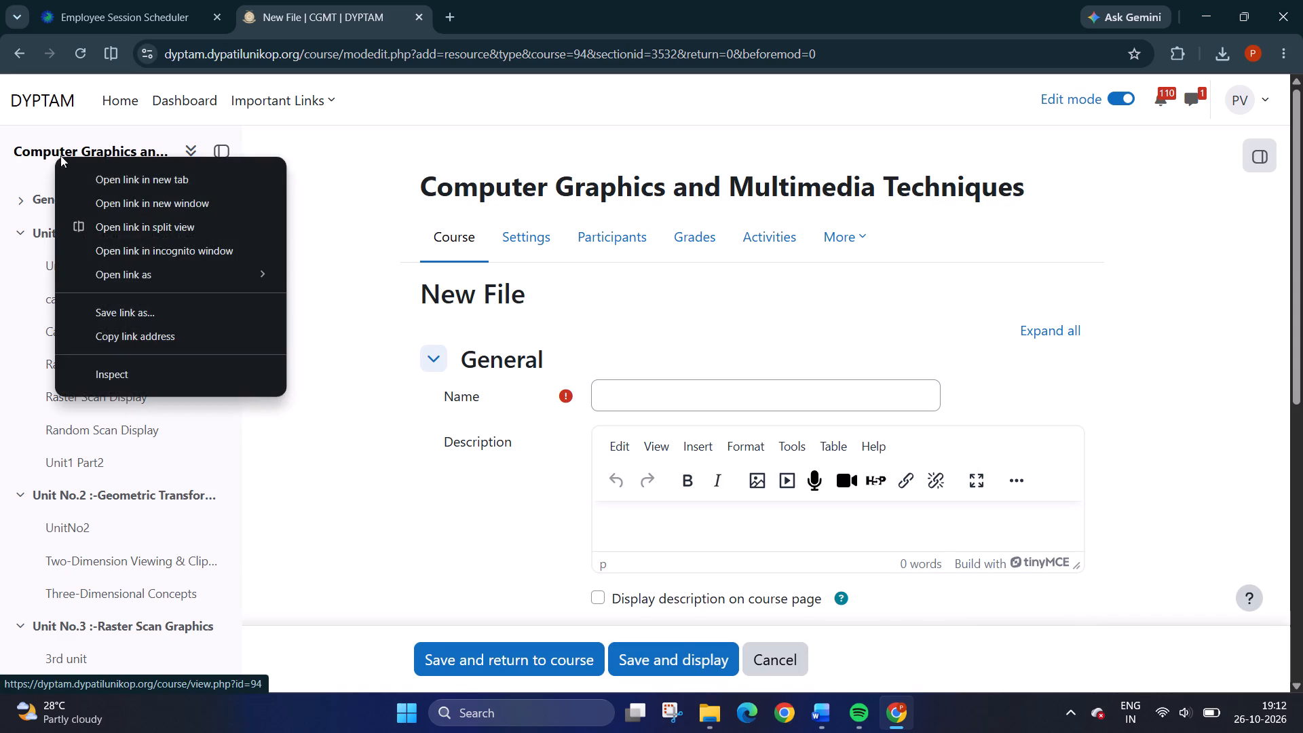
click(111, 171)
click(447, 0)
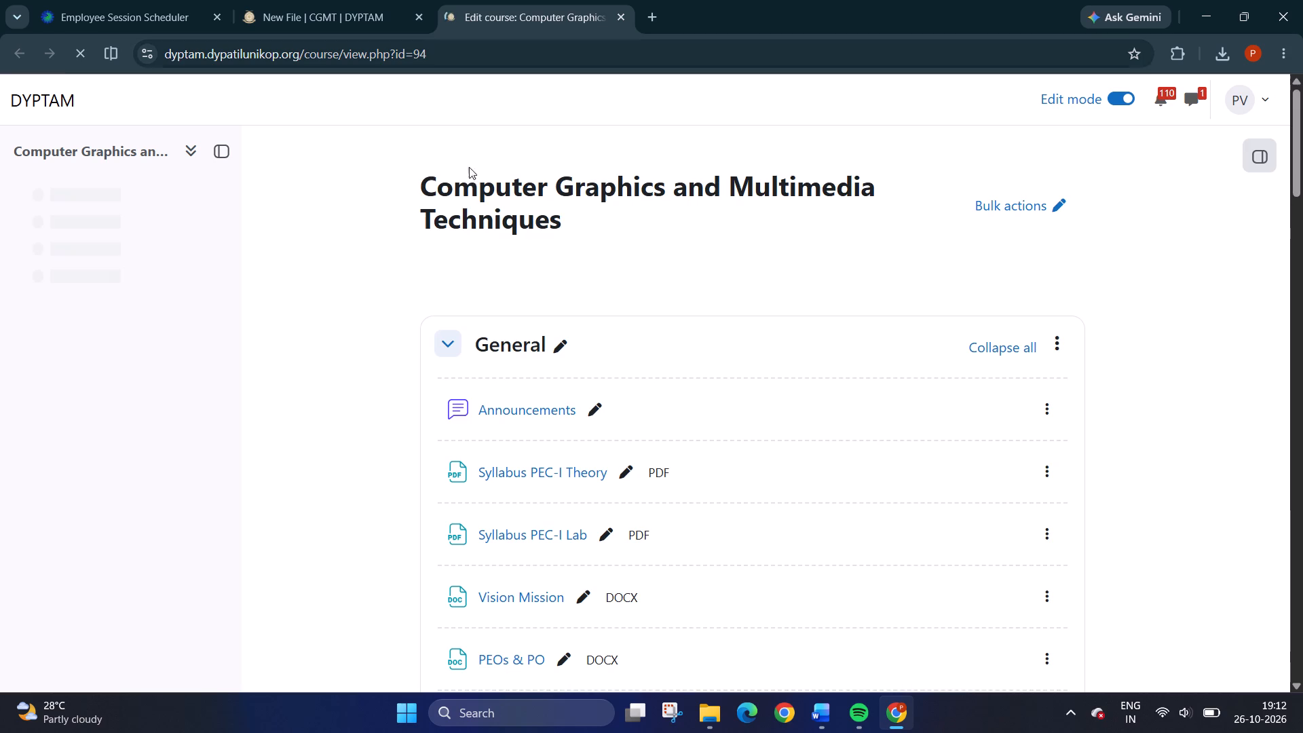
scroll(419, 340, down, 20)
scroll(419, 340, down, 7)
scroll(512, 550, down, 6)
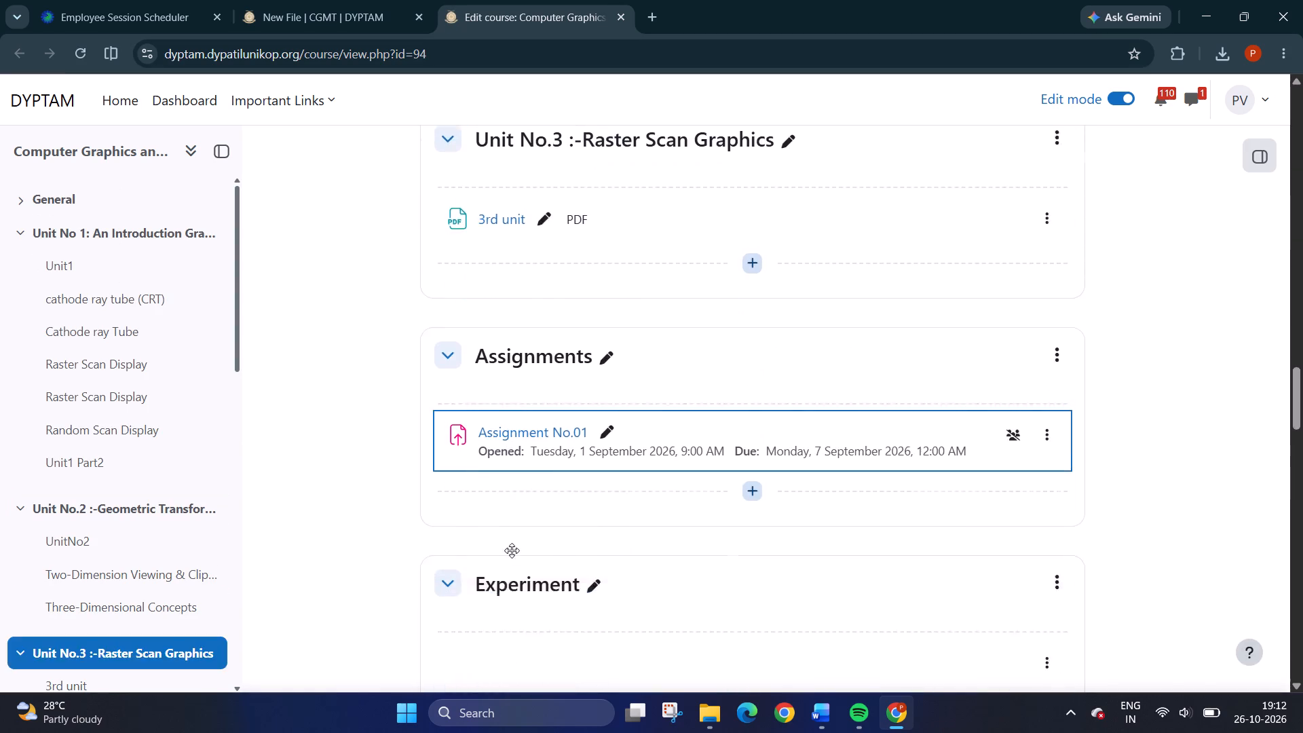
scroll(512, 550, down, 19)
scroll(512, 550, up, 6)
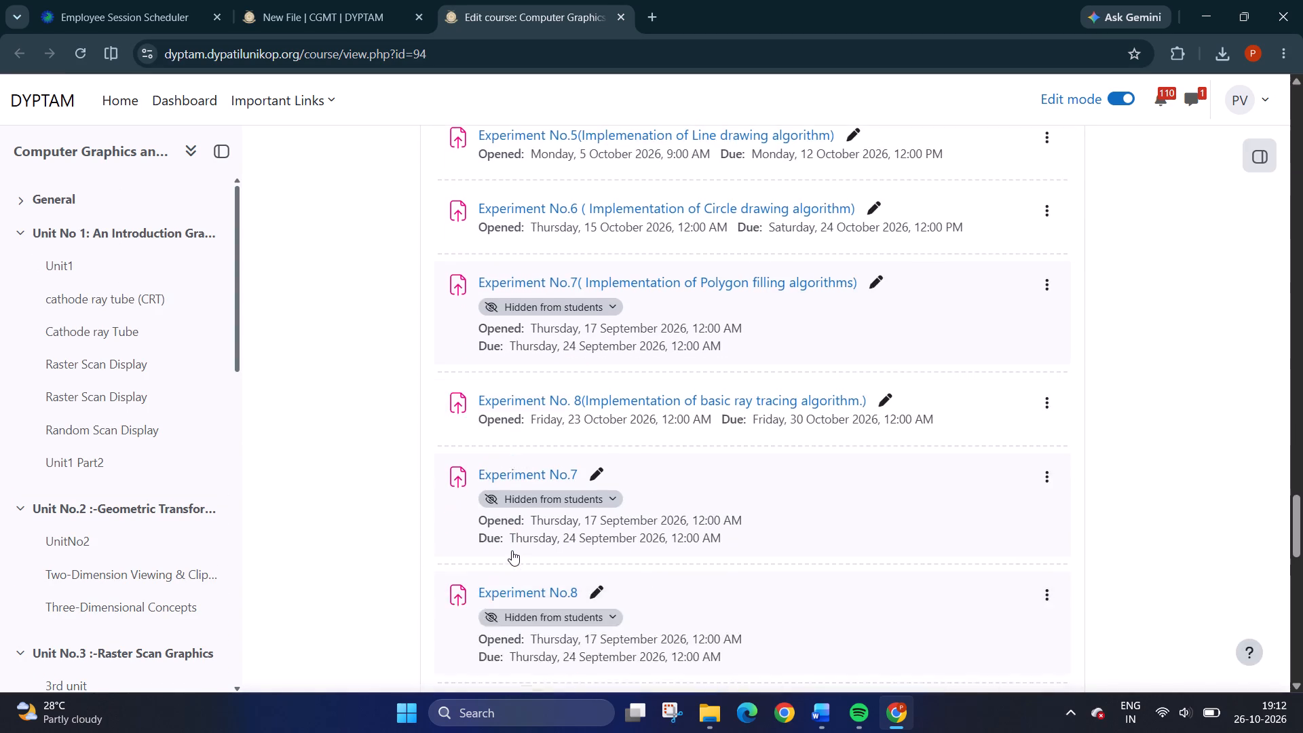
scroll(512, 550, down, 11)
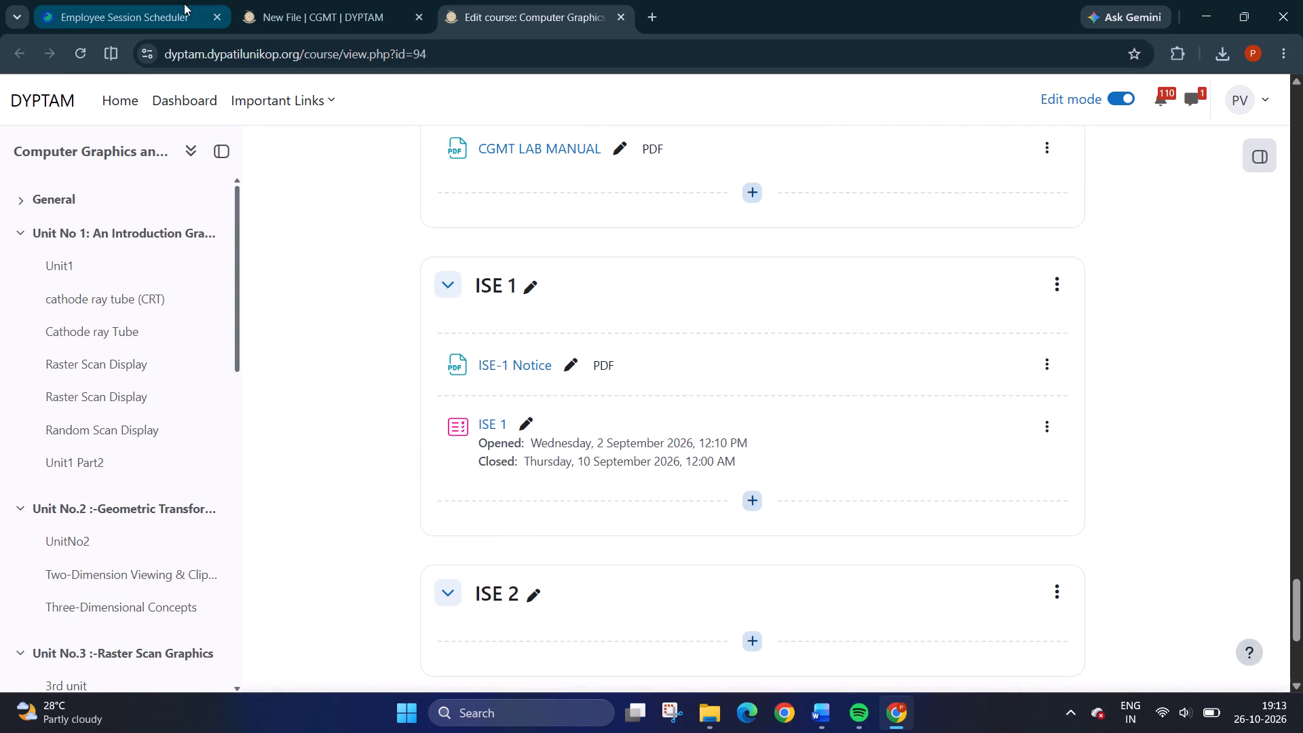
click(265, 0)
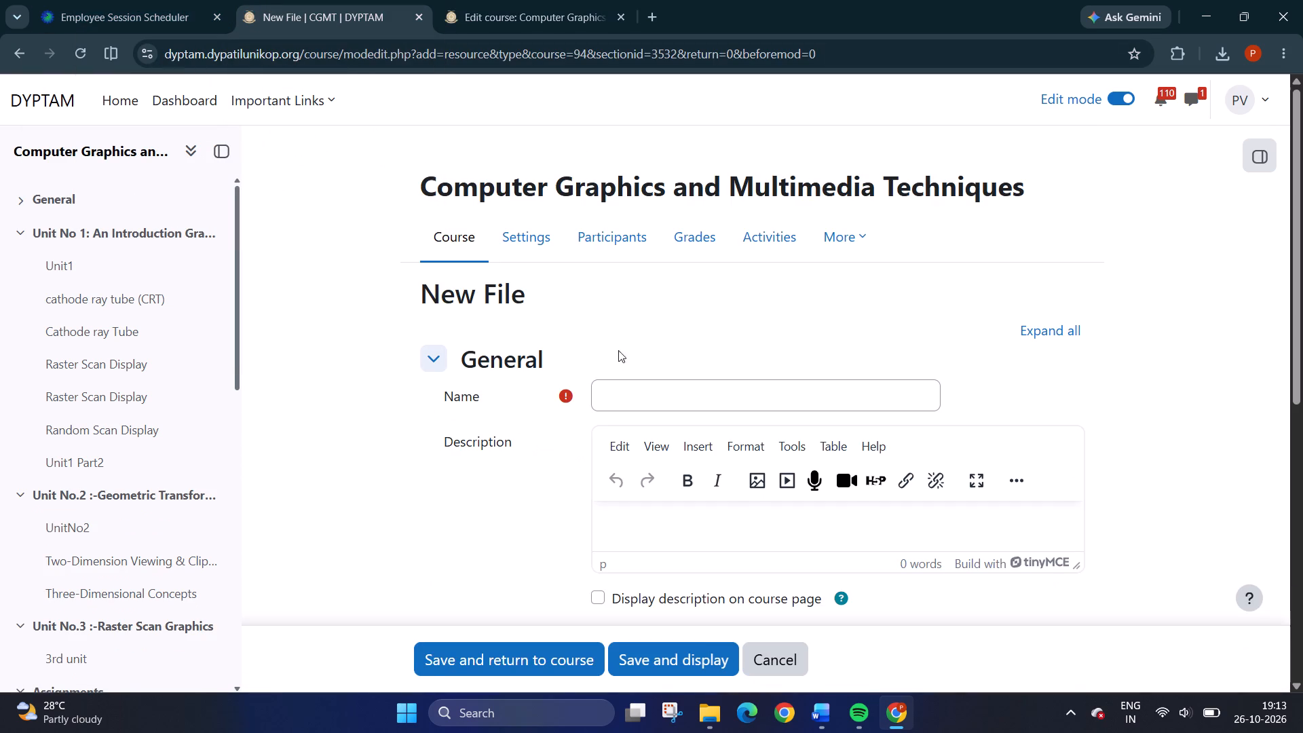
Name the new file resource "ISE-2 Notice".
click(623, 392)
text(ISE)
text(-2)
key(space)
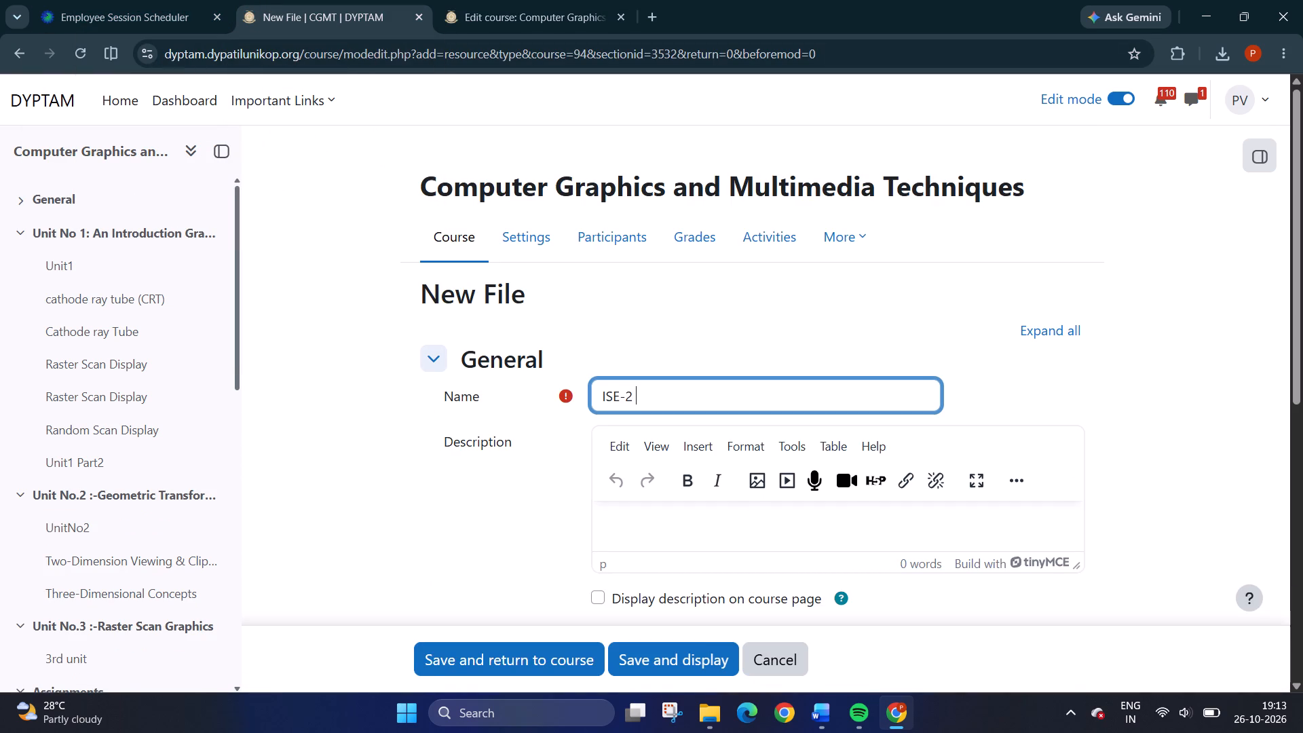
text(Notice)
key(Return)
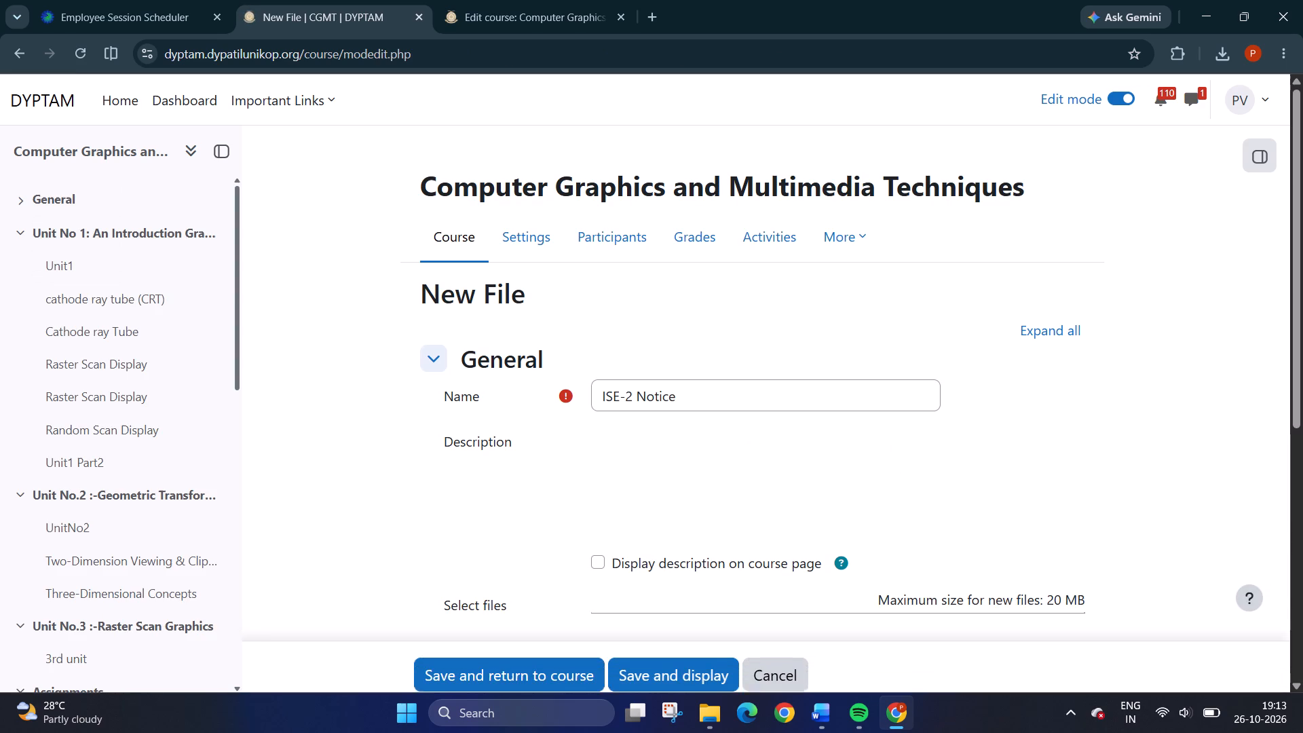
Choose the ISE 2 NOTICE PEC-1 PDF from DYP Notes > Graphics Lab and notes as the attachment to upload.
scroll(683, 497, down, 1)
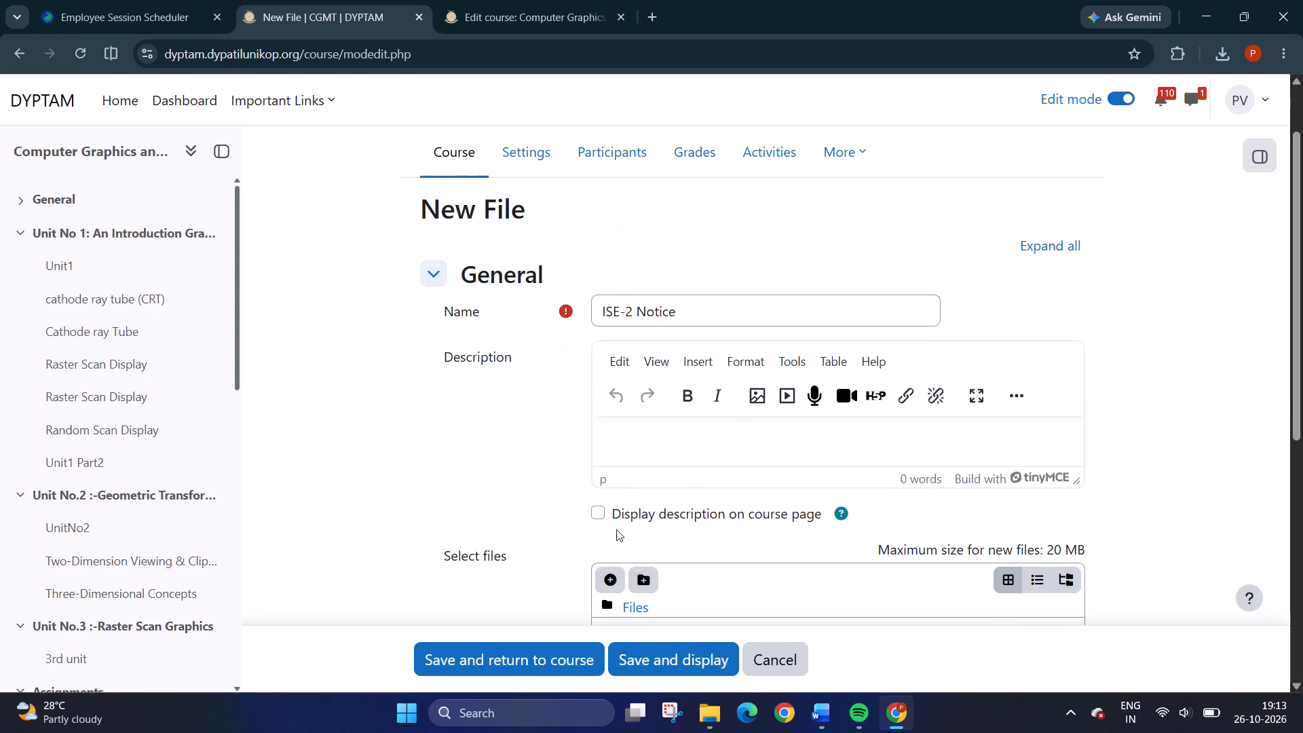
scroll(626, 546, down, 2)
click(611, 414)
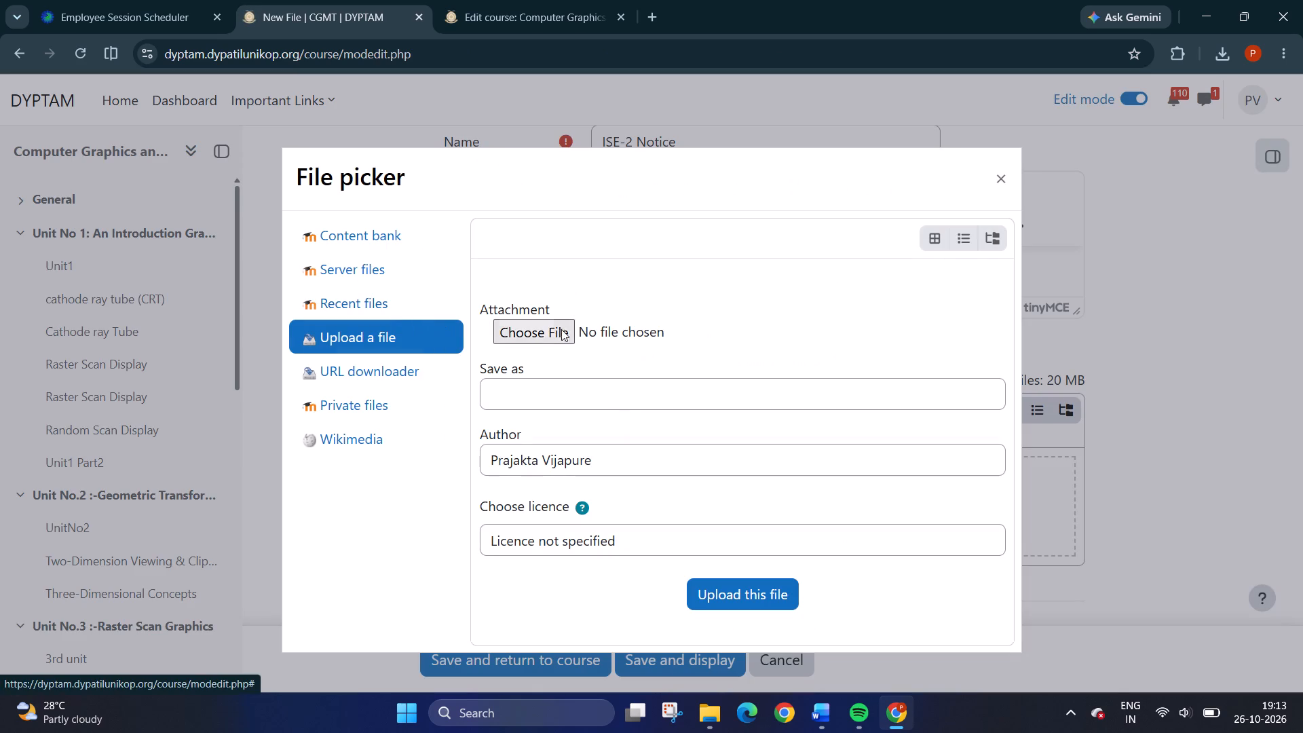
click(565, 329)
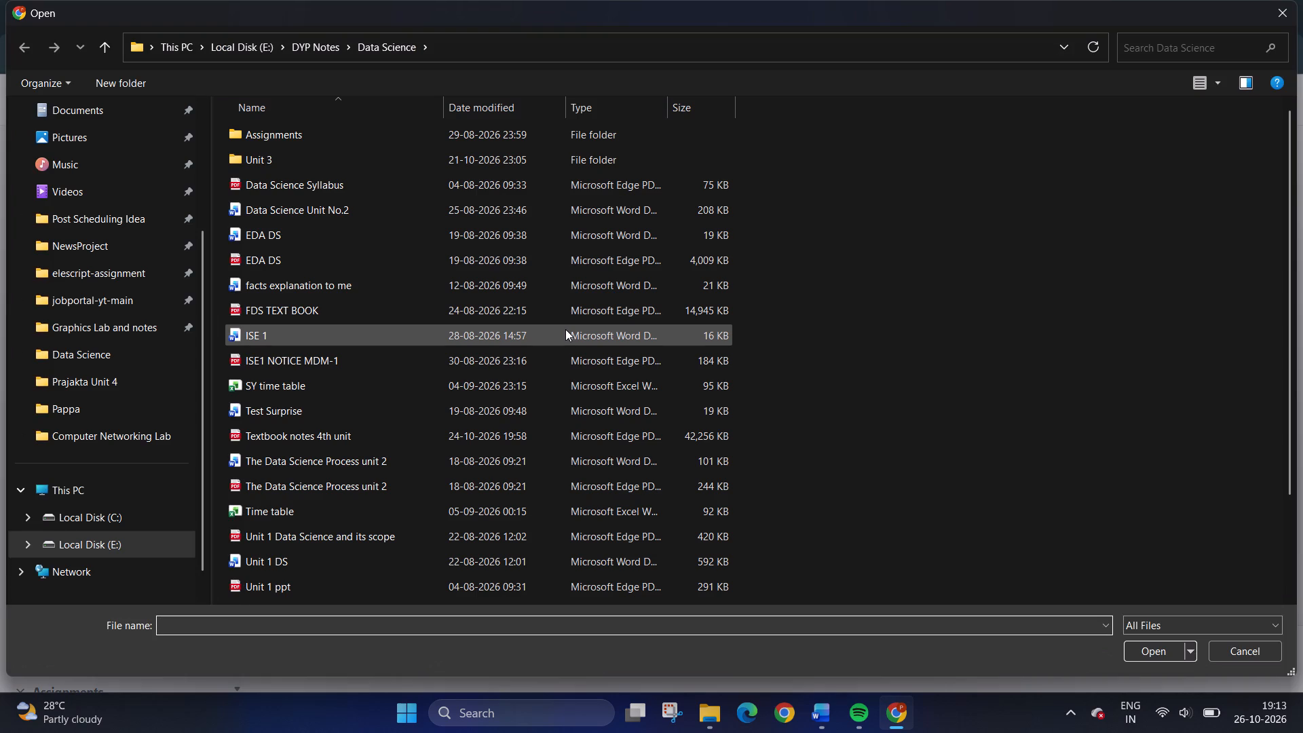
click(316, 49)
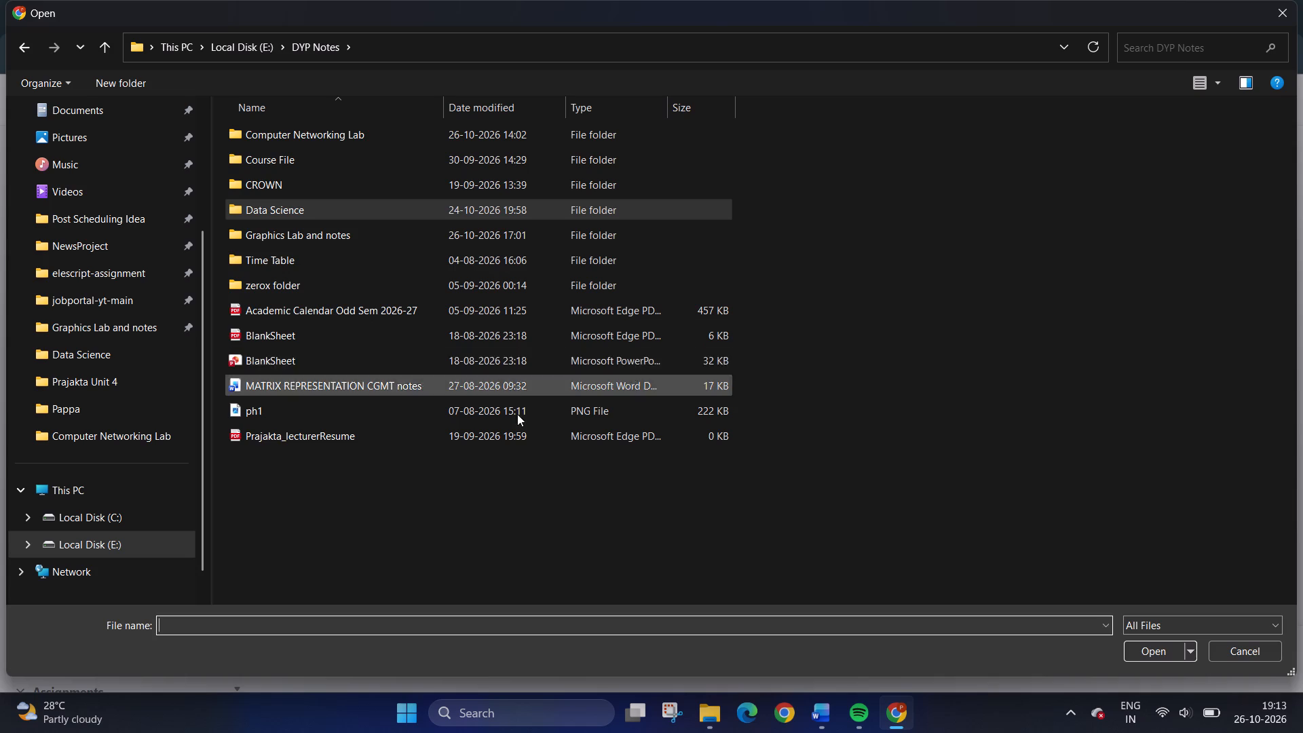
double_click(296, 244)
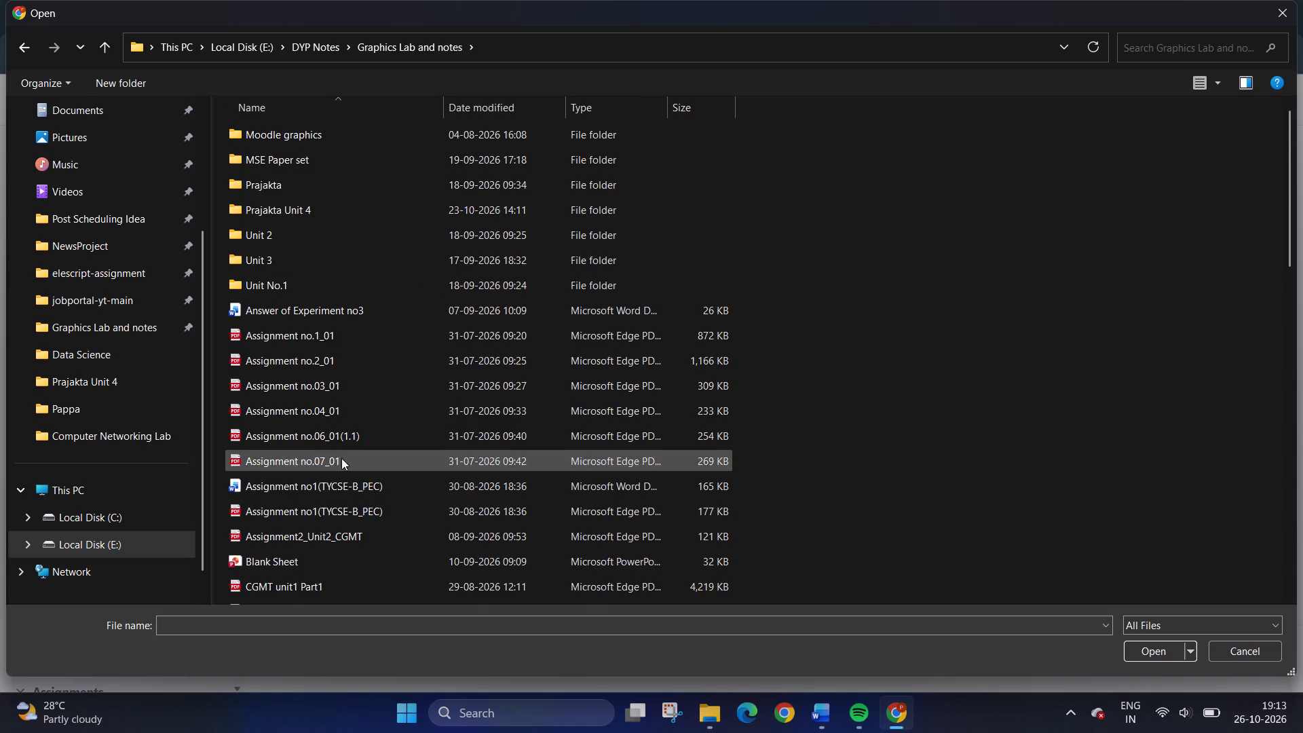
scroll(339, 466, down, 2)
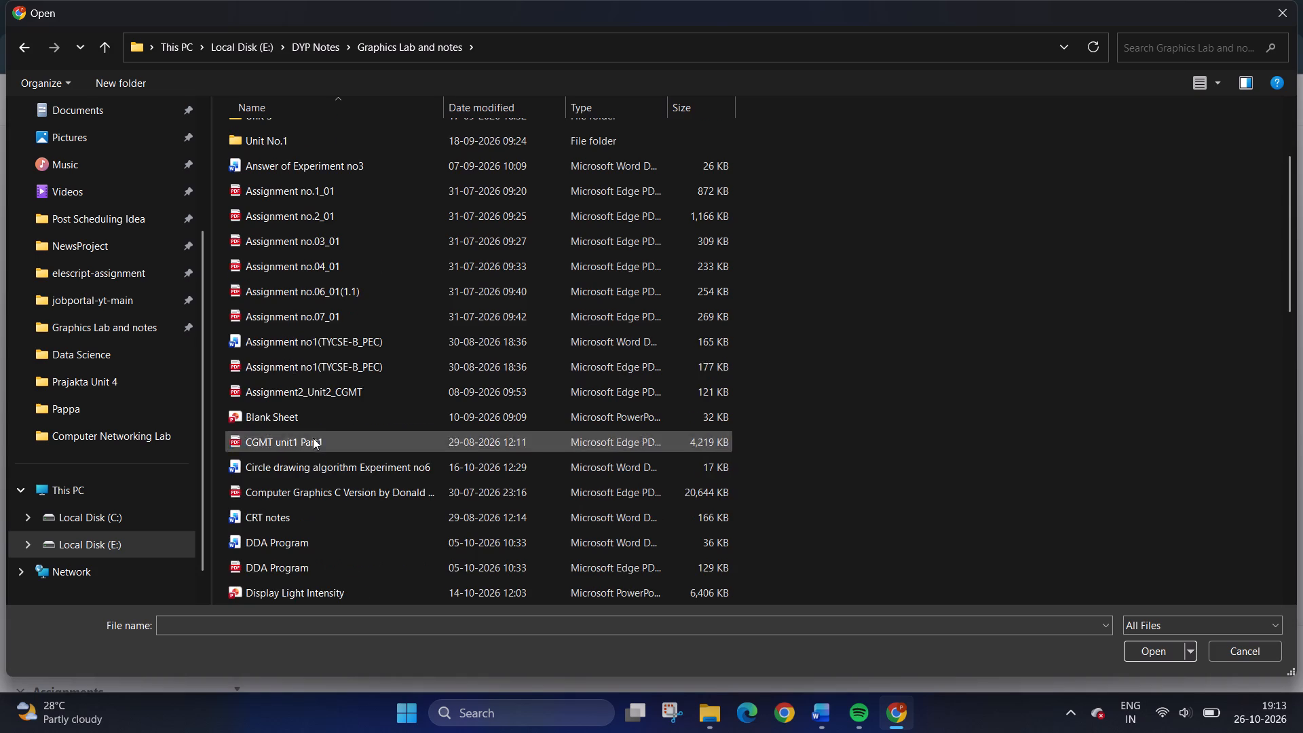
scroll(313, 442, down, 2)
scroll(317, 590, down, 1)
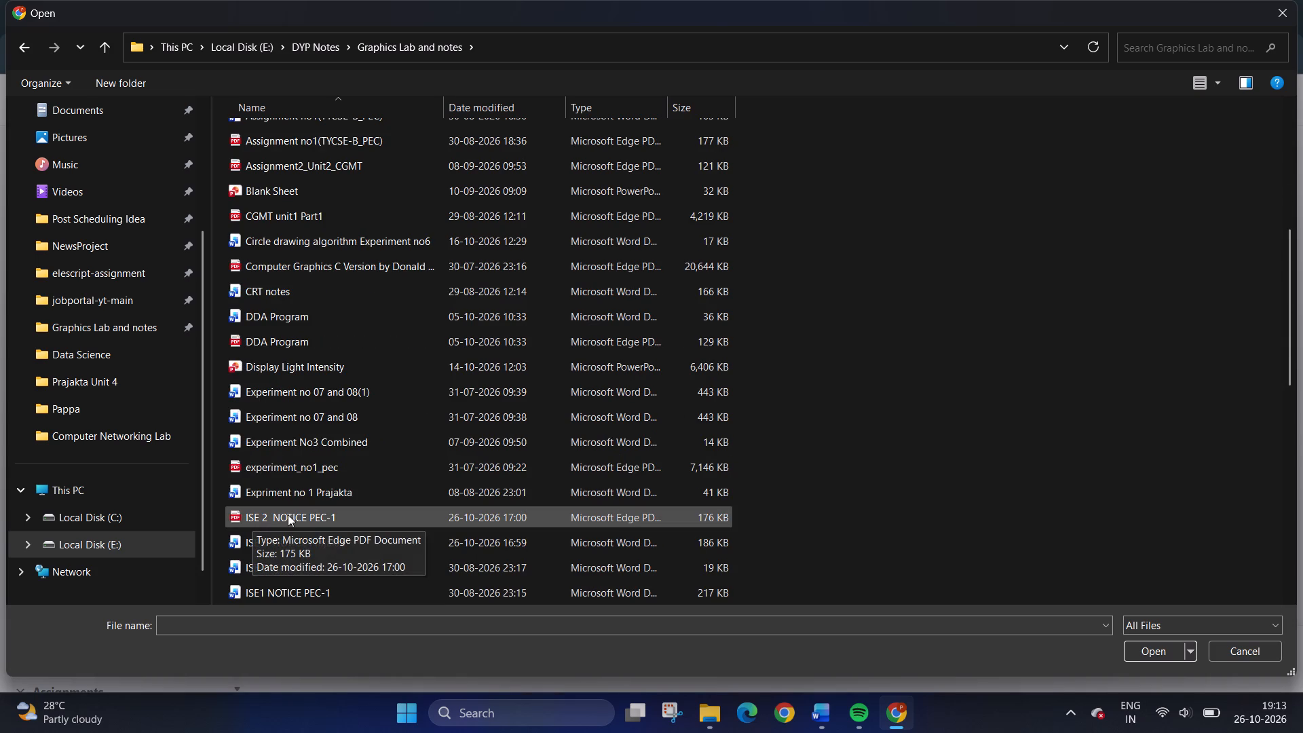
click(337, 512)
click(1157, 658)
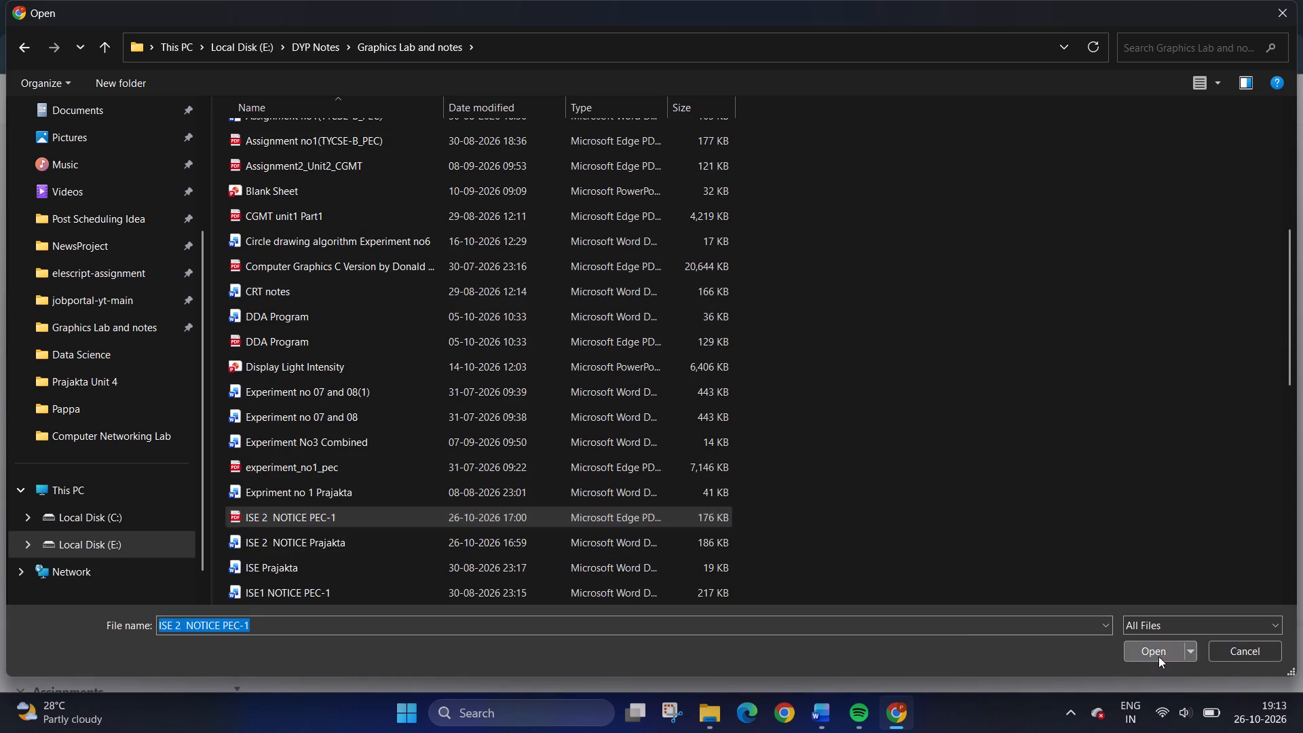
Set the attachment's save-as name to "ISE-2 Notice" and upload it to the resource.
click(597, 390)
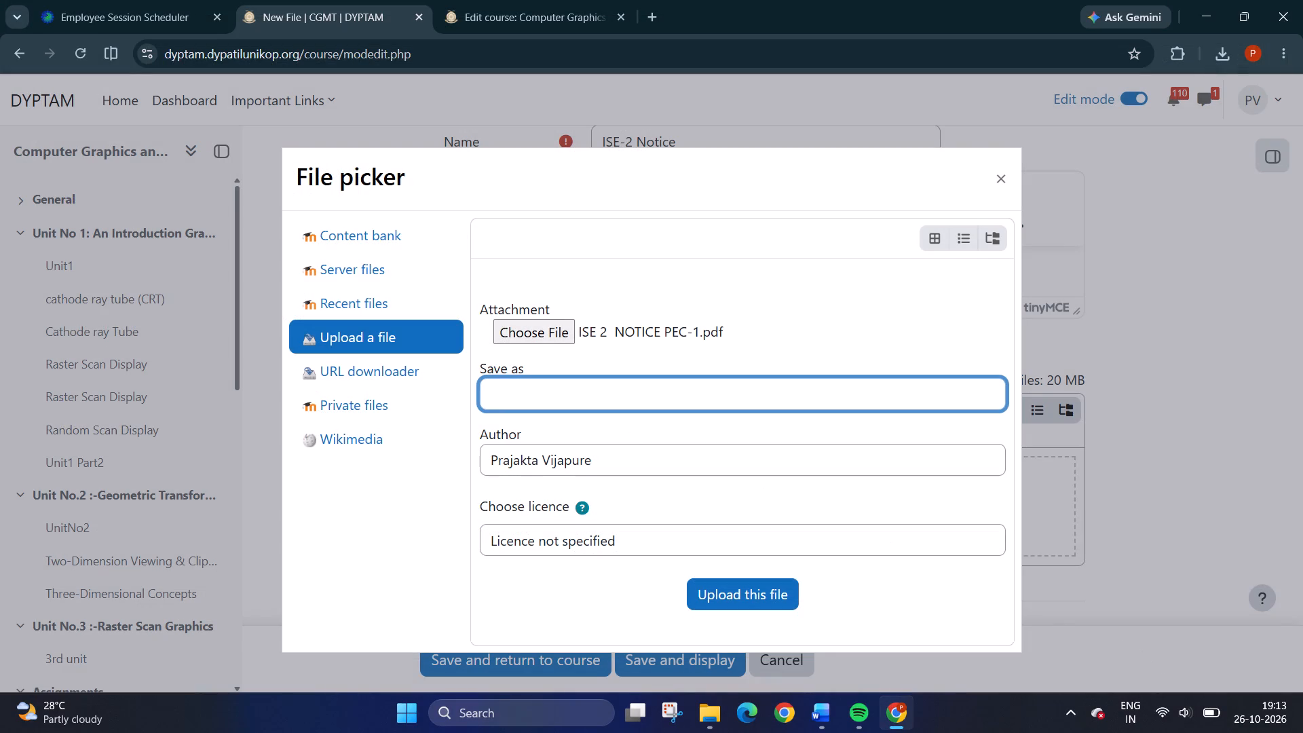
text(ISE)
text(-)
key(space)
key(BackSpace)
key(BackSpace)
key(space)
key(BackSpace)
text(-2 Noti)
text(ce)
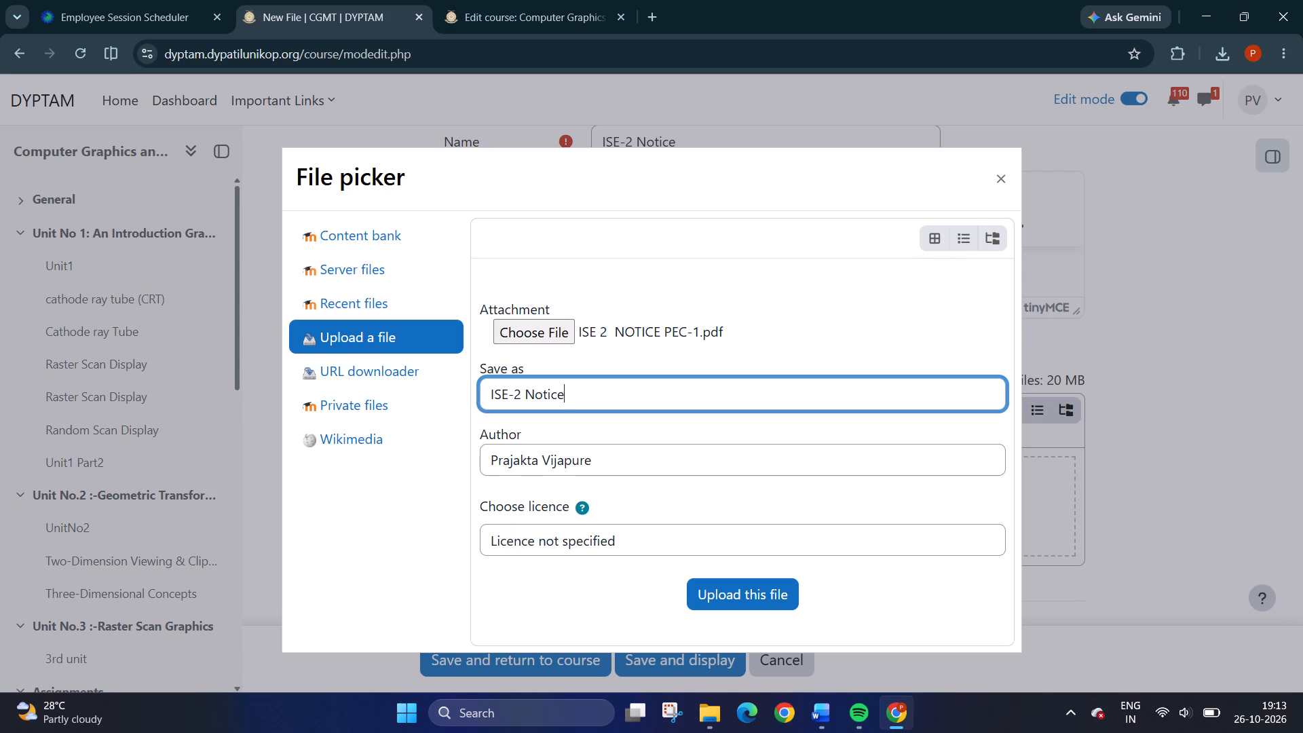
click(729, 604)
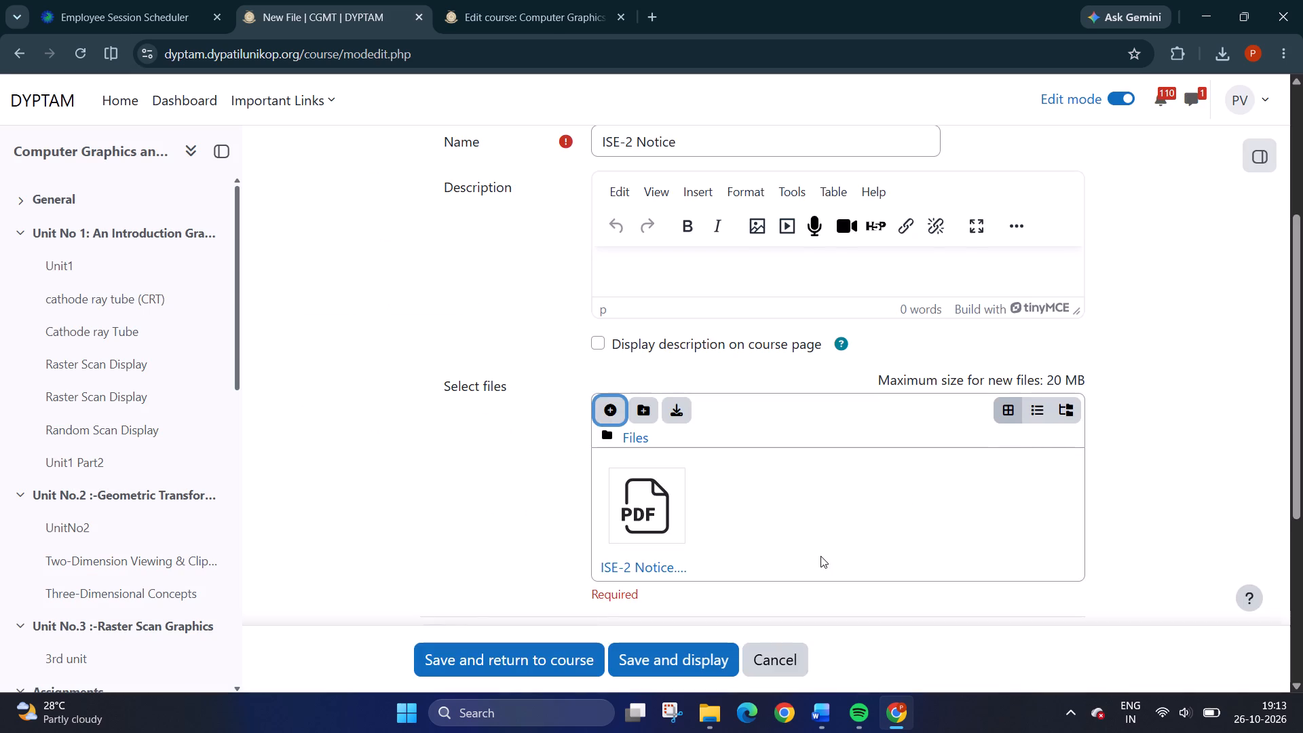
Enable the content change notification for the ISE-2 Notice resource, then save and display it.
scroll(820, 557, down, 6)
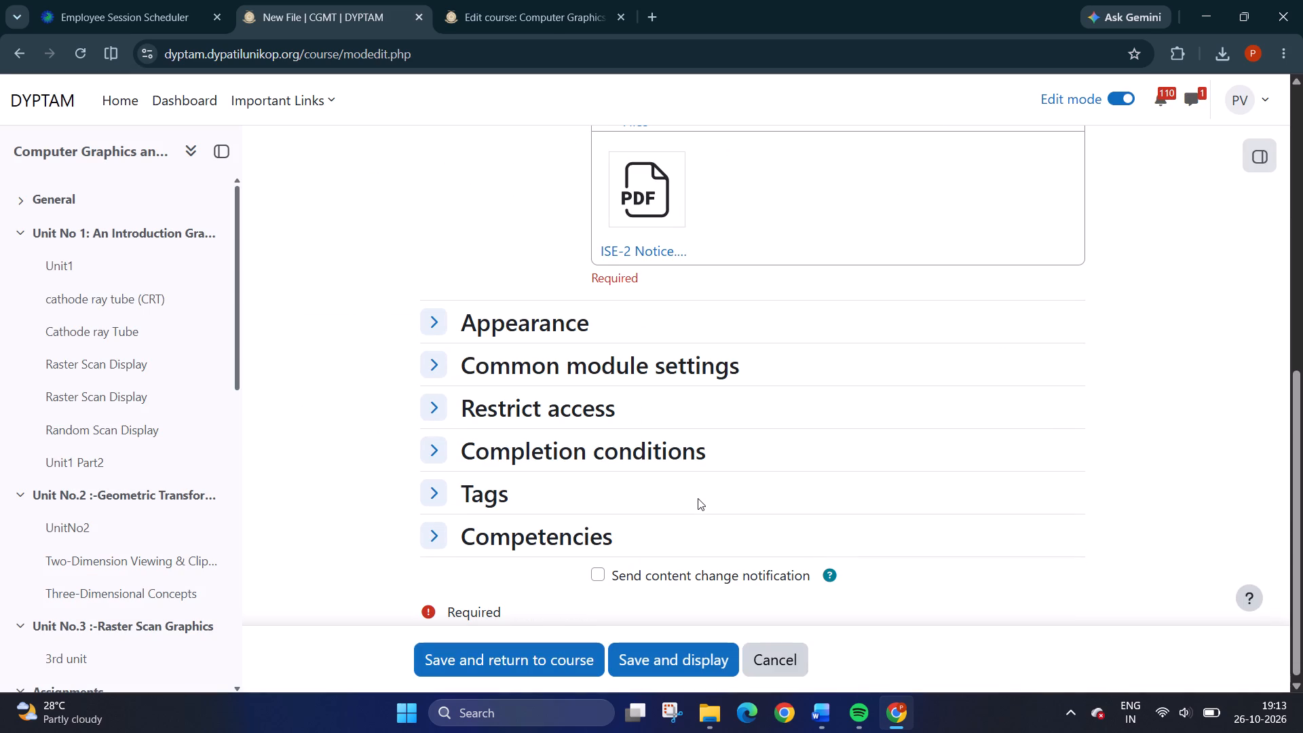
click(594, 570)
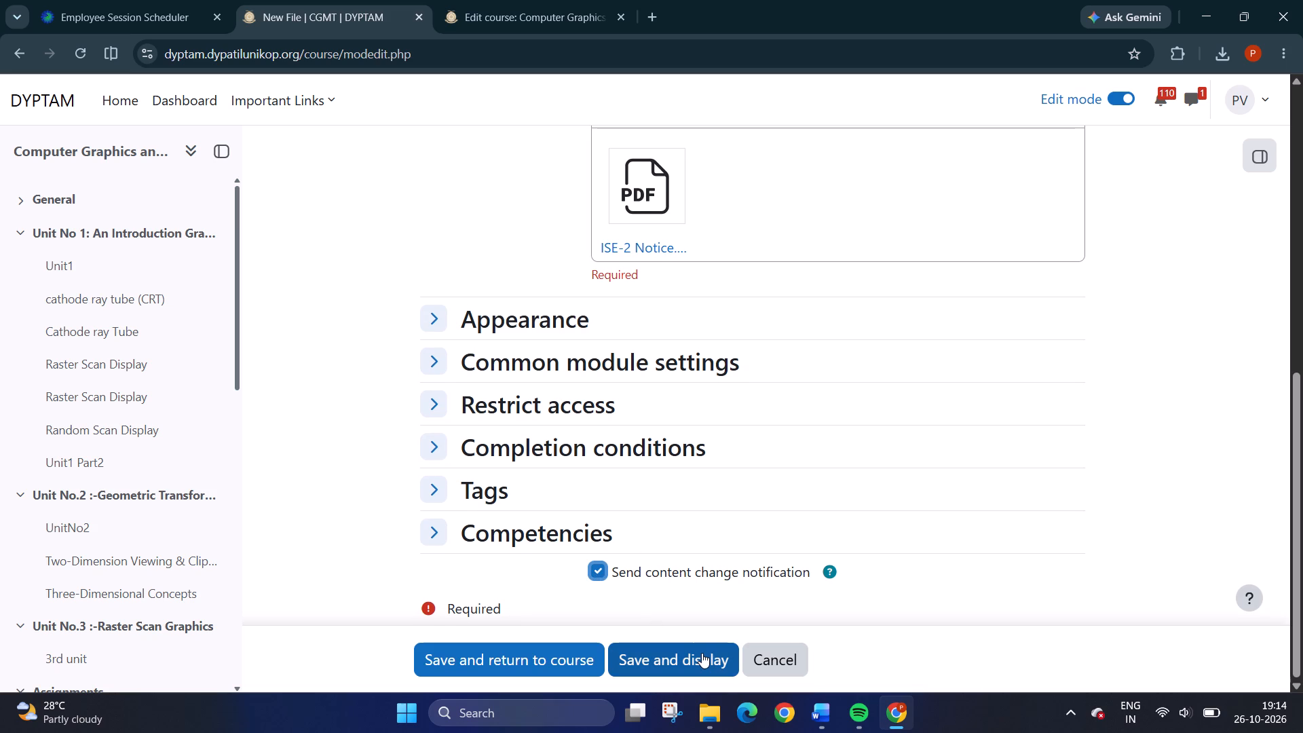
click(702, 653)
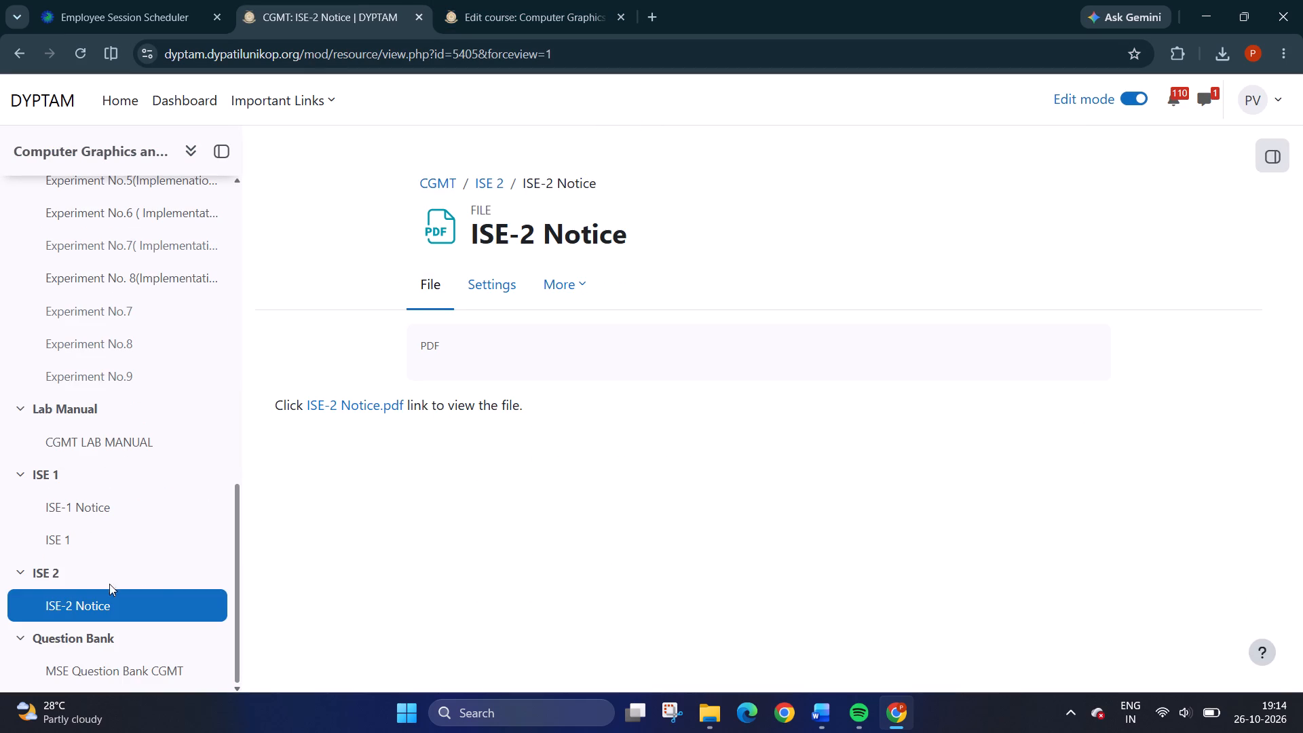
Add a new Assignment activity to the ISE 2 section.
click(44, 561)
click(45, 565)
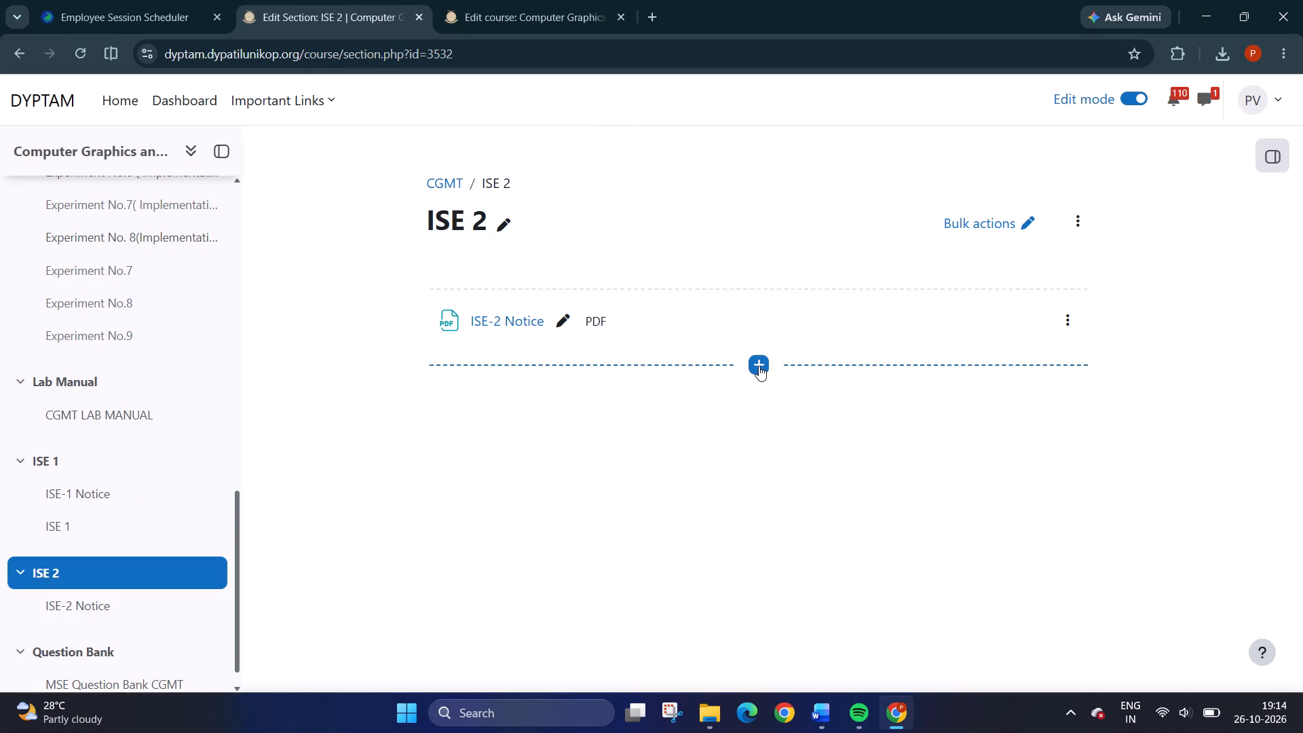
click(759, 366)
click(806, 397)
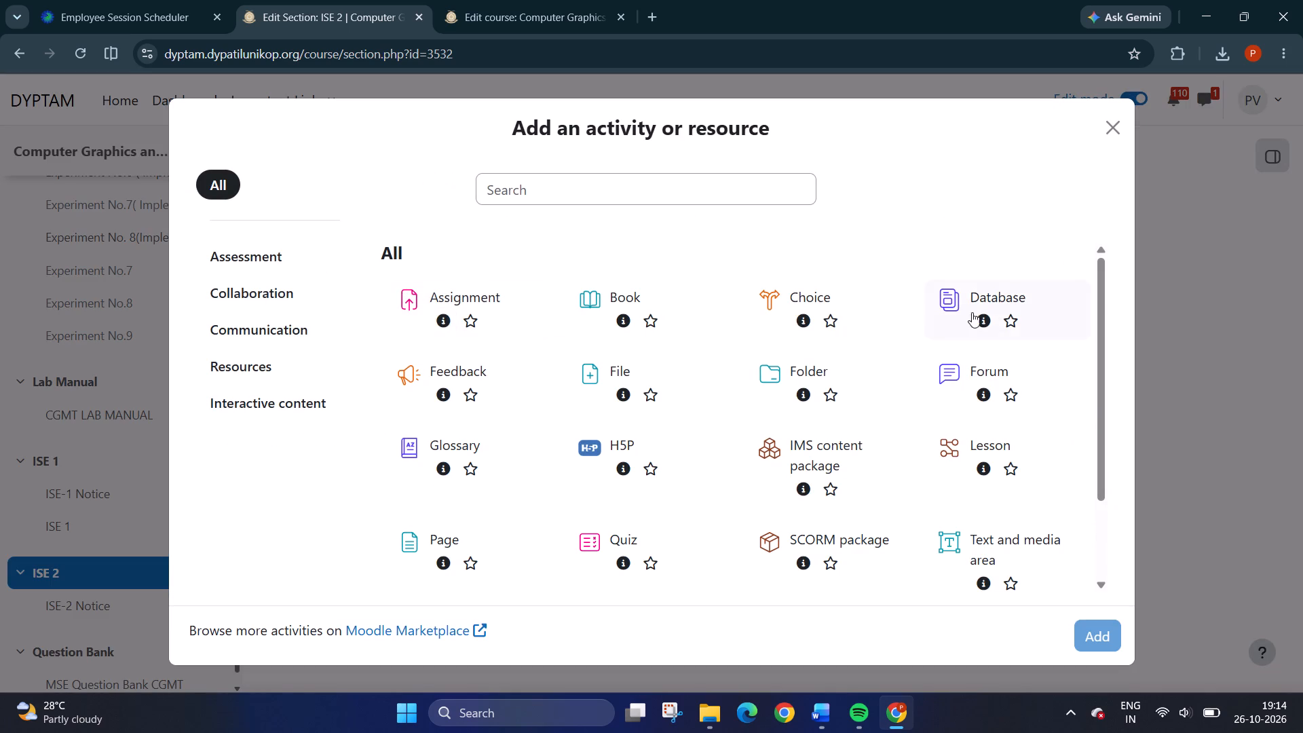
scroll(566, 561, down, 1)
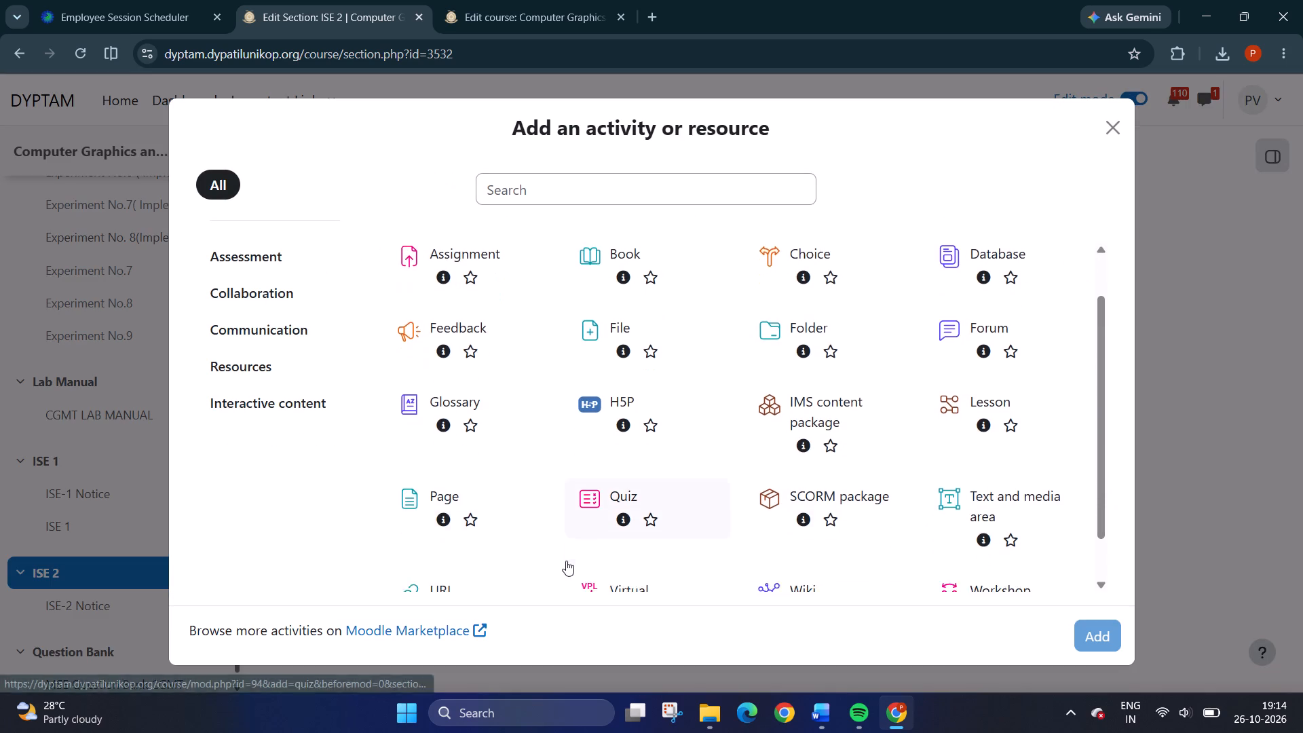
scroll(636, 514, down, 4)
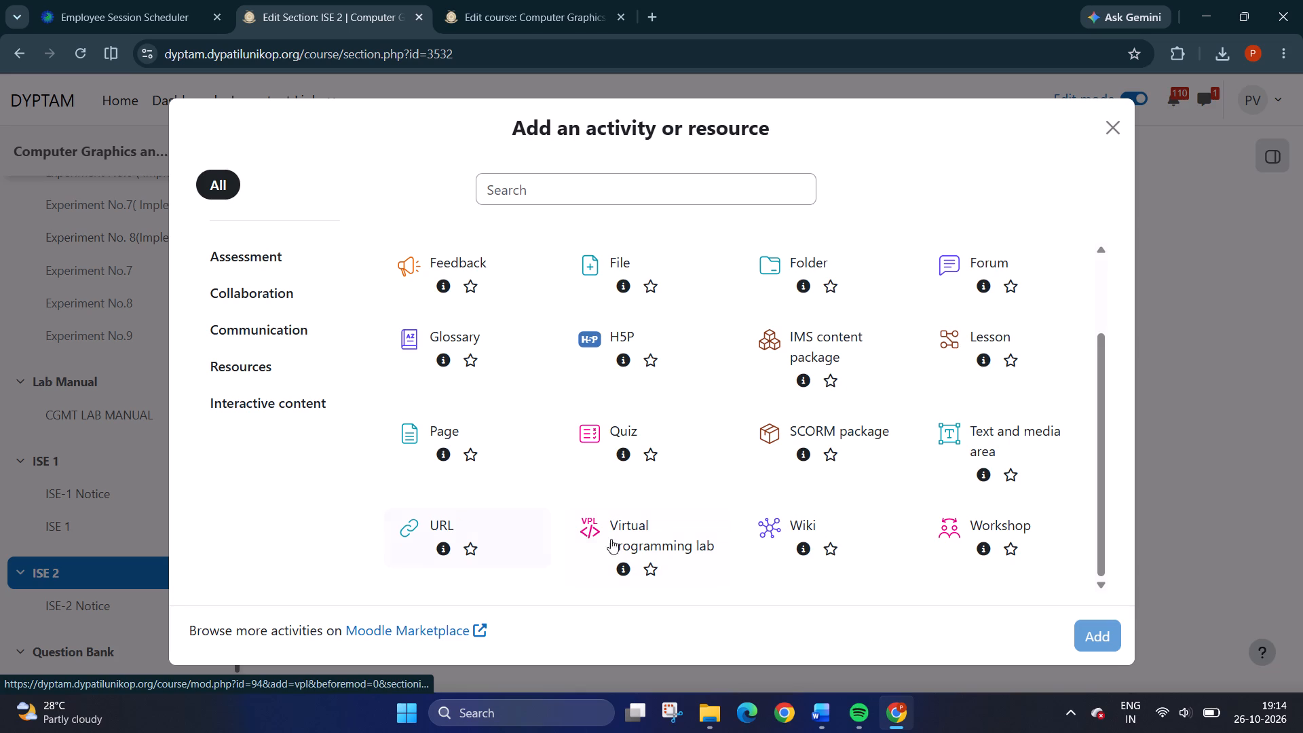
scroll(491, 561, up, 1)
drag(409, 253, 411, 259)
click(419, 272)
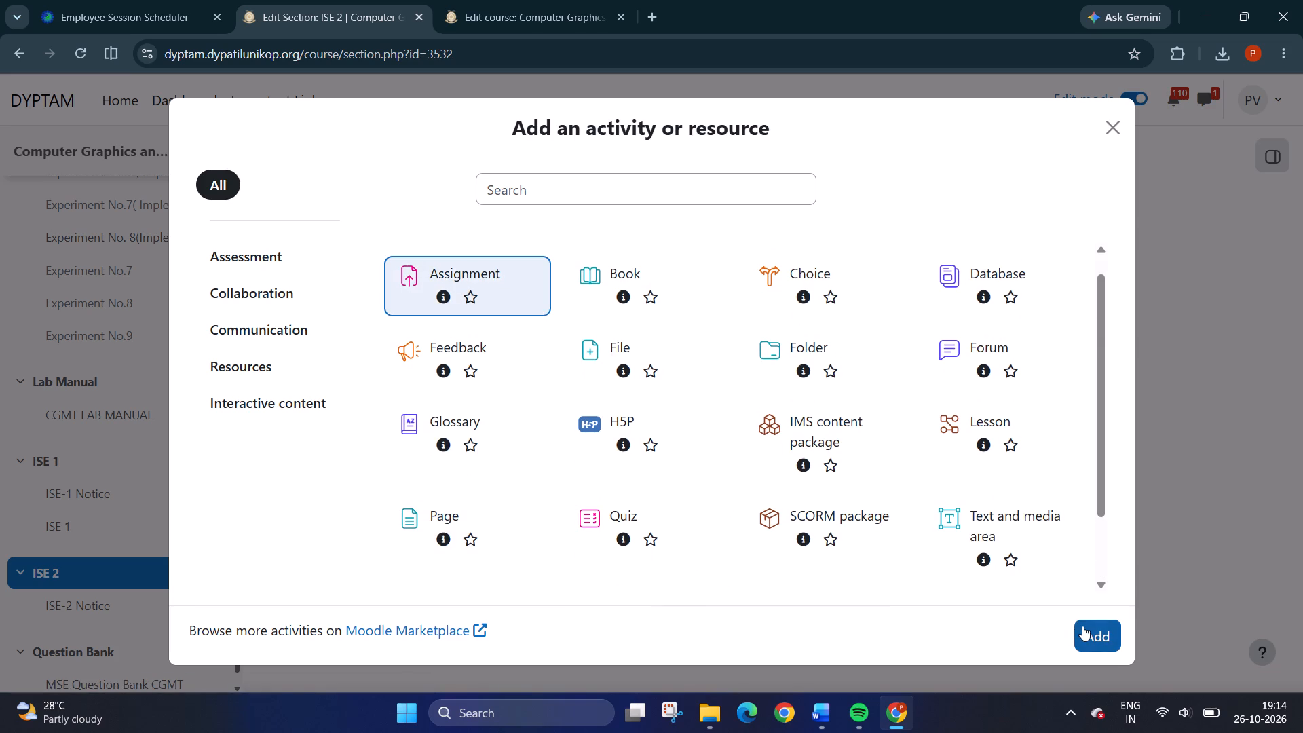
click(1082, 626)
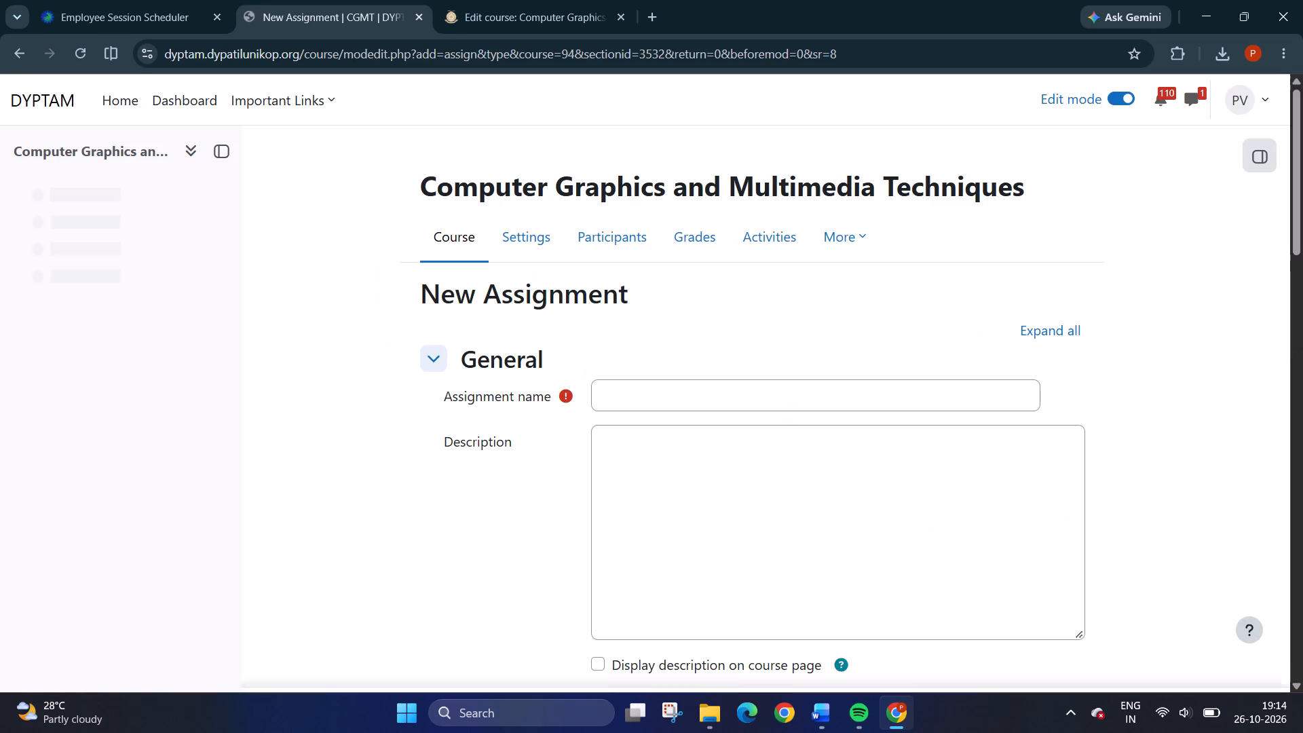
Name the new assignment "PPT Submission".
click(776, 398)
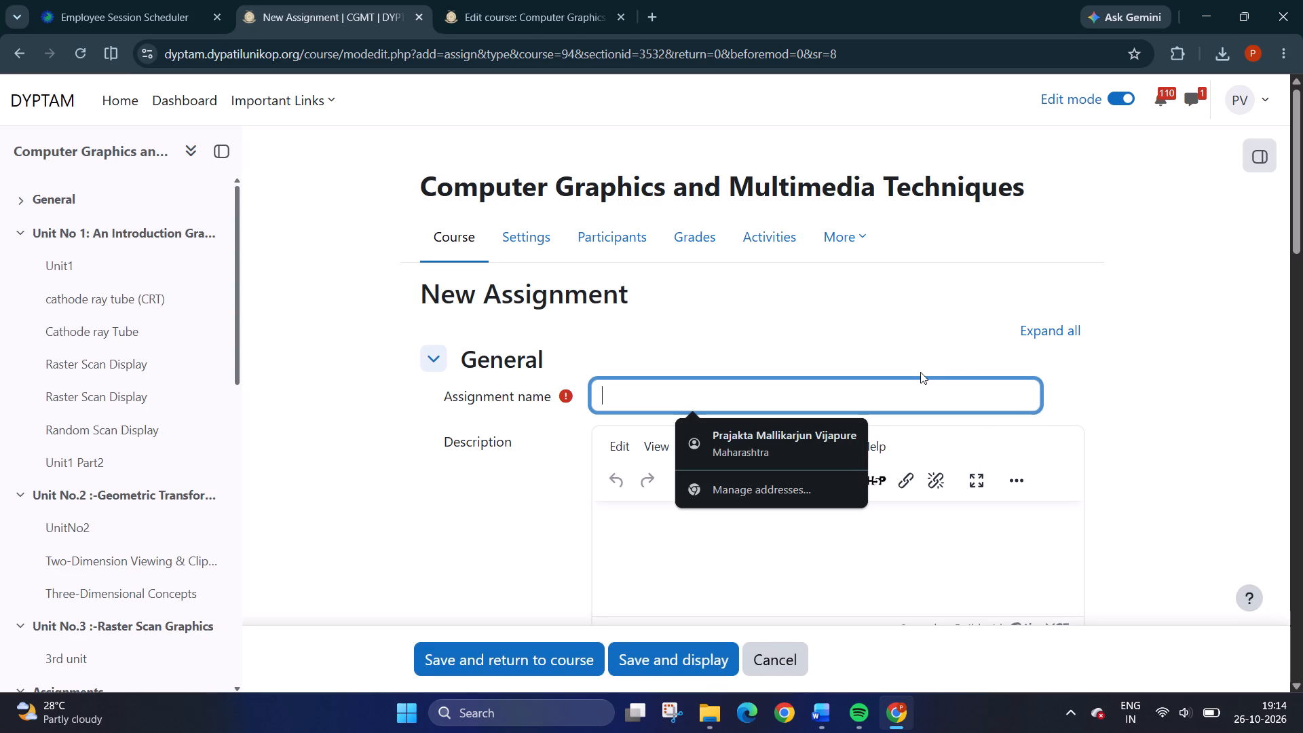
text(PPT)
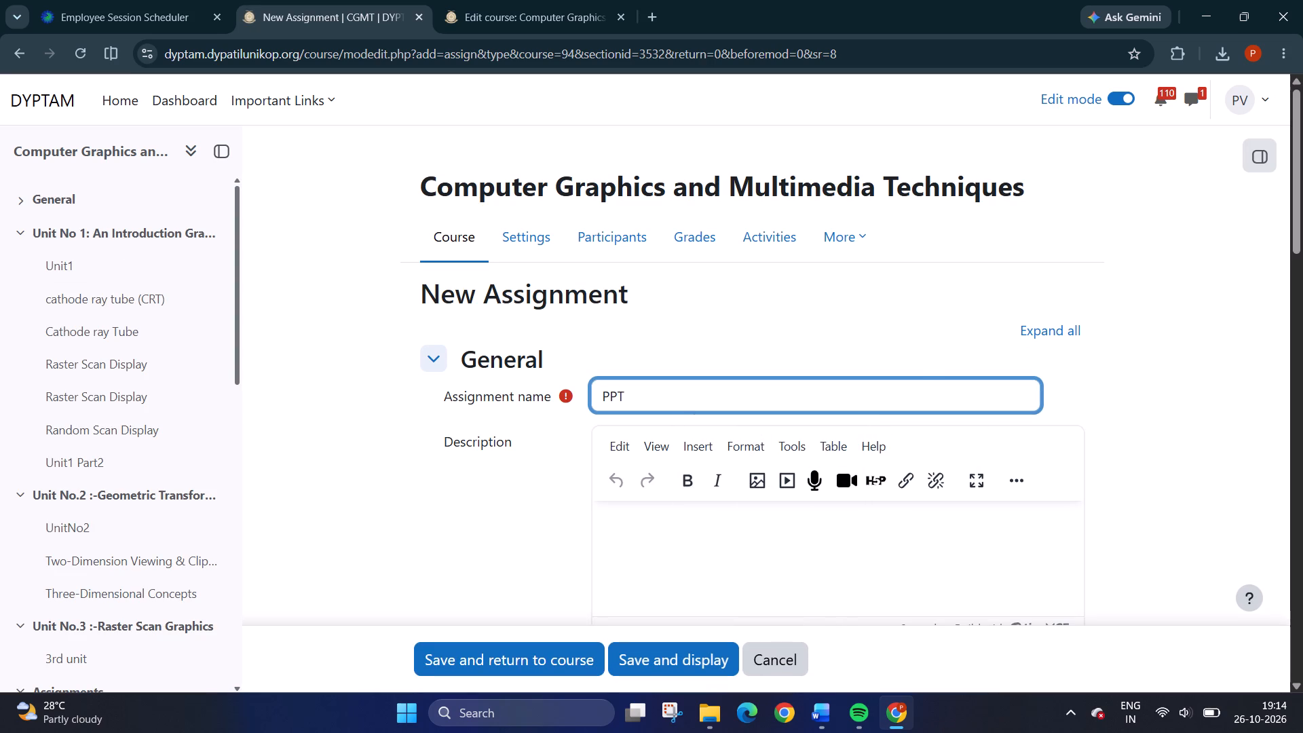
key(space)
text(Presentation Submit)
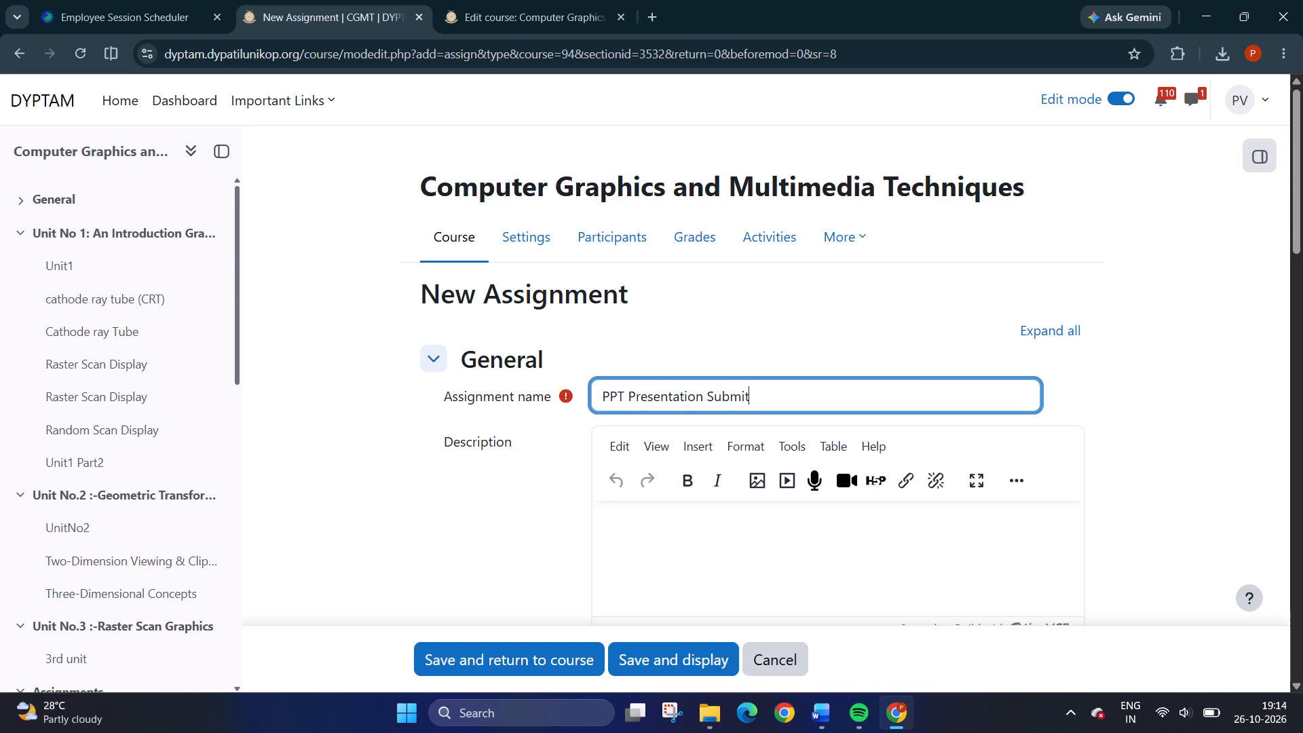
key(BackSpace)
key(BackSpace)
key(BackSpace)
key(BackSpace)
key(BackSpace)
key(BackSpace)
key(BackSpace)
key(BackSpace)
key(BackSpace)
key(BackSpace)
key(BackSpace)
key(BackSpace)
key(BackSpace)
key(BackSpace)
key(BackSpace)
key(BackSpace)
key(BackSpace)
key(BackSpace)
key(BackSpace)
key(BackSpace)
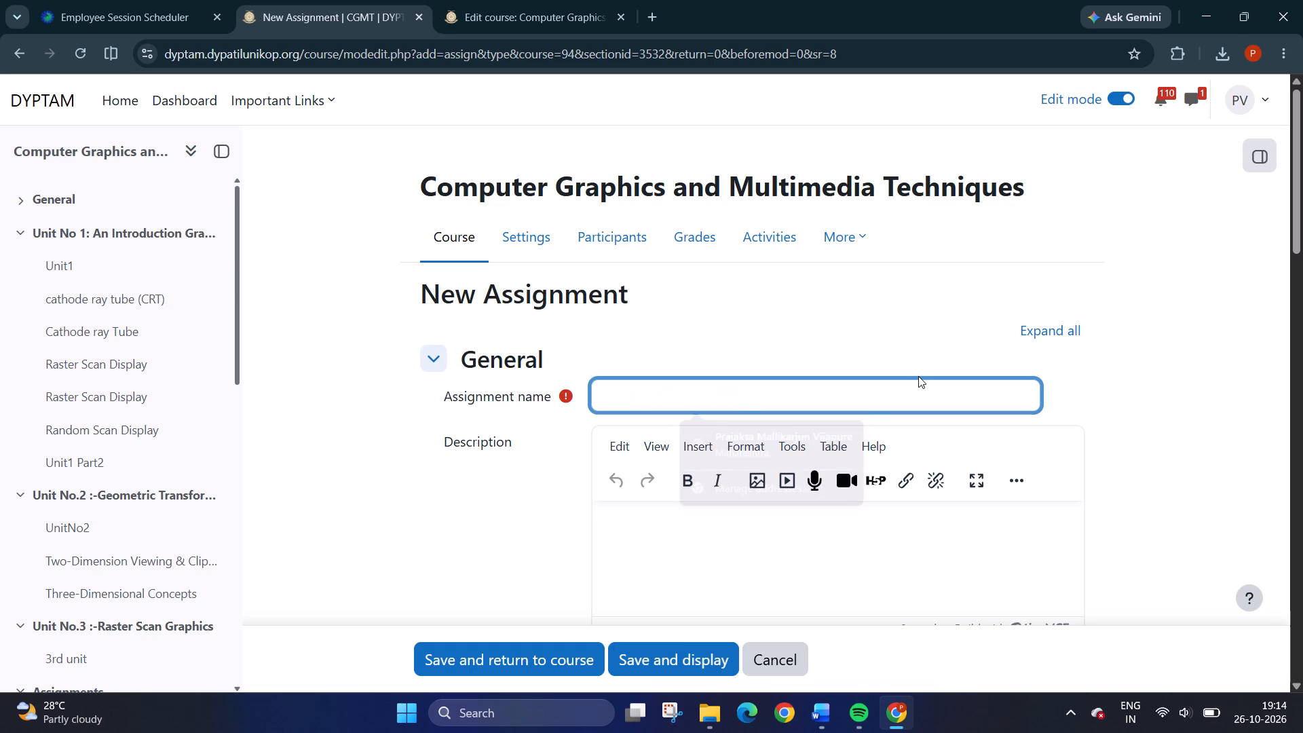
text(PPT S)
text(ubmission)
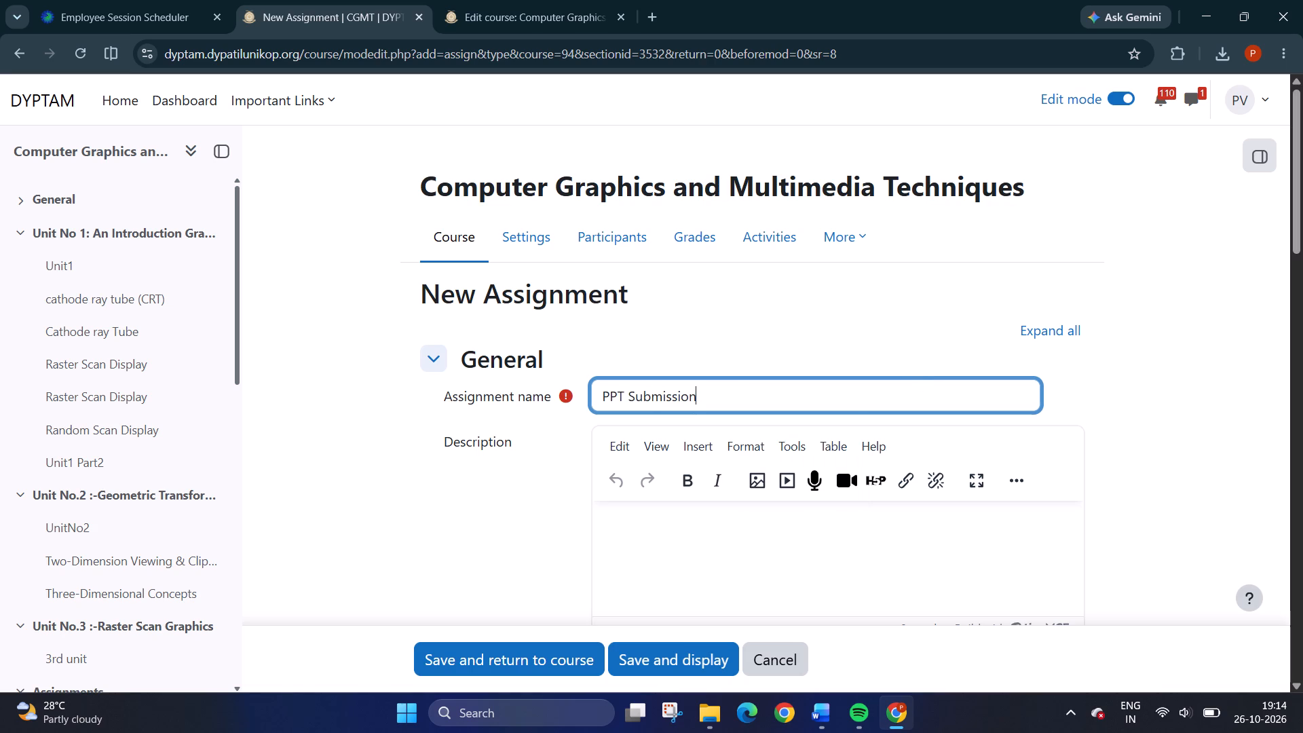
Review the new assignment's instructions, additional files and availability date settings.
scroll(815, 412, down, 3)
scroll(745, 445, down, 3)
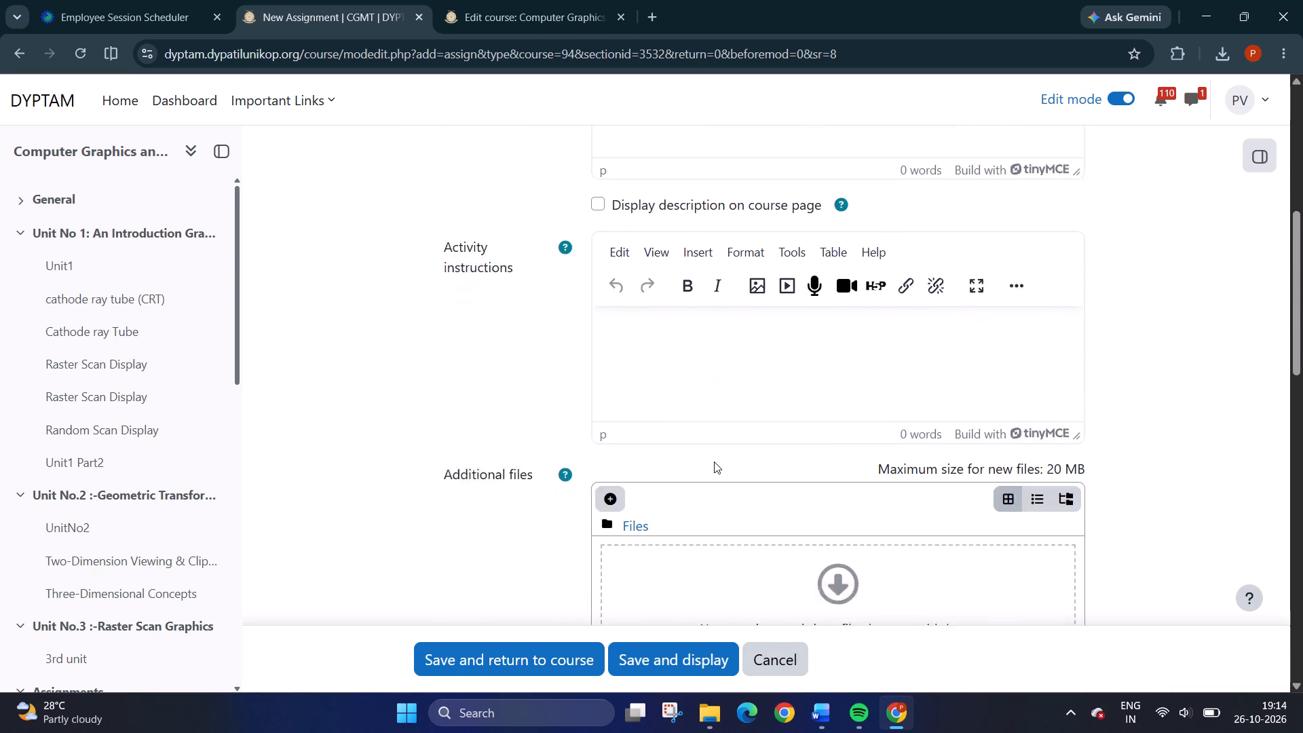
scroll(714, 462, down, 4)
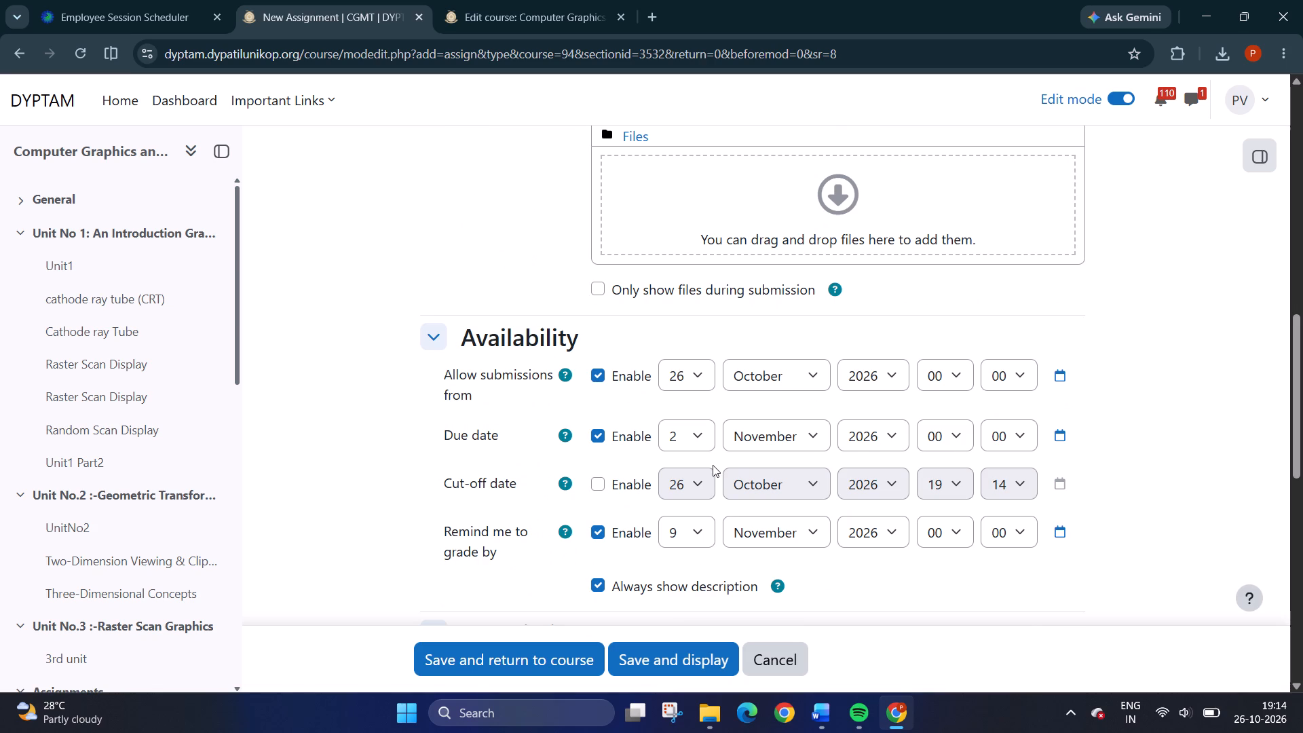
scroll(714, 475, down, 1)
scroll(714, 475, up, 11)
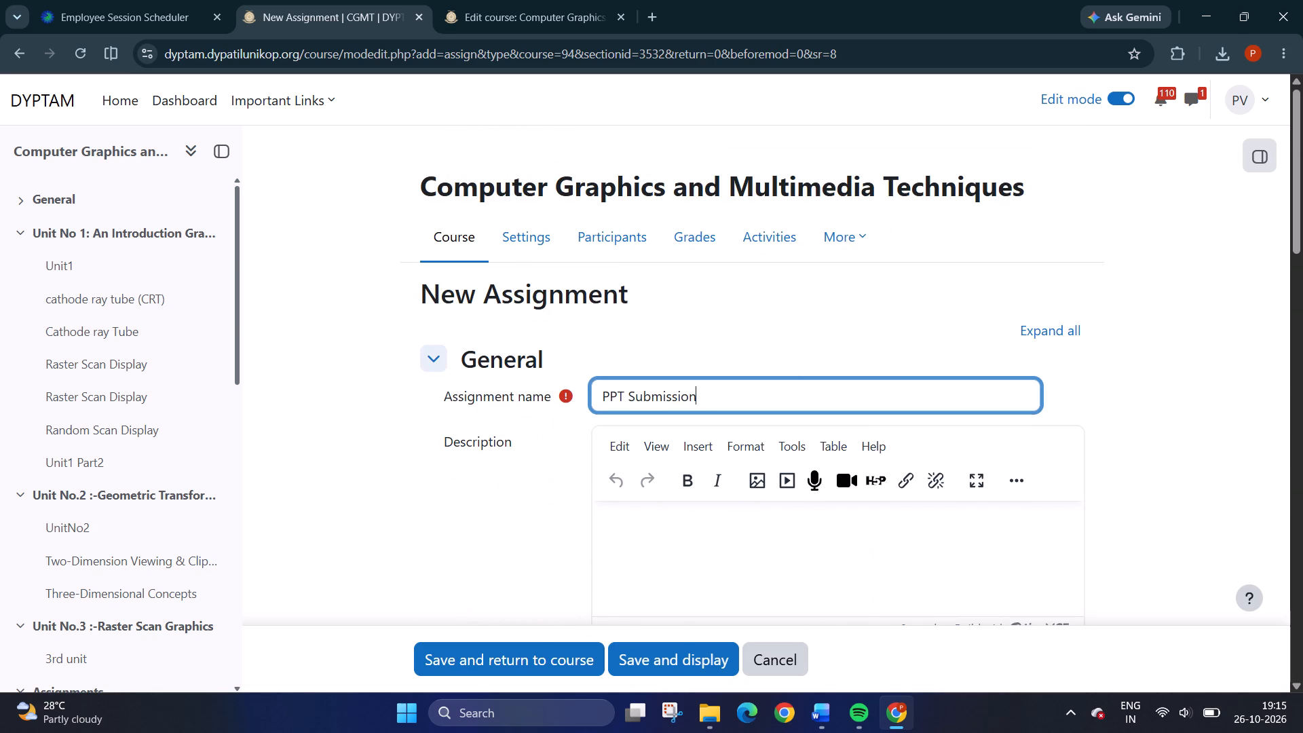
Copy the assignment name "PPT Submission" into the description, then save and display the assignment.
drag(706, 394, 516, 392)
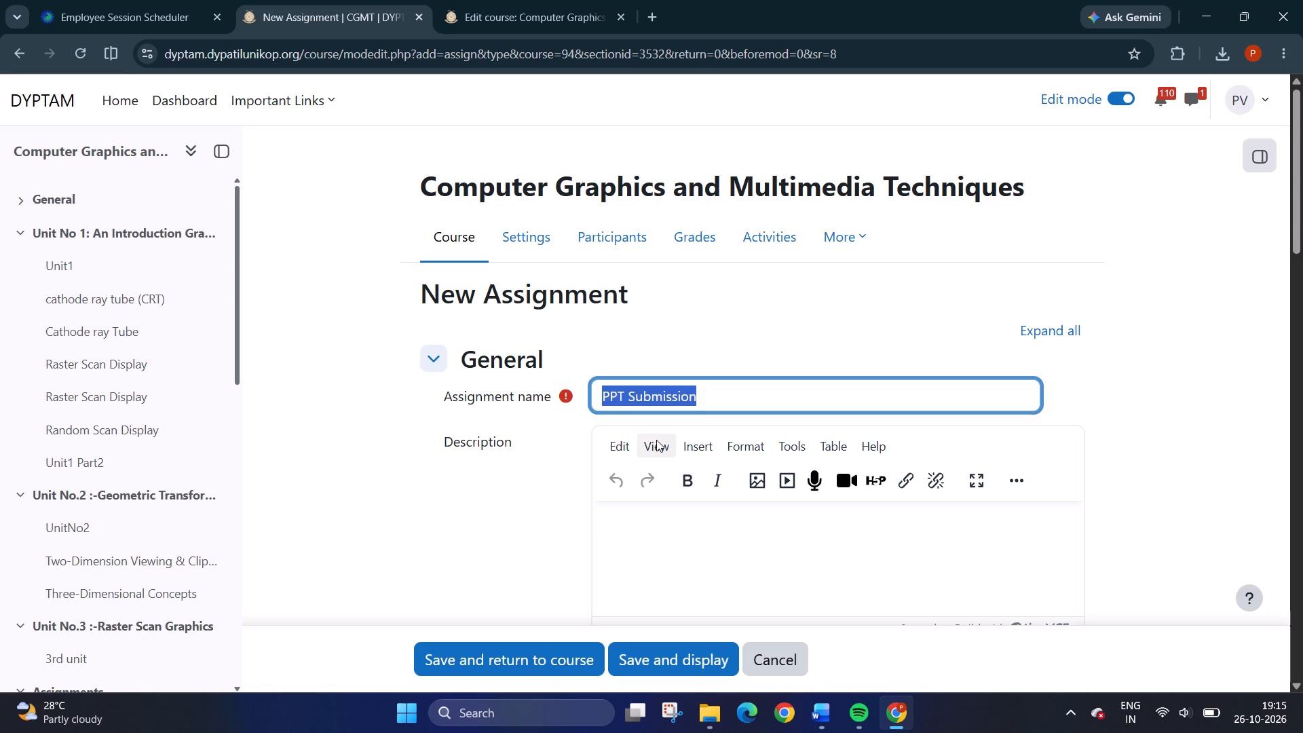
key(ctrl+c)
click(769, 582)
key(ctrl+v)
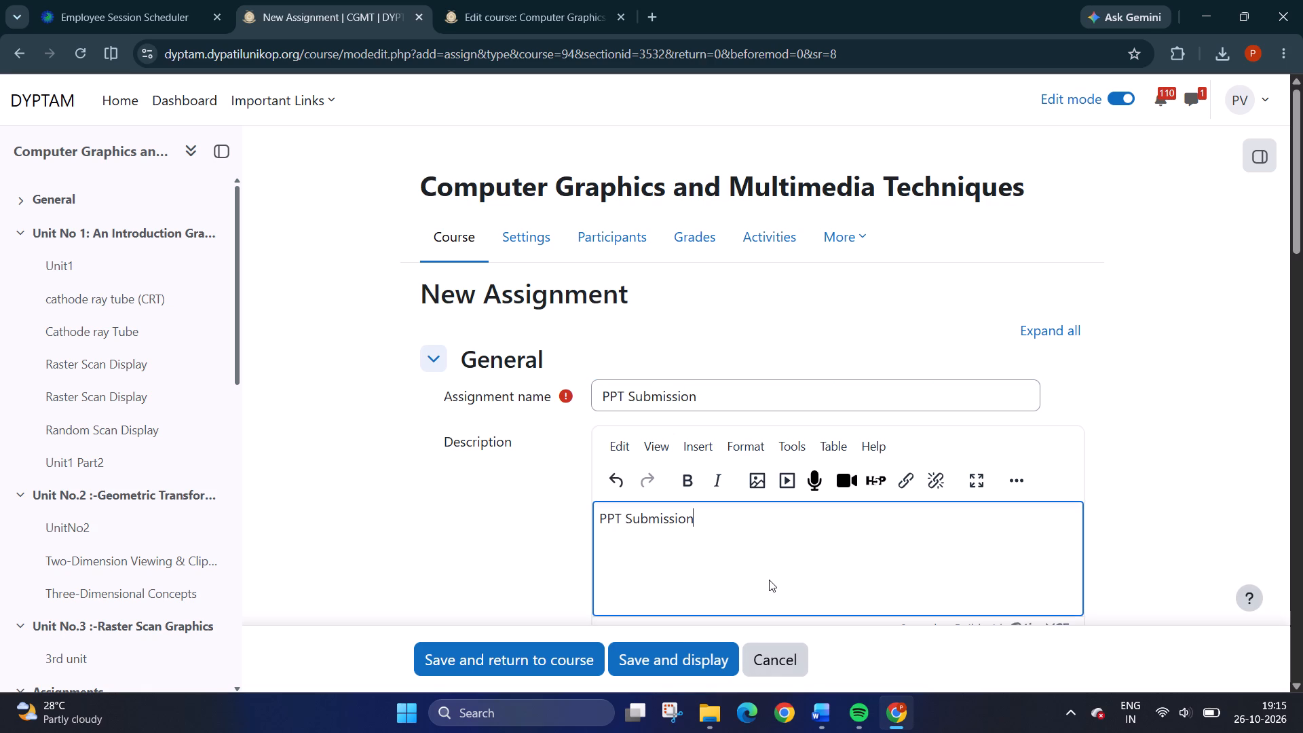
drag(729, 522, 484, 509)
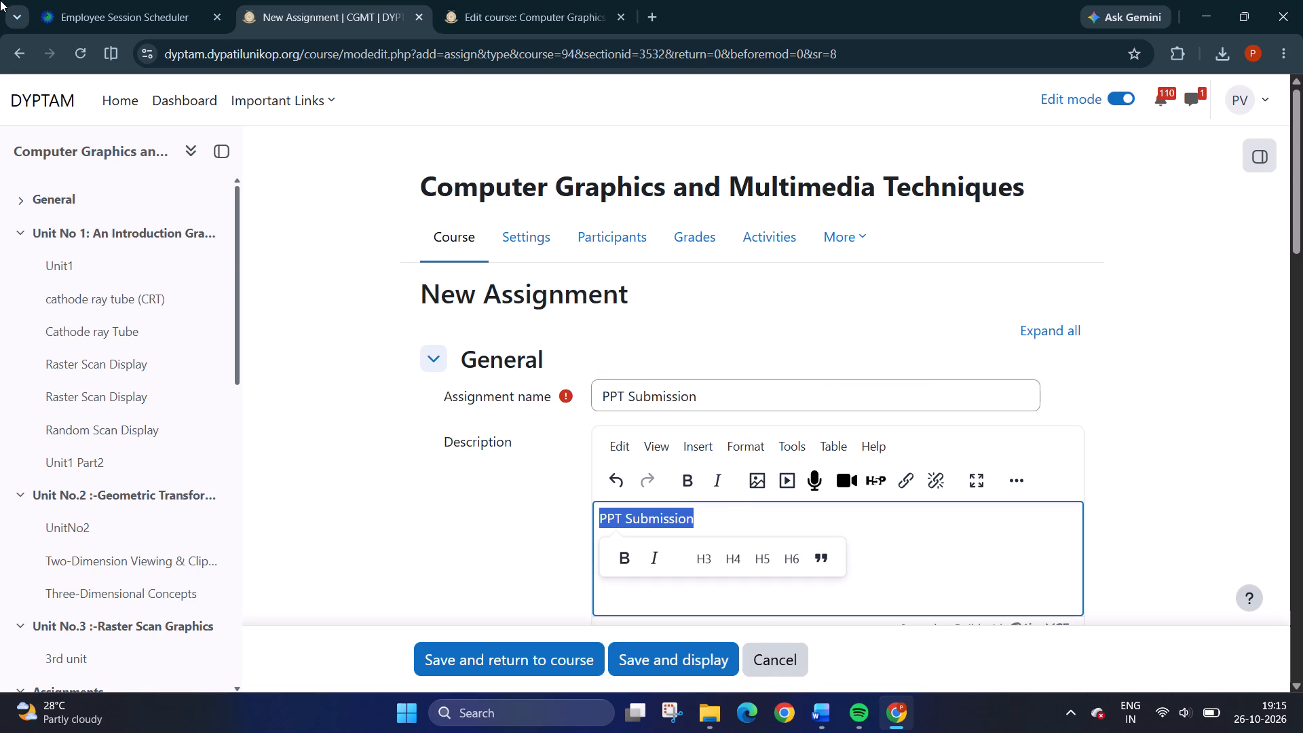
key(Right)
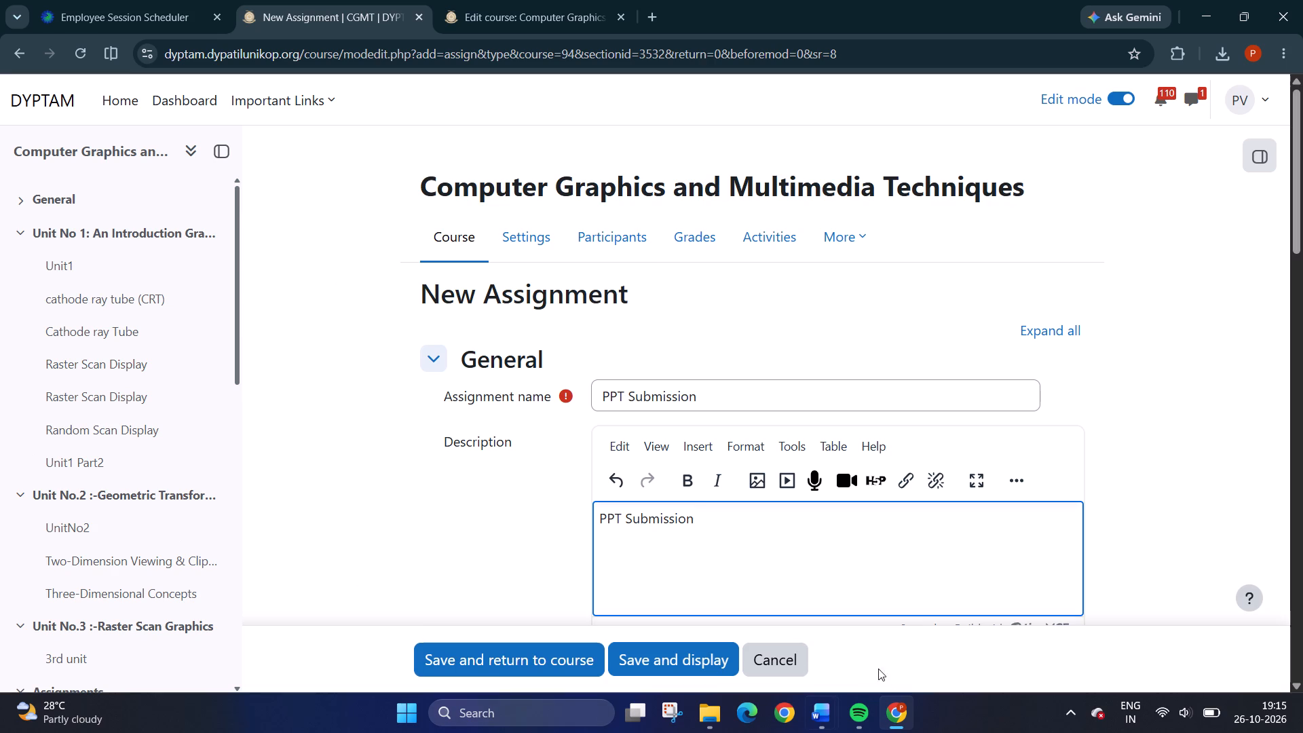
click(710, 658)
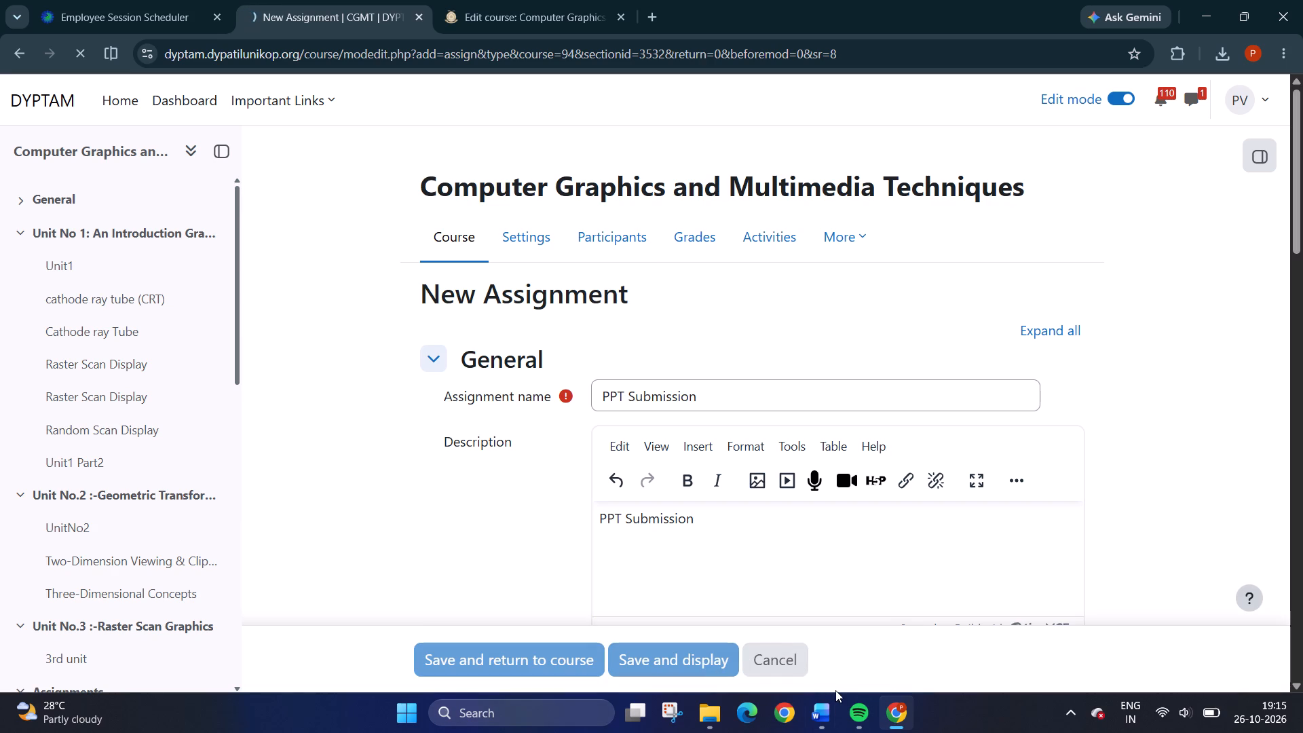
Check the saved PPT Submission assignment page and compare the contents of the ISE 1 and ISE 2 sections.
scroll(753, 529, down, 1)
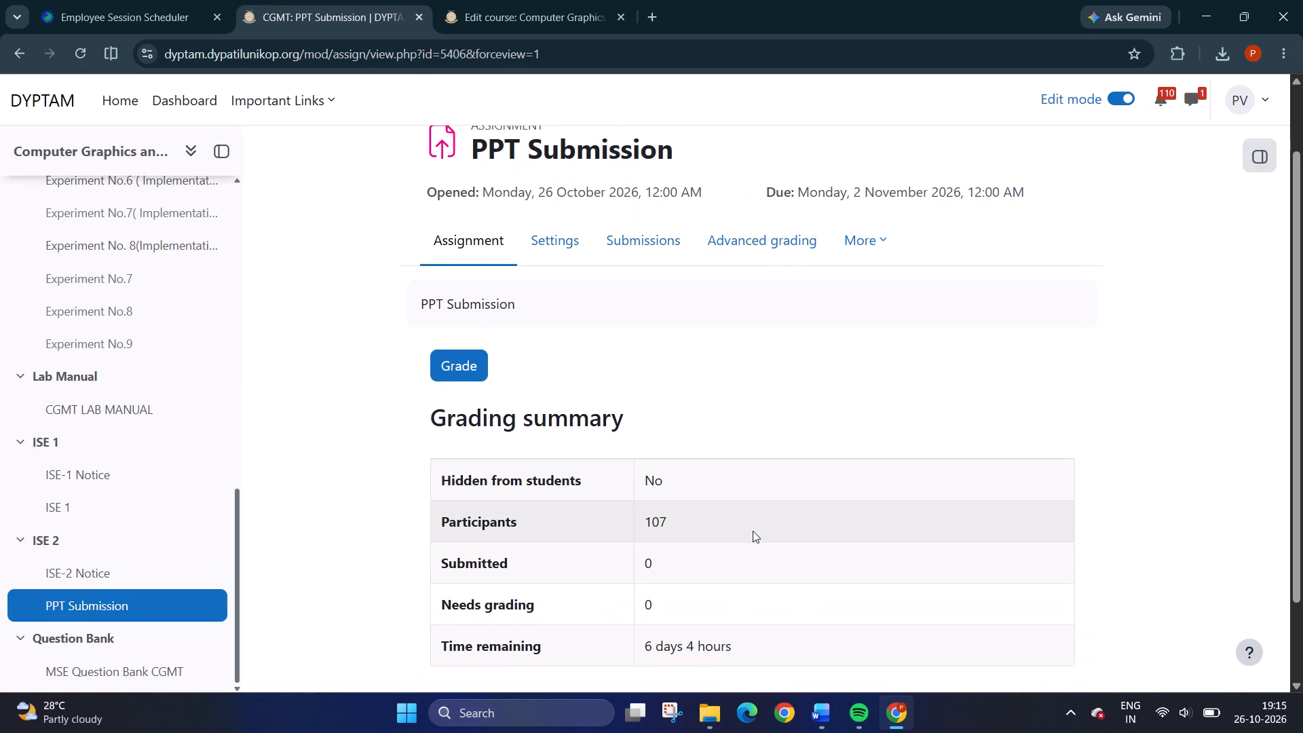
scroll(733, 544, down, 2)
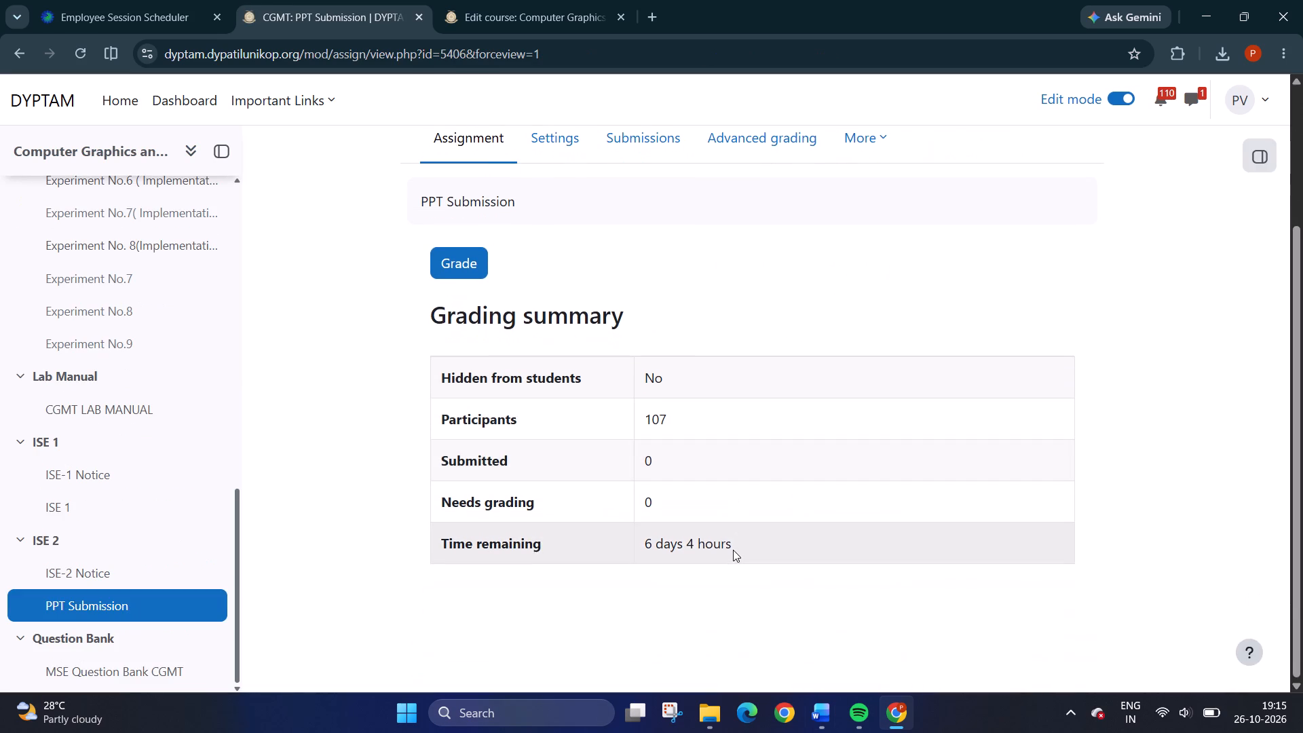
scroll(733, 550, up, 4)
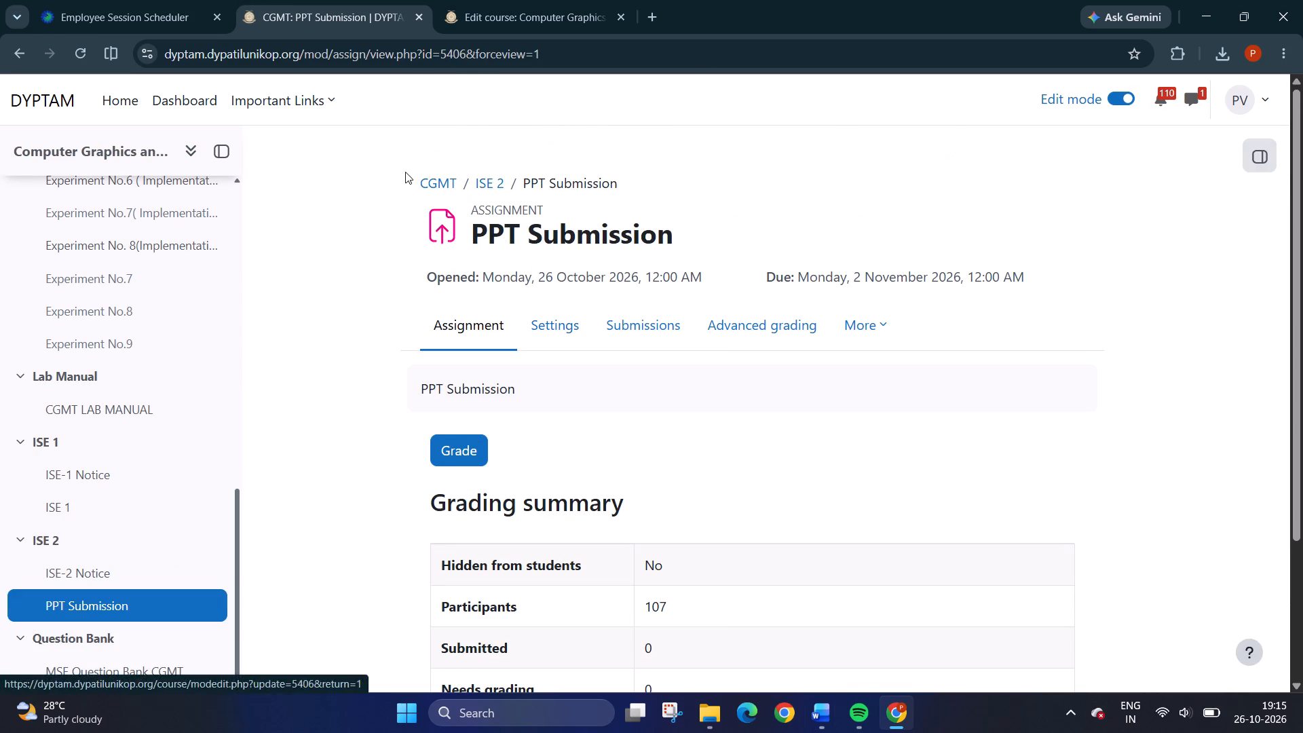
click(37, 539)
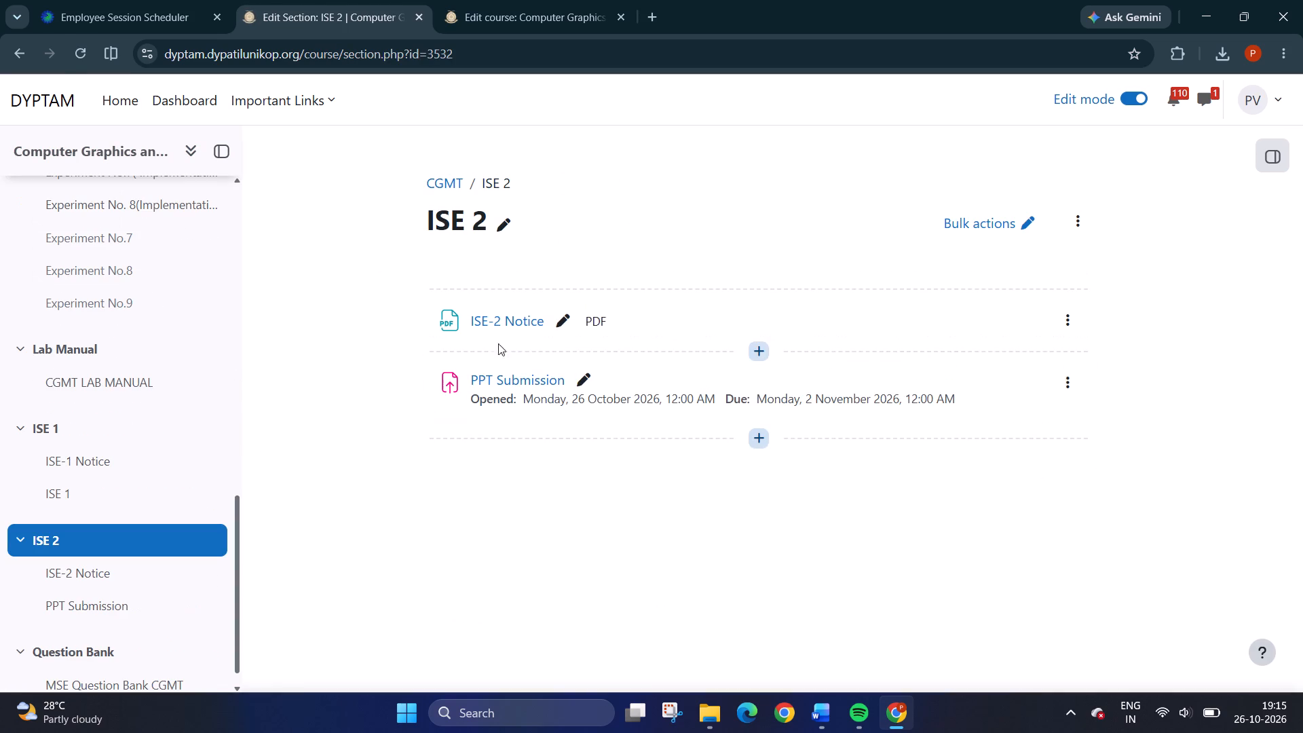
click(523, 381)
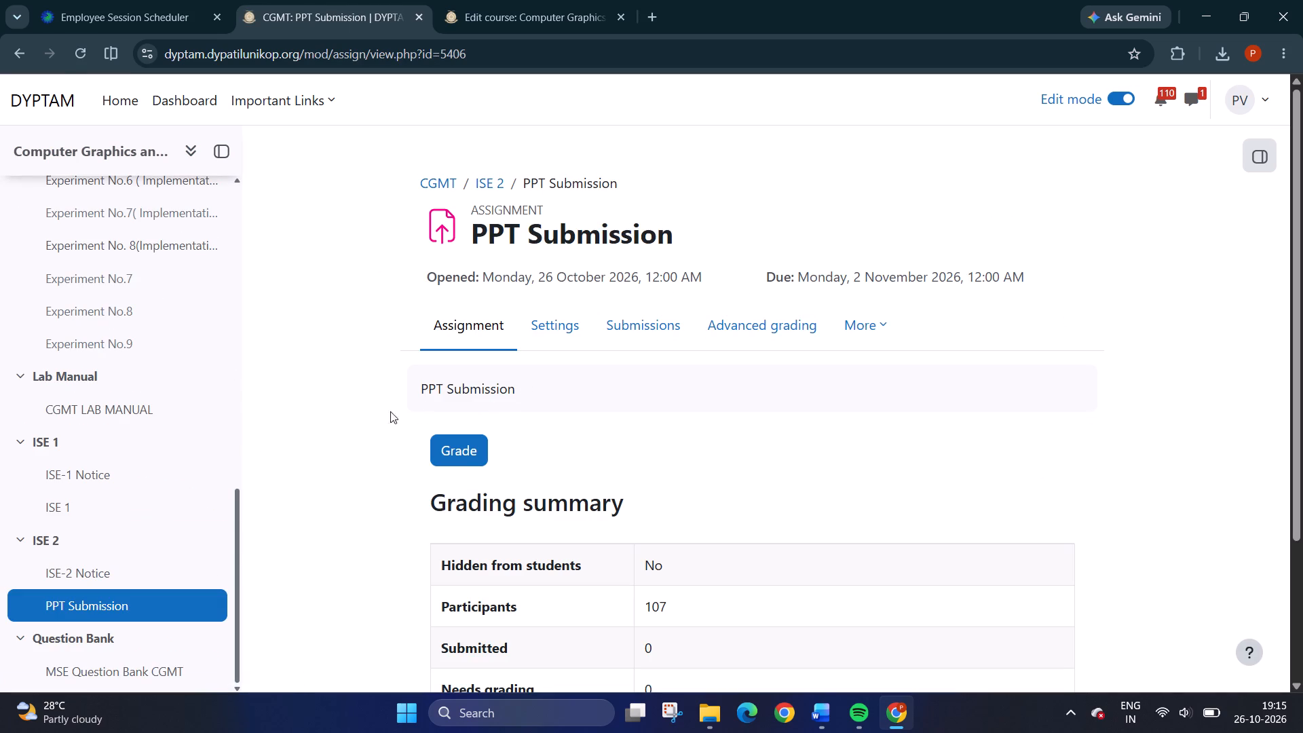
click(48, 533)
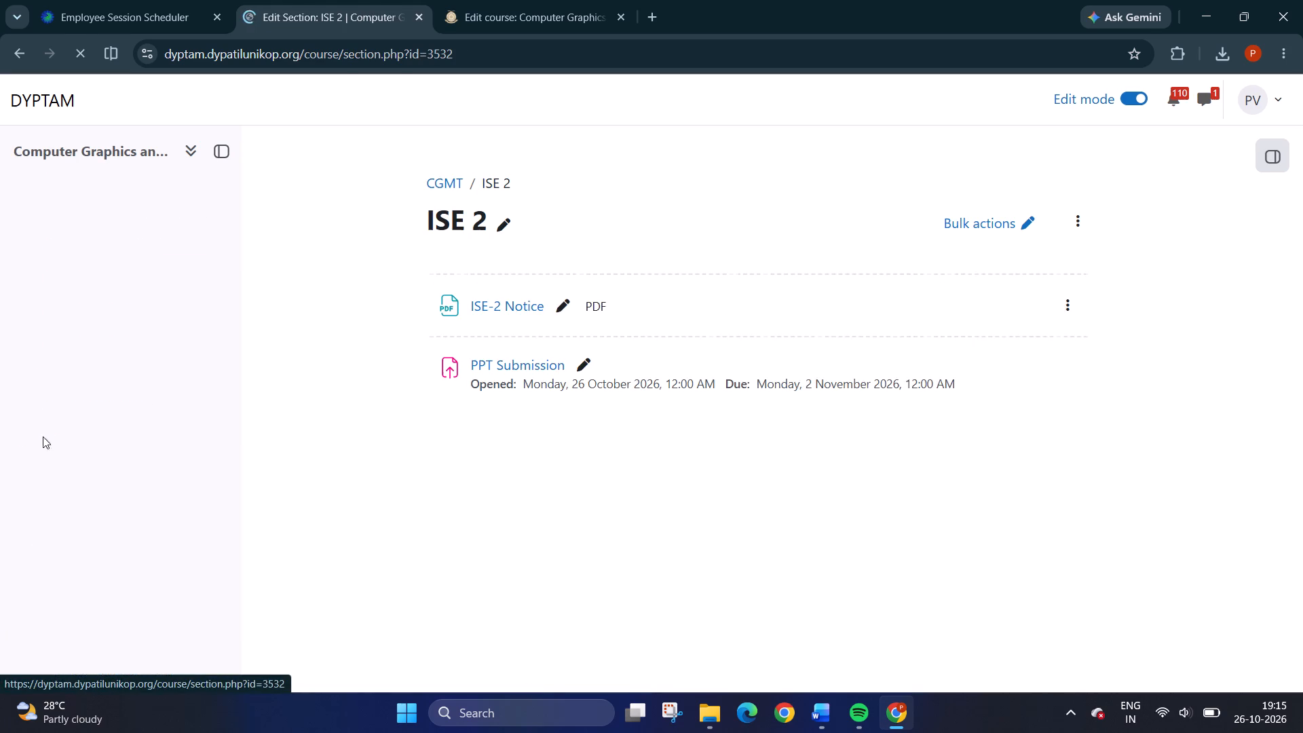
click(43, 421)
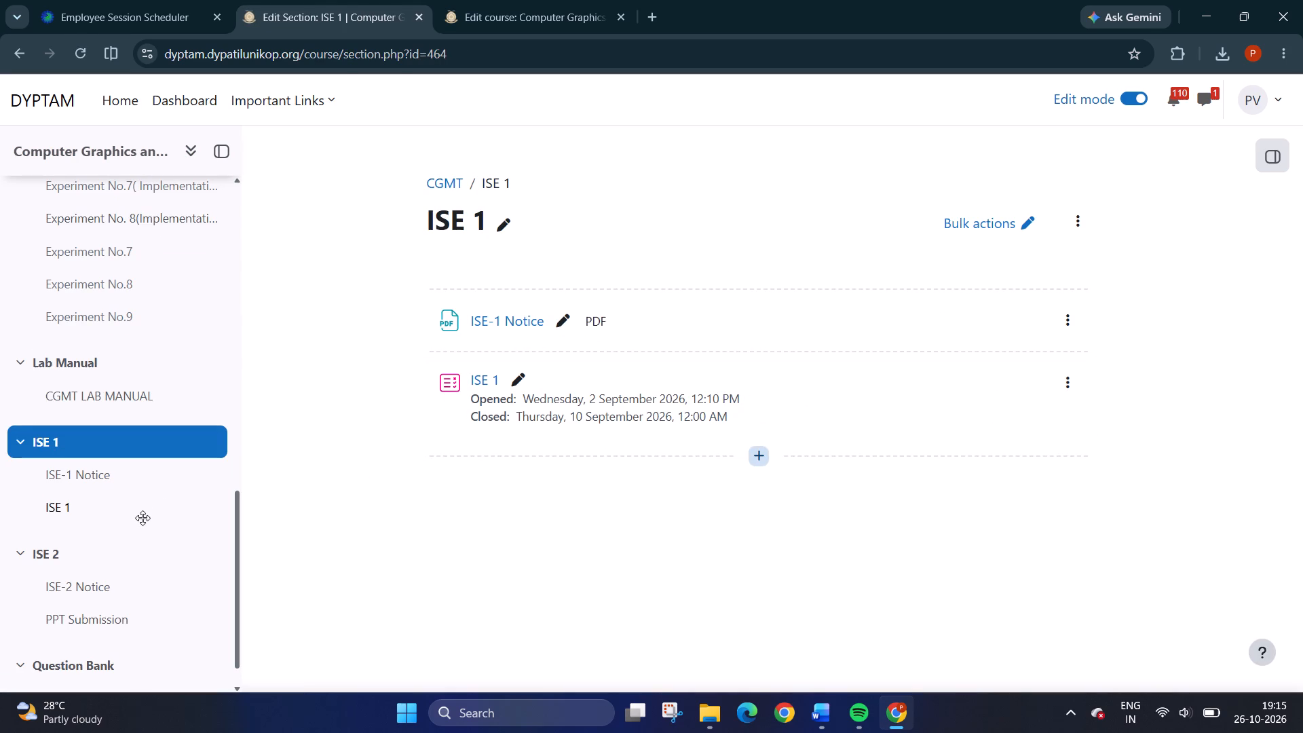
drag(64, 558, 71, 577)
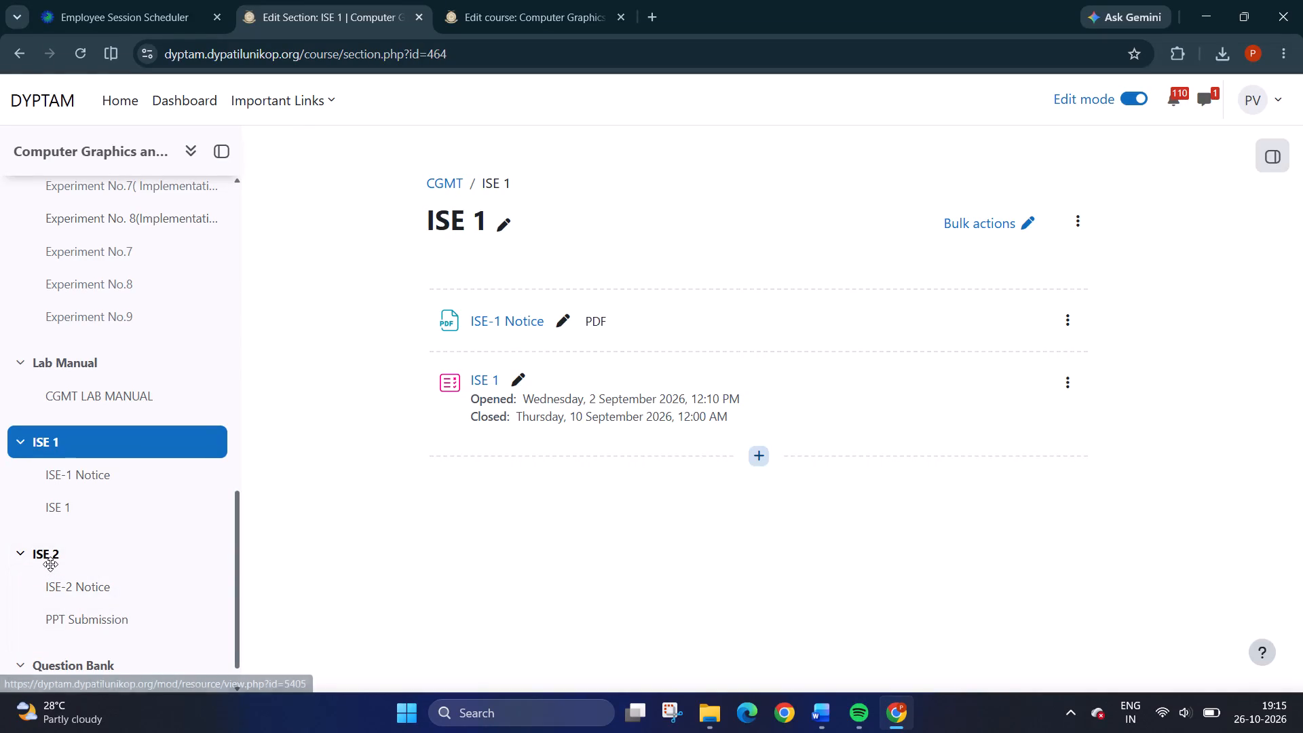
click(50, 564)
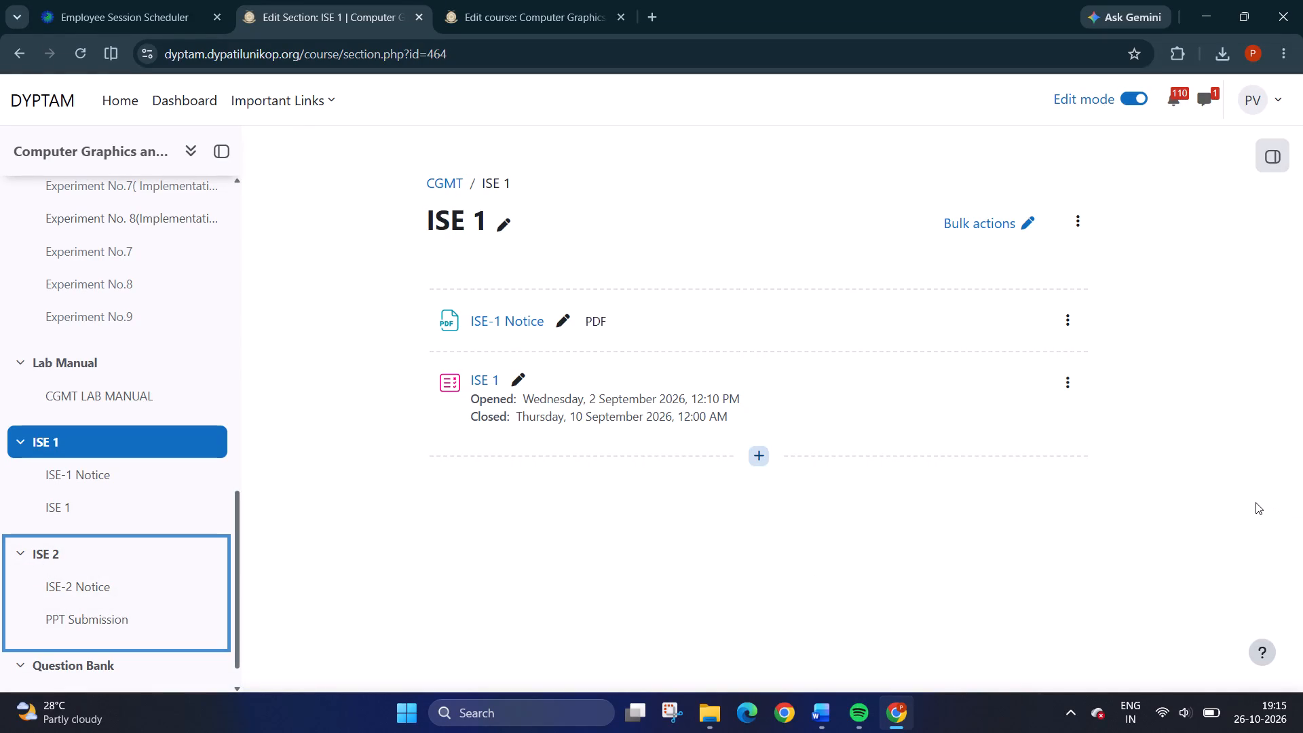
click(40, 557)
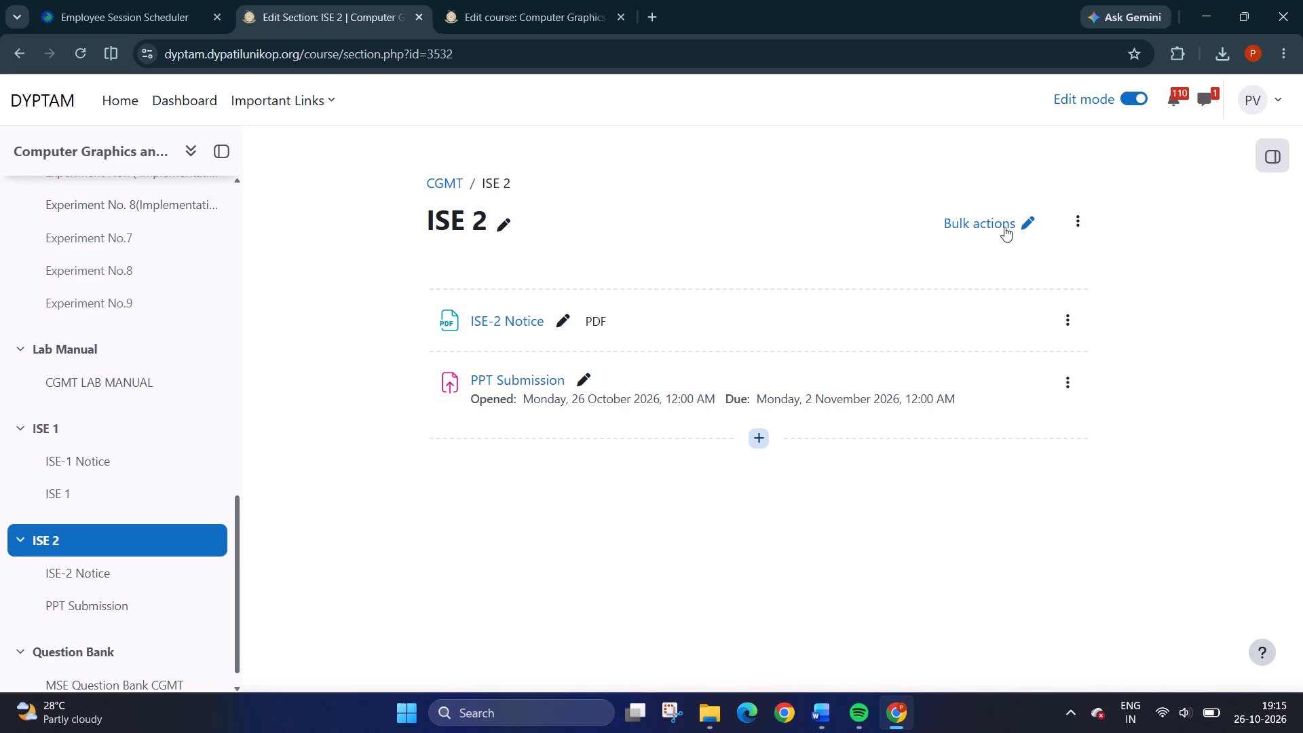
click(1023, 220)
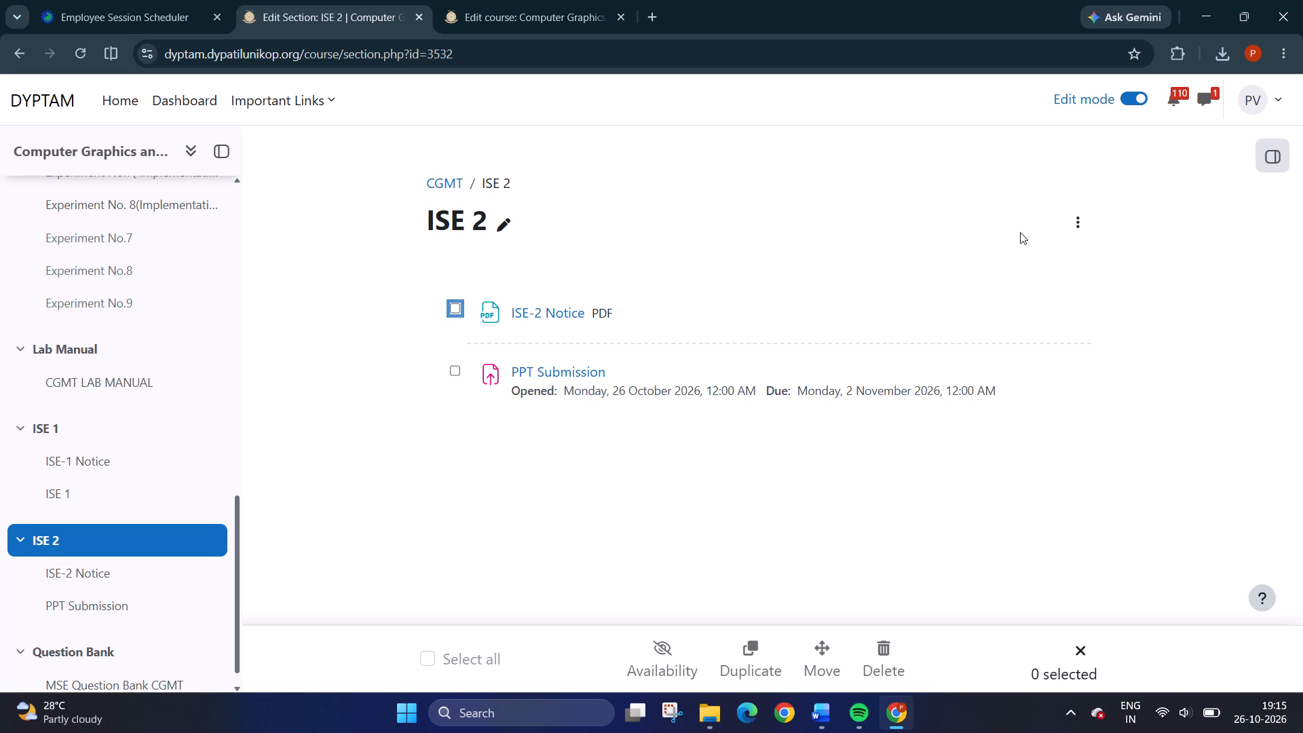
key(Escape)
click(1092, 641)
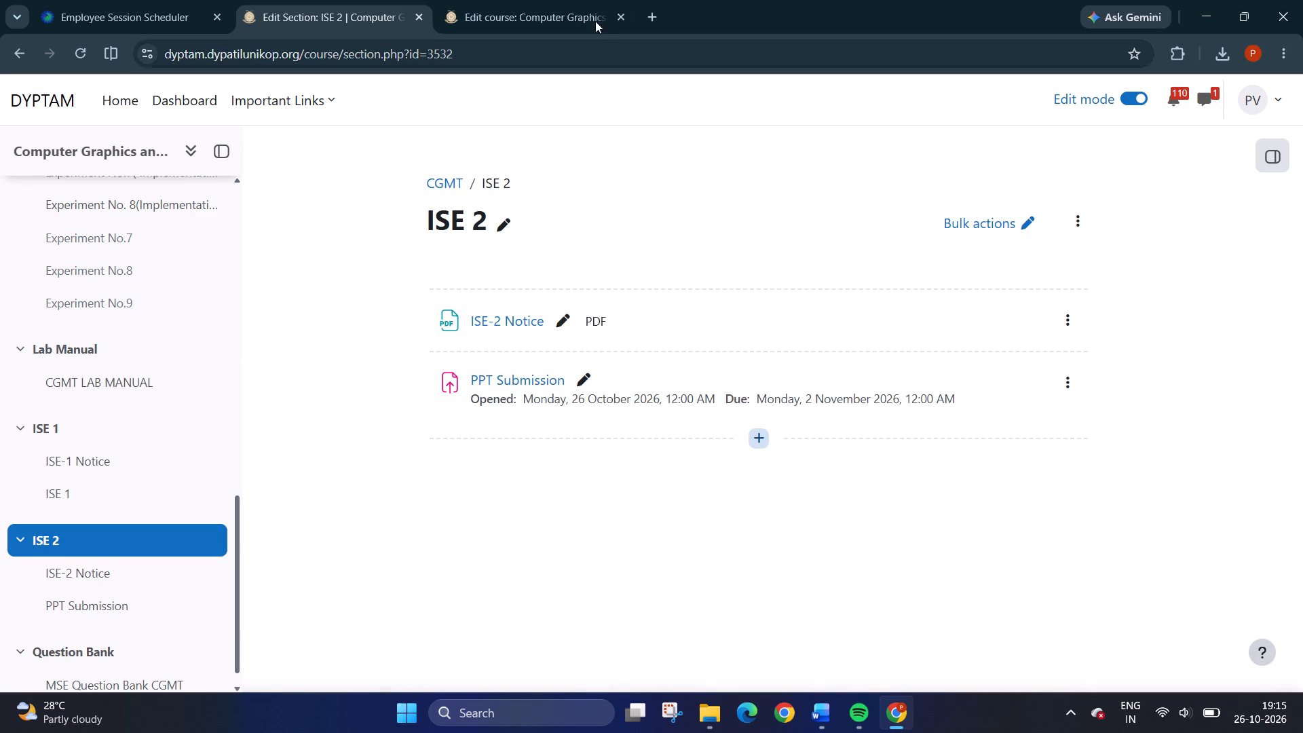
Look through the course index, from the unit sections down to the Question Bank, to review the course contents.
scroll(75, 349, up, 6)
scroll(81, 343, down, 1)
scroll(83, 343, up, 7)
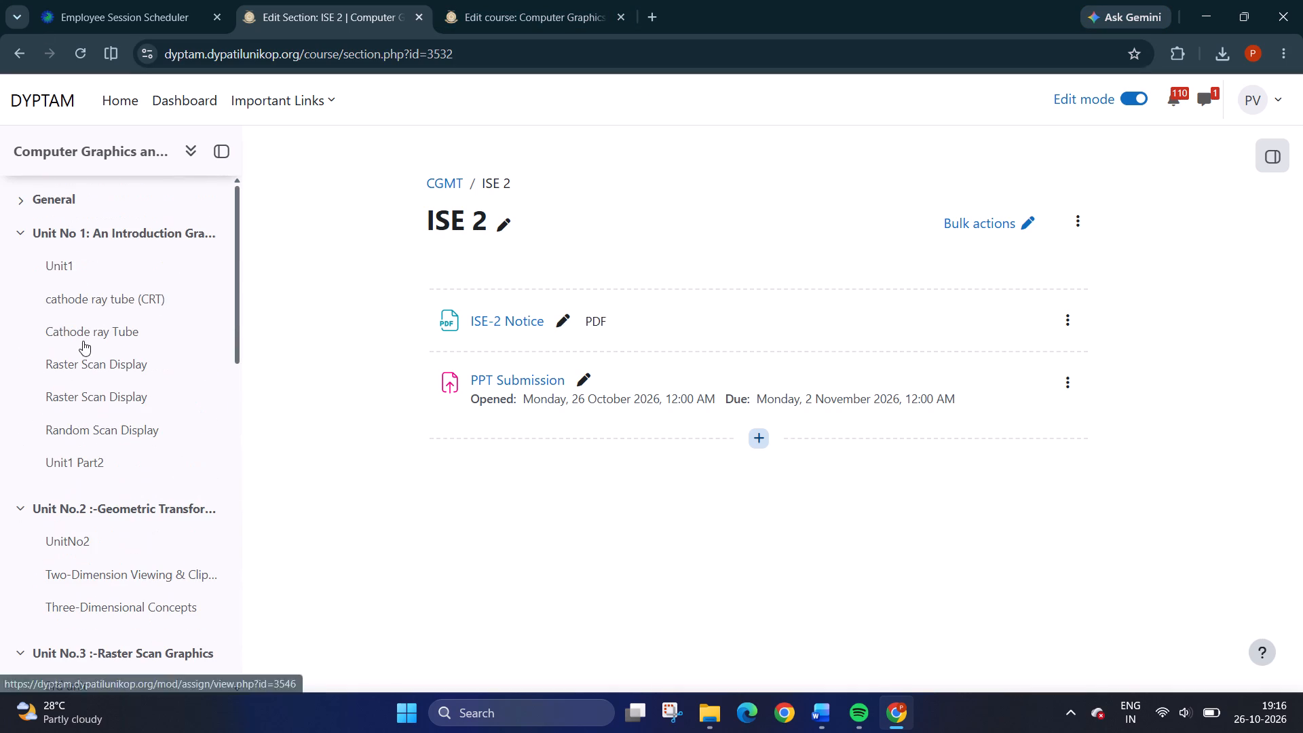
scroll(83, 341, up, 8)
scroll(73, 247, down, 16)
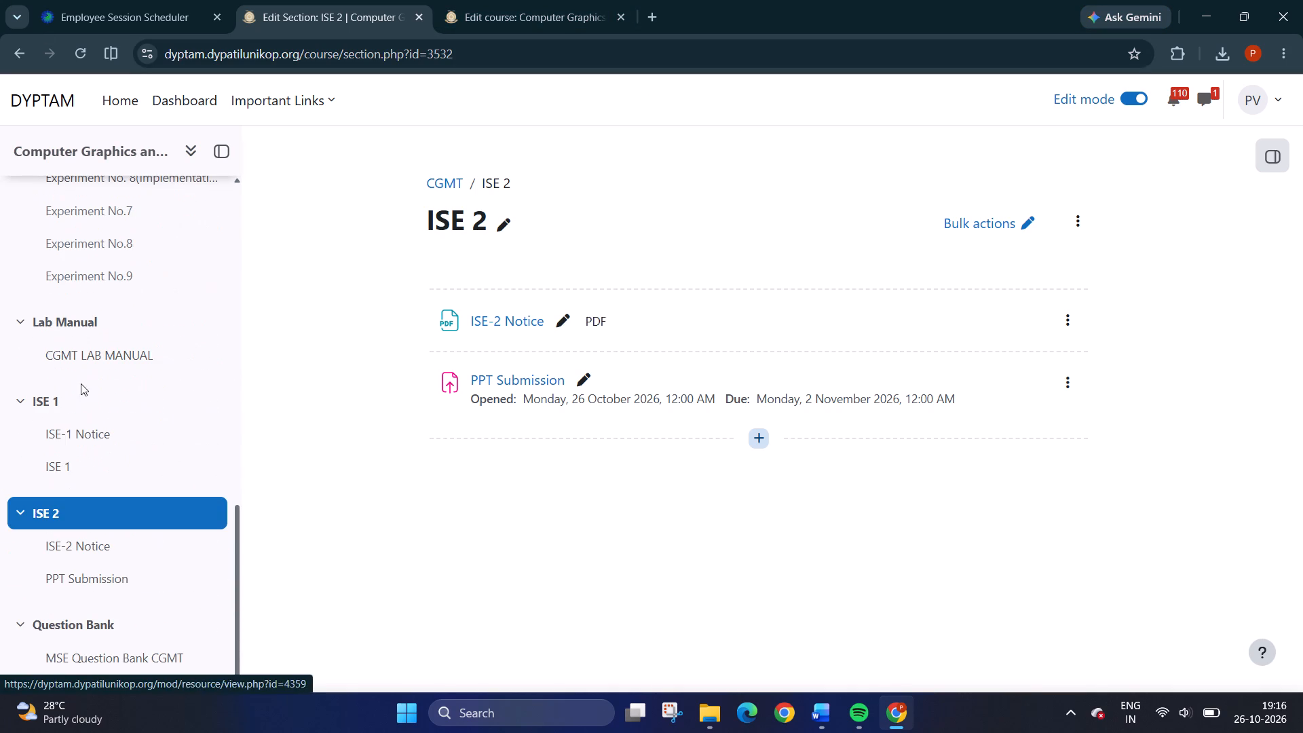
scroll(81, 387, down, 12)
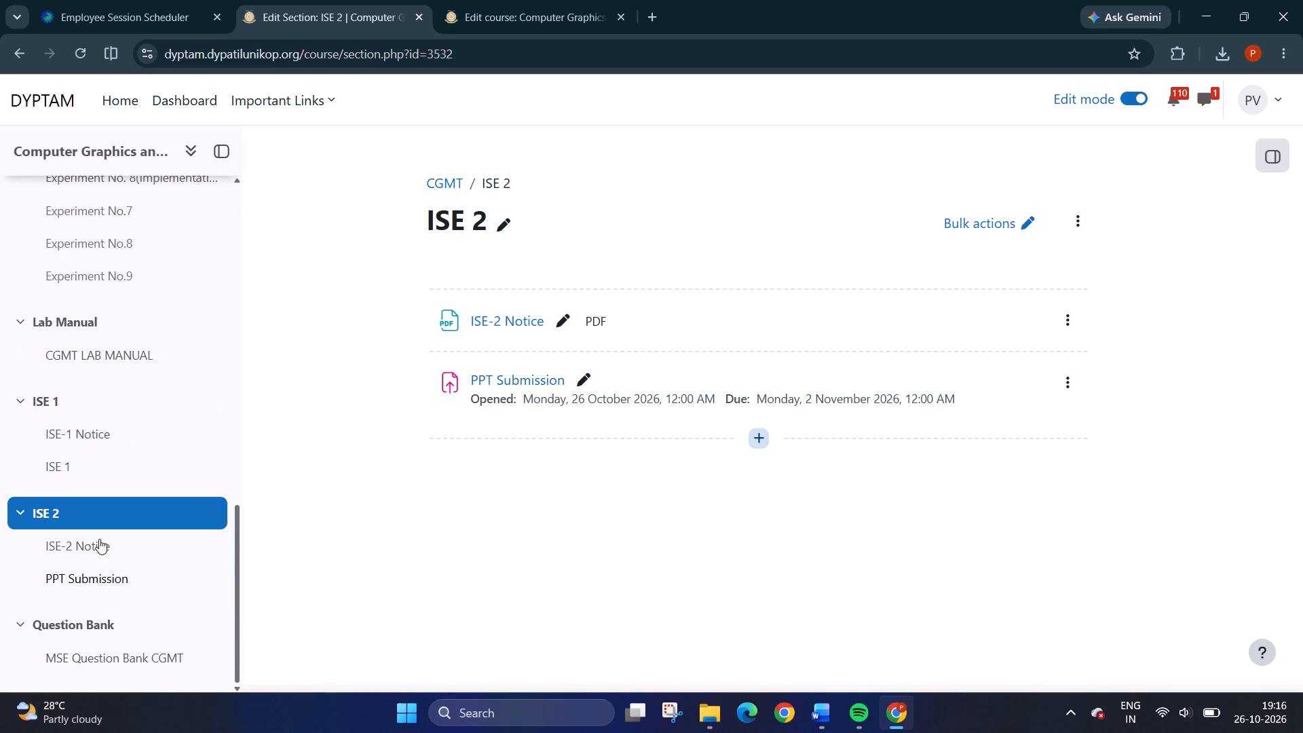
scroll(98, 326, up, 5)
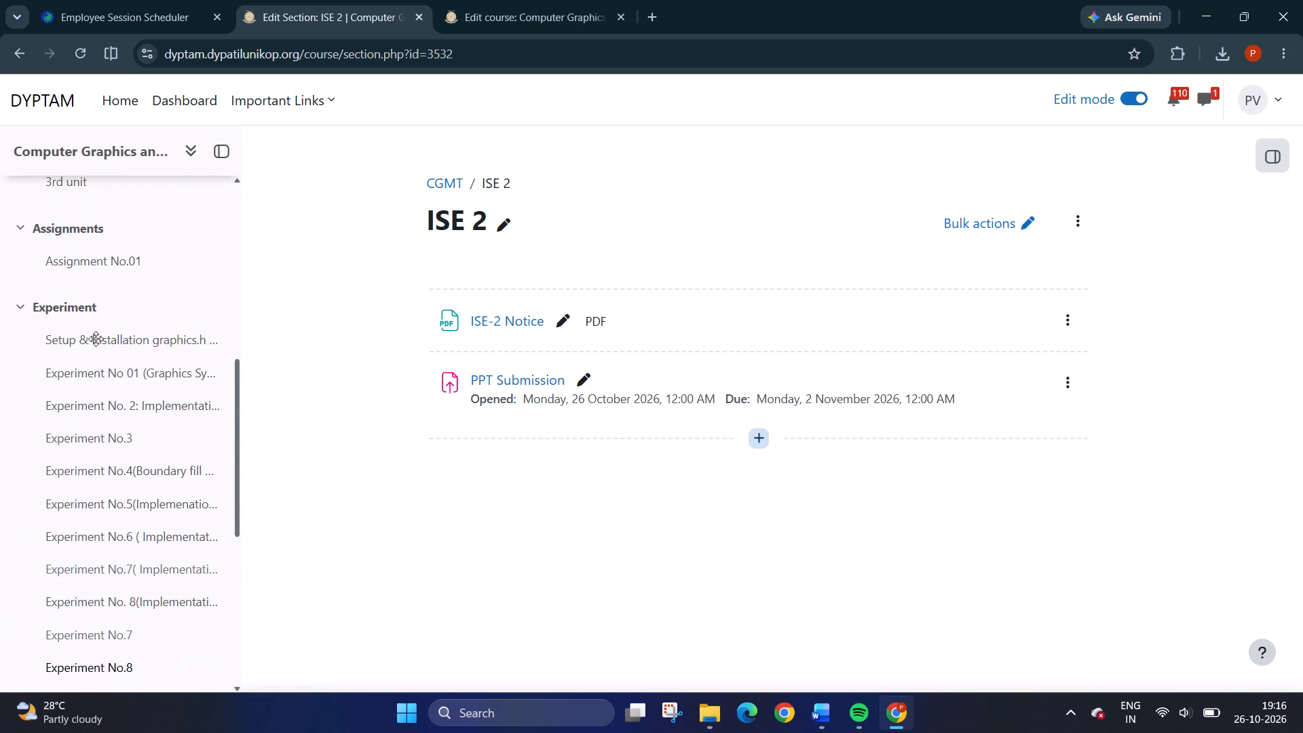
Look through the course index again, from the unit sections to the ISE 2 and Question Bank entries.
scroll(96, 345, up, 3)
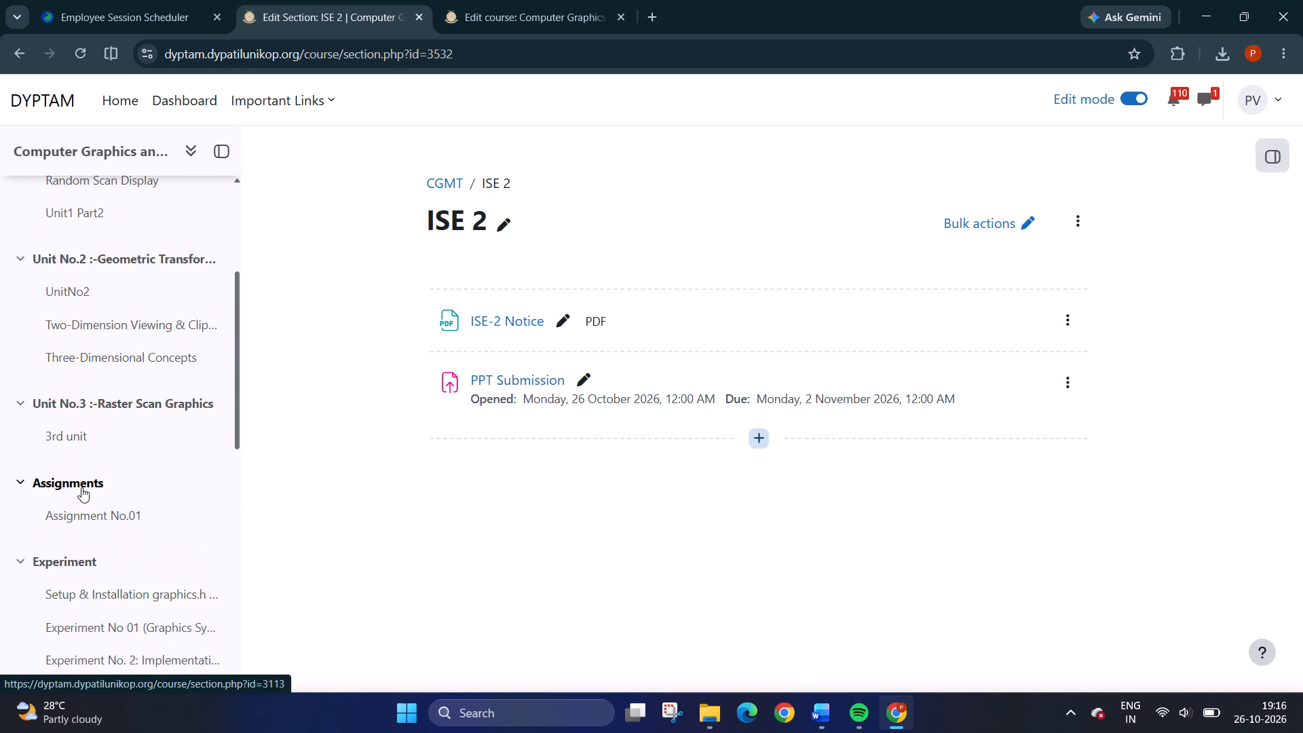
scroll(82, 487, down, 19)
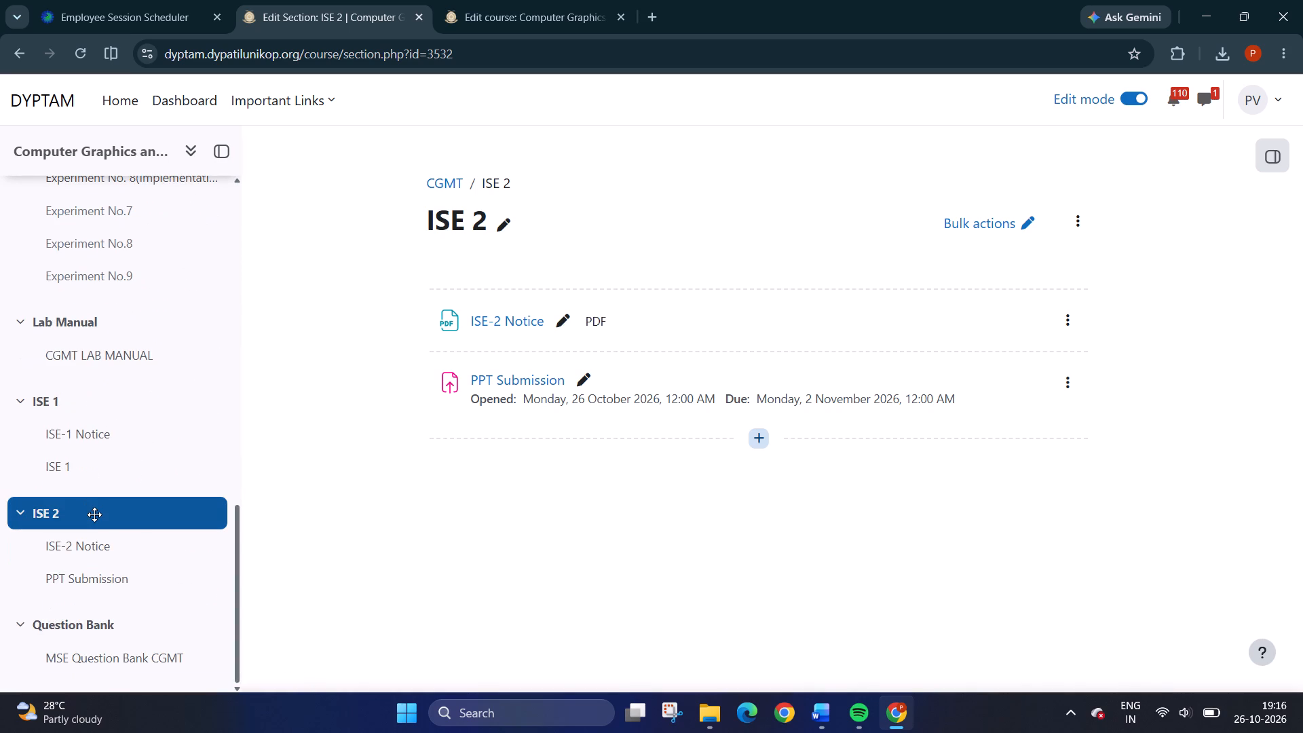
scroll(94, 514, up, 14)
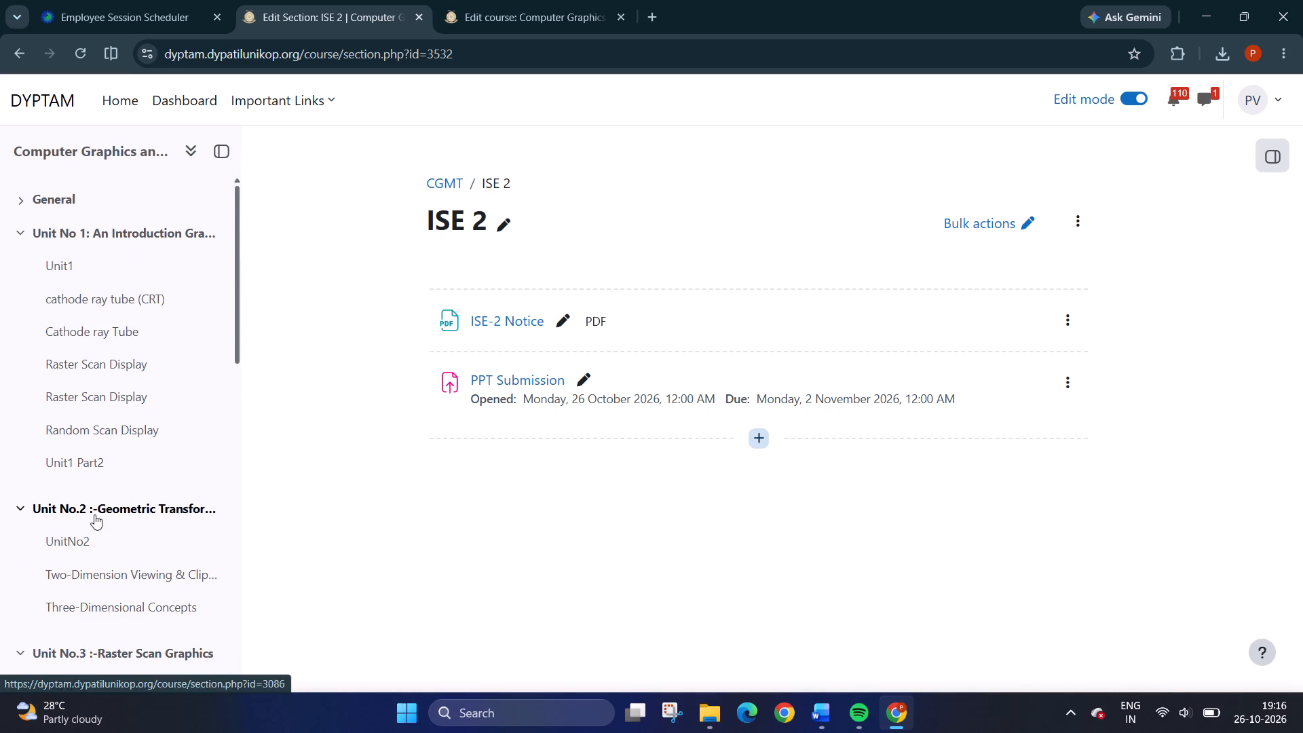
scroll(137, 316, down, 4)
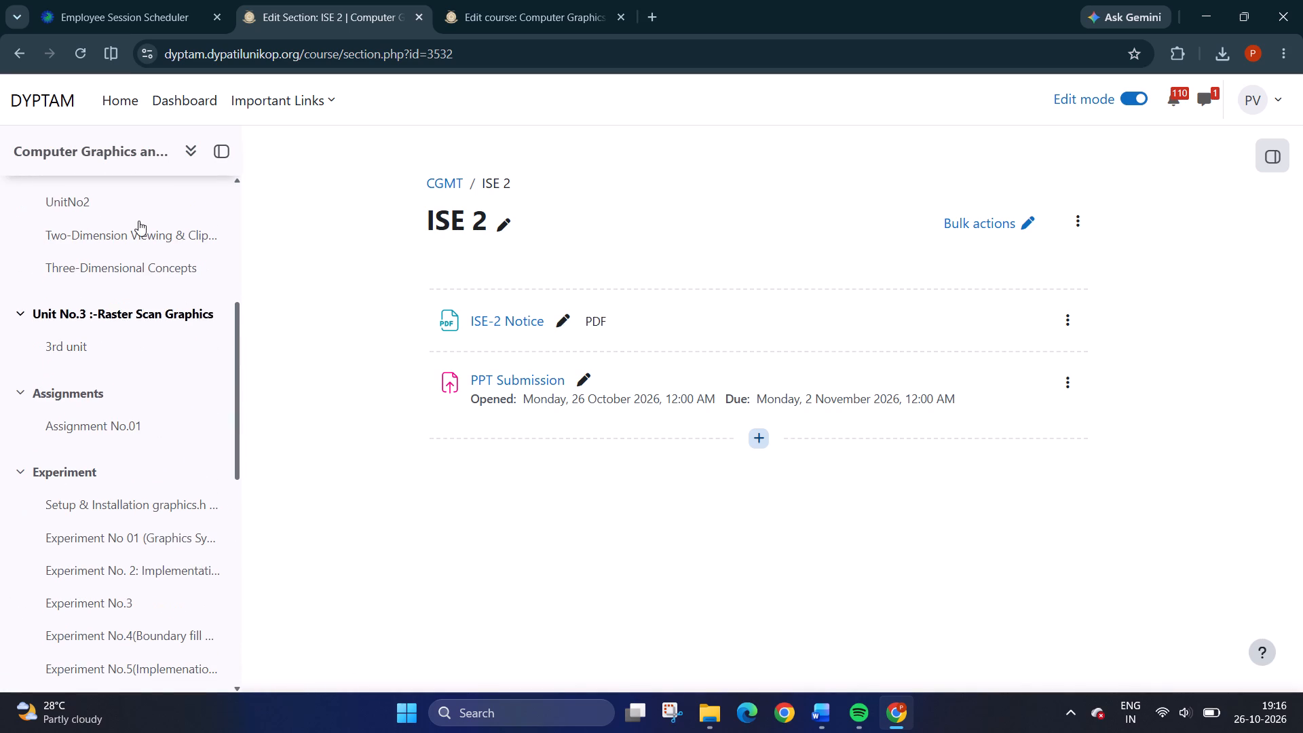
Compare the October session calendar, the ISE 2 section page and the ISE sections on the course page.
click(208, 0)
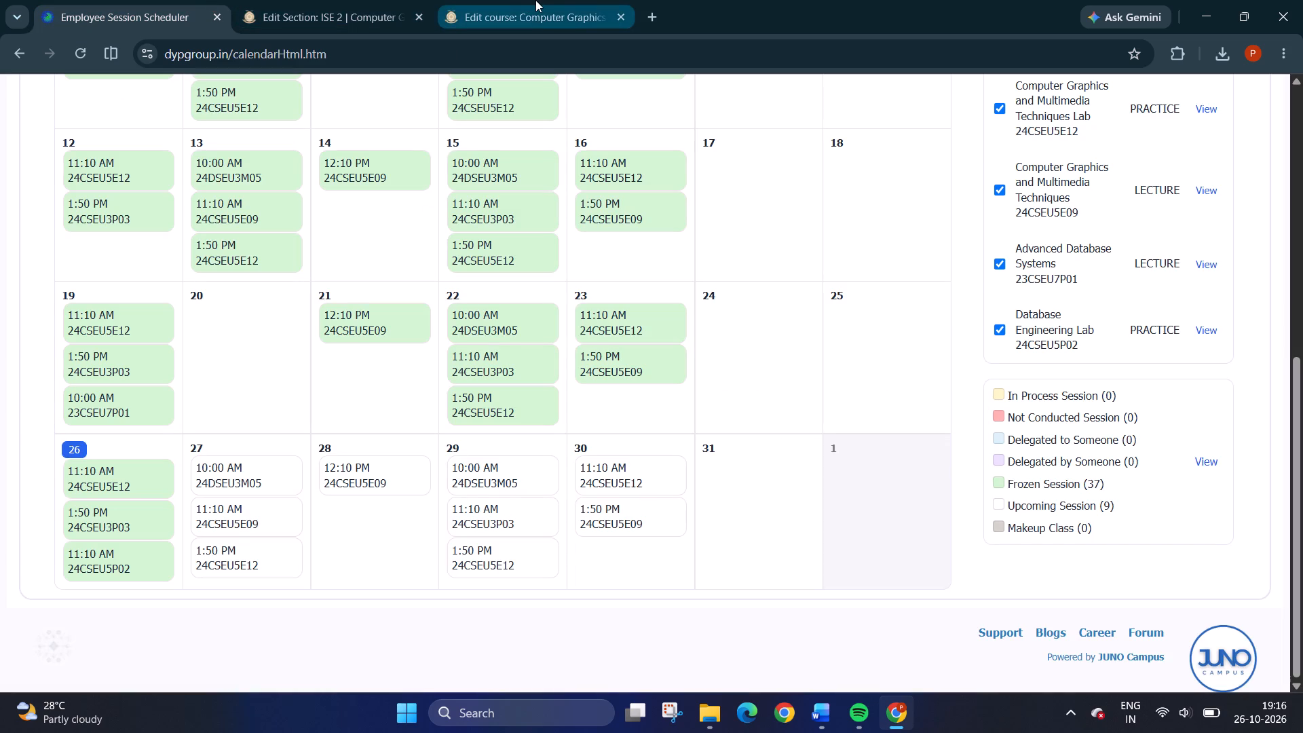
click(351, 4)
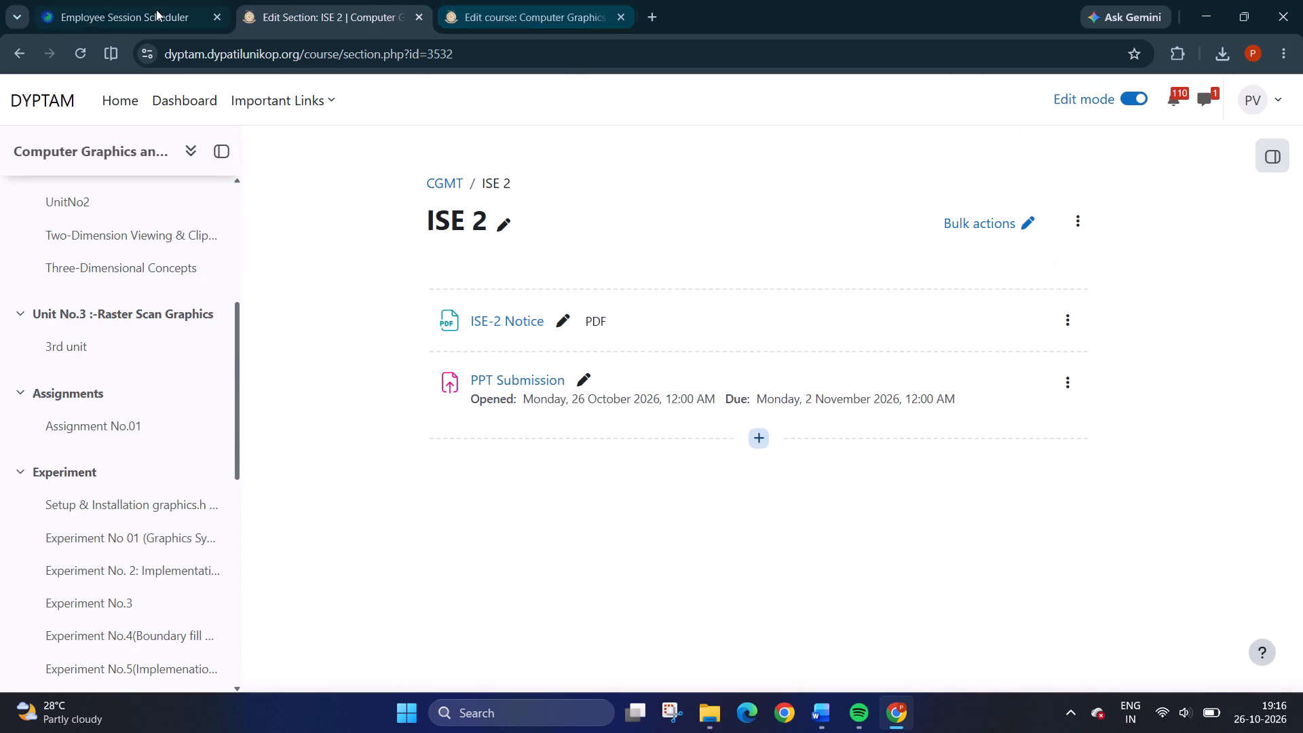
click(95, 10)
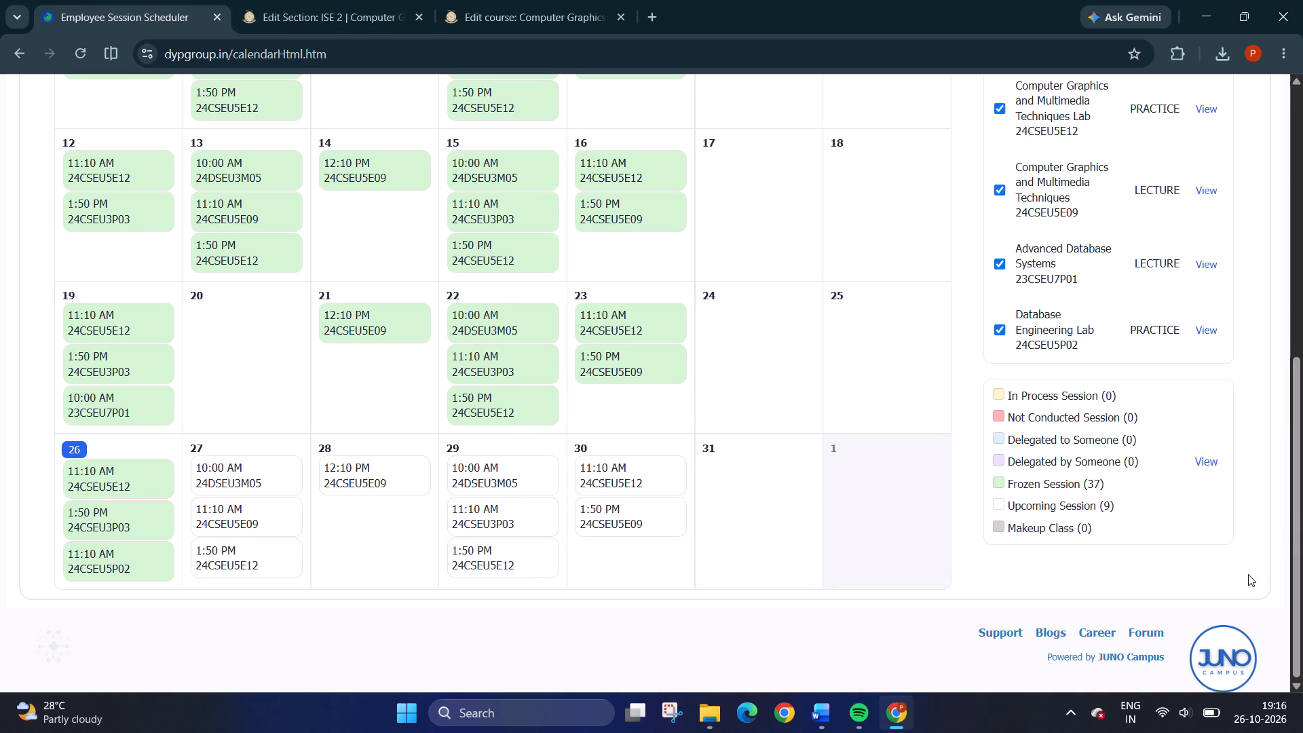
click(527, 0)
click(299, 0)
click(100, 3)
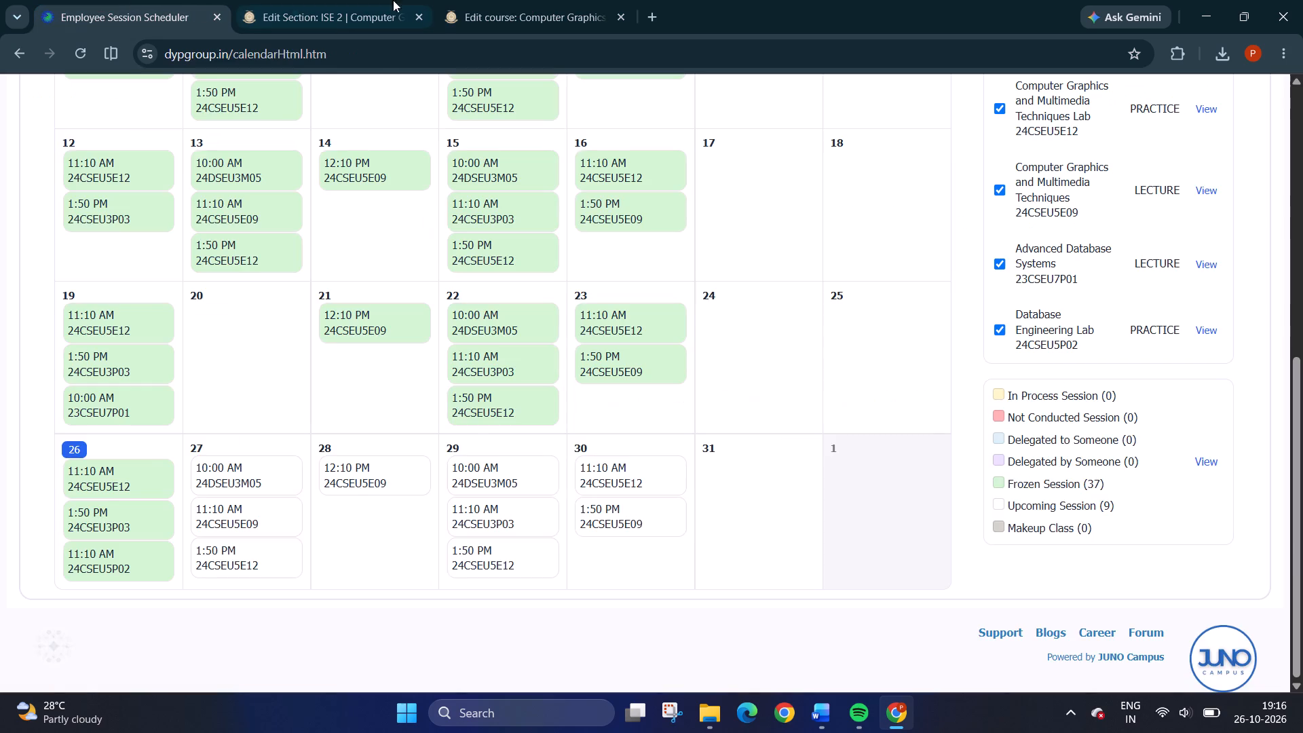
click(480, 0)
scroll(633, 280, down, 2)
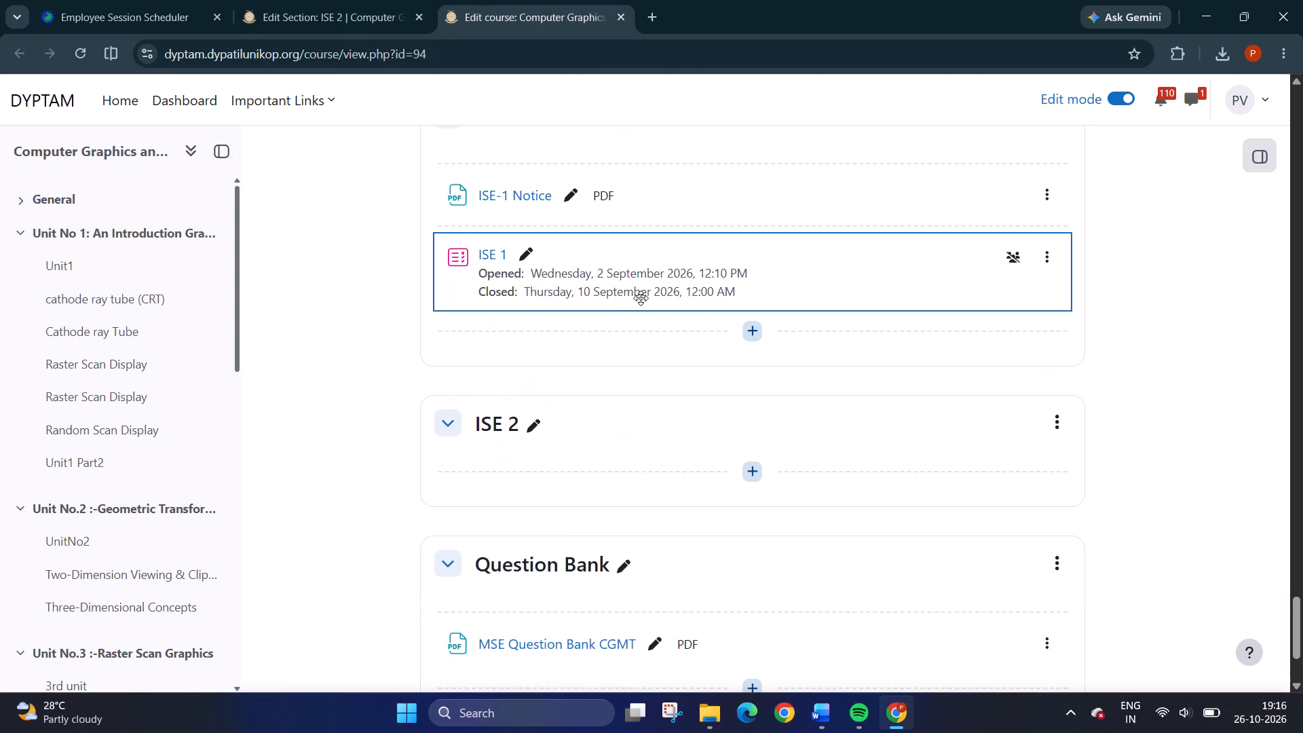
View the session details for the 27 October 11:10 AM 24CSEU5E09 lecture in the session scheduler, then return to the calendar.
click(54, 0)
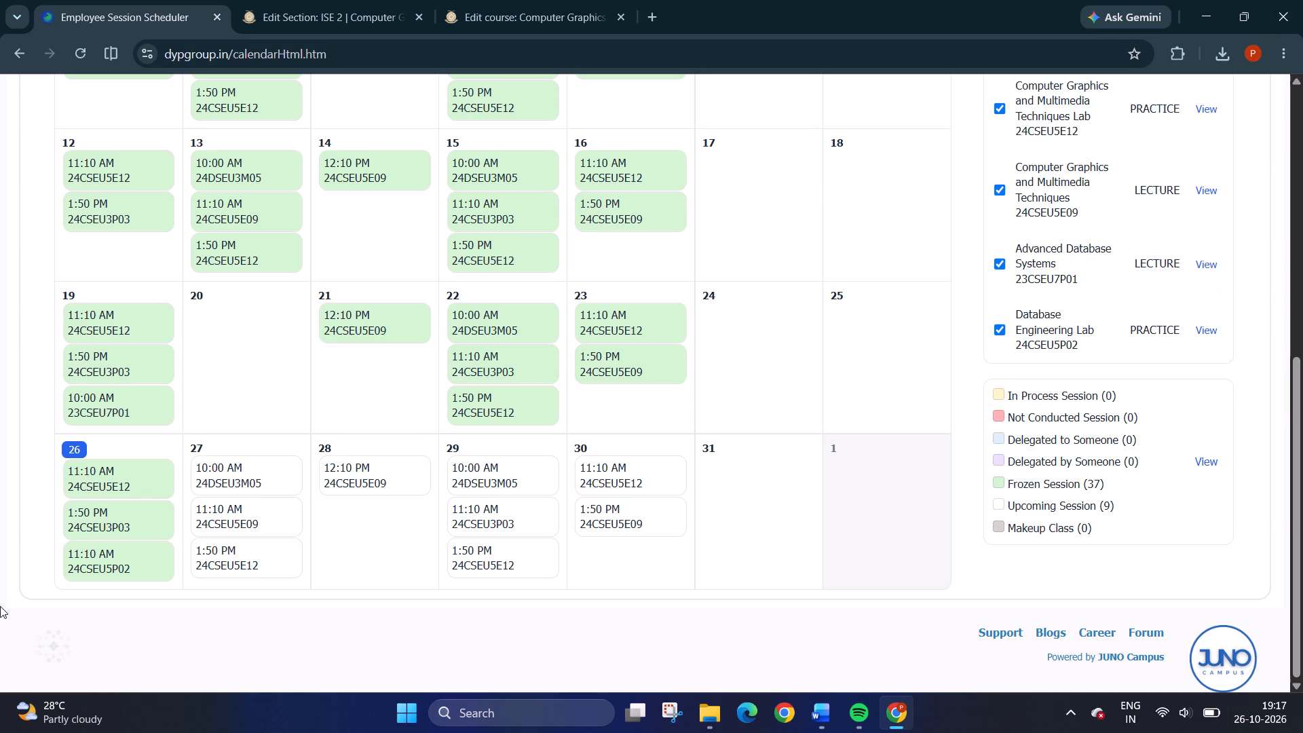
click(215, 526)
scroll(341, 372, up, 5)
scroll(661, 387, up, 1)
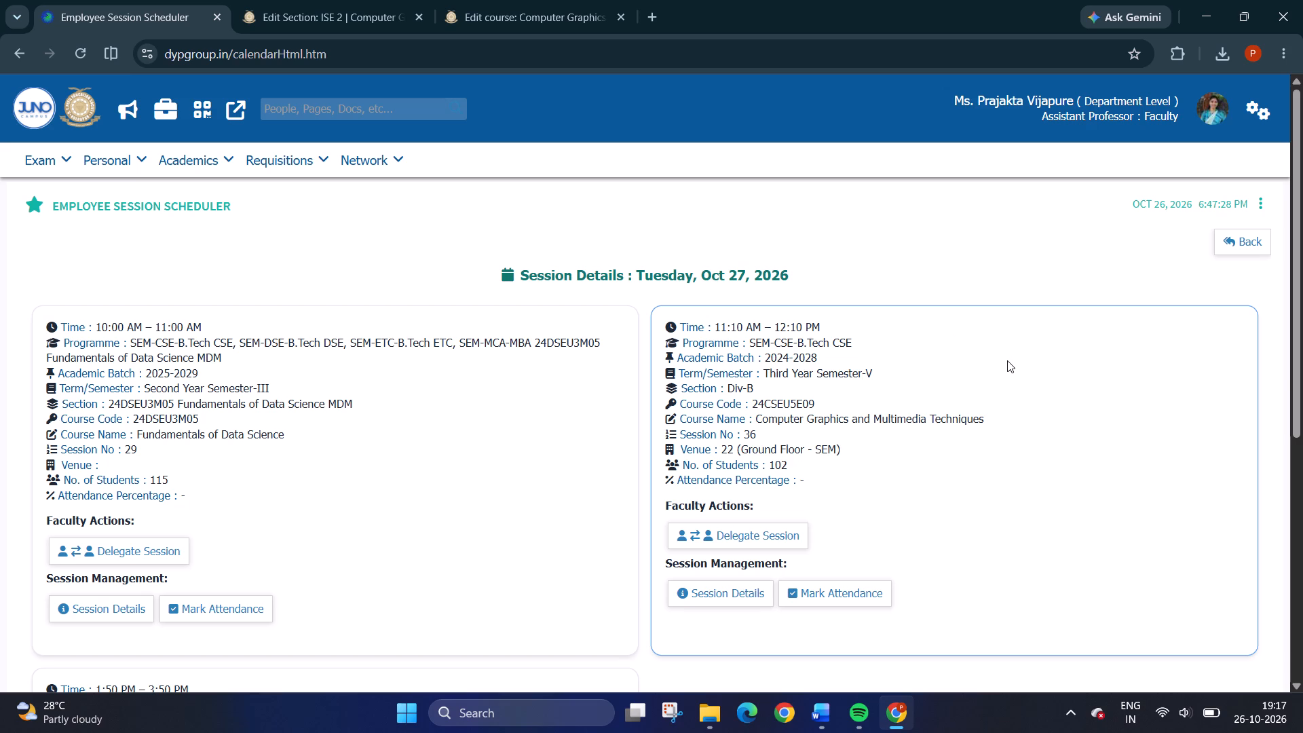
click(1251, 227)
click(1251, 235)
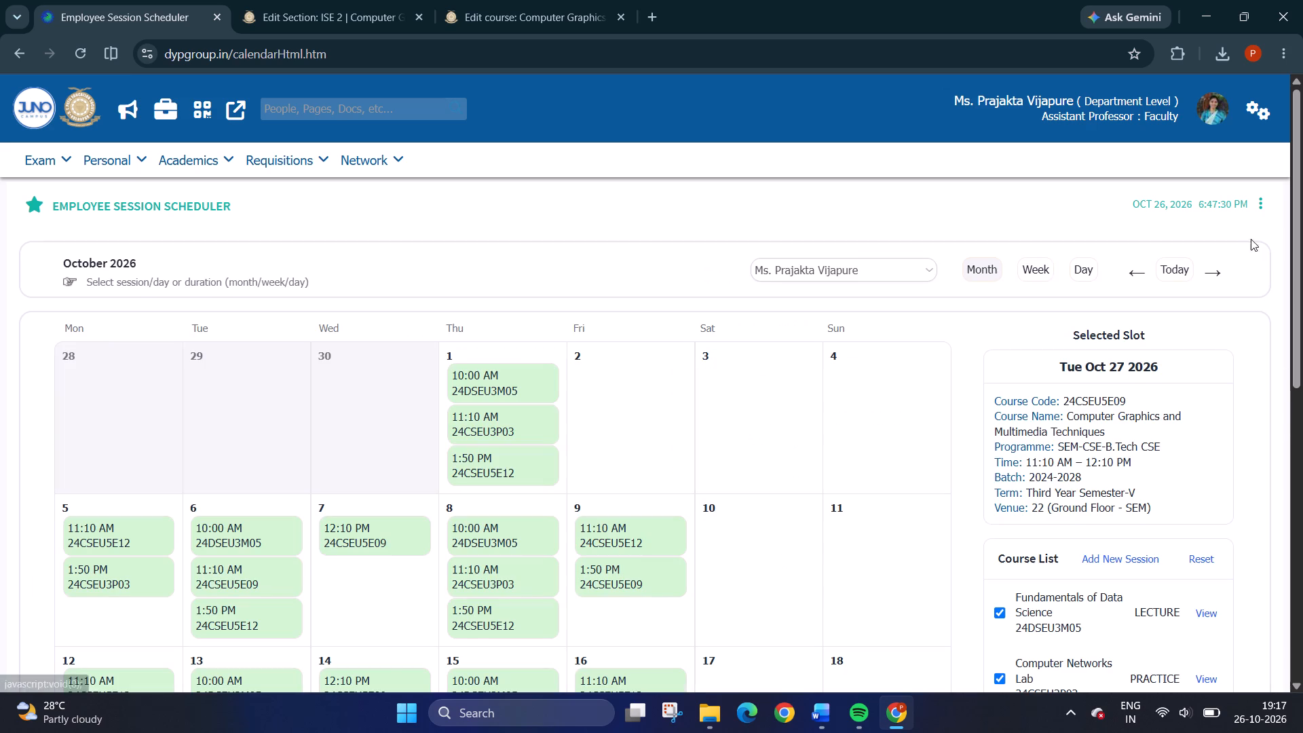
Examine the remaining October sessions, then advance the session calendar to November 2026 and review that month's sessions.
scroll(406, 425, down, 5)
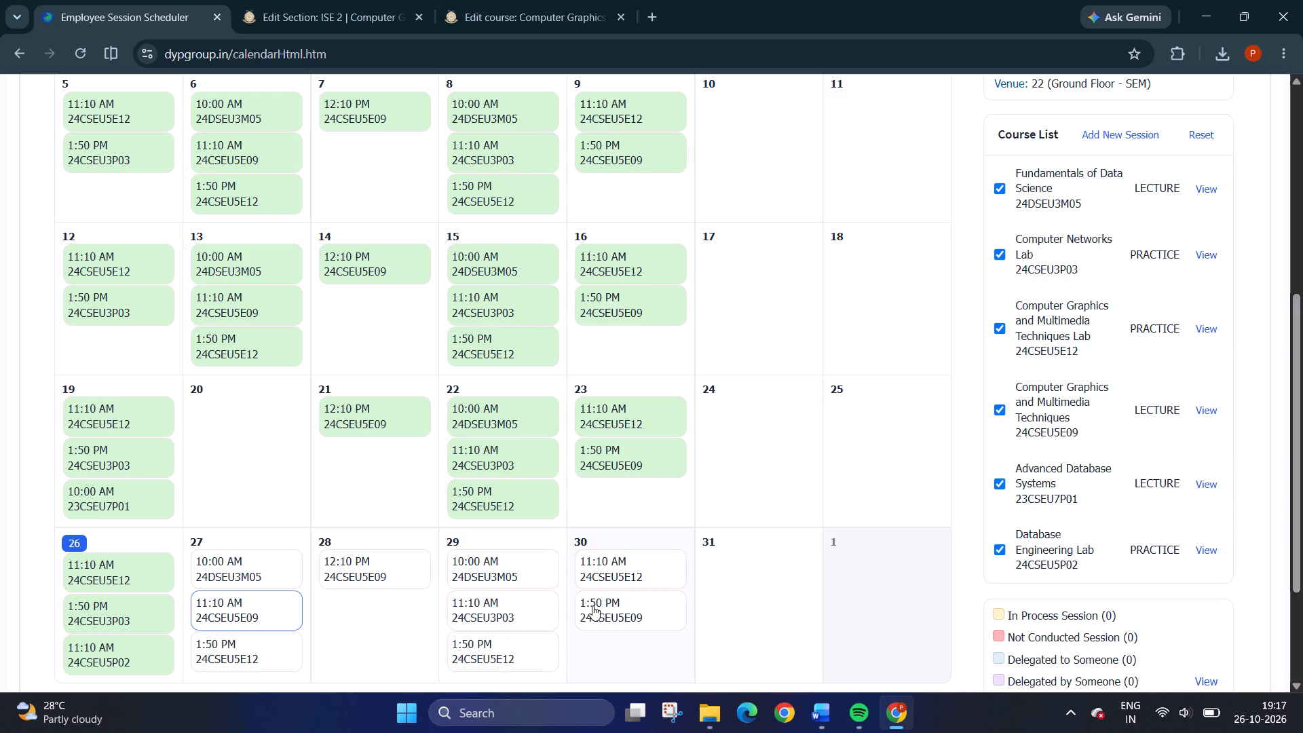
scroll(665, 500, up, 8)
click(1209, 263)
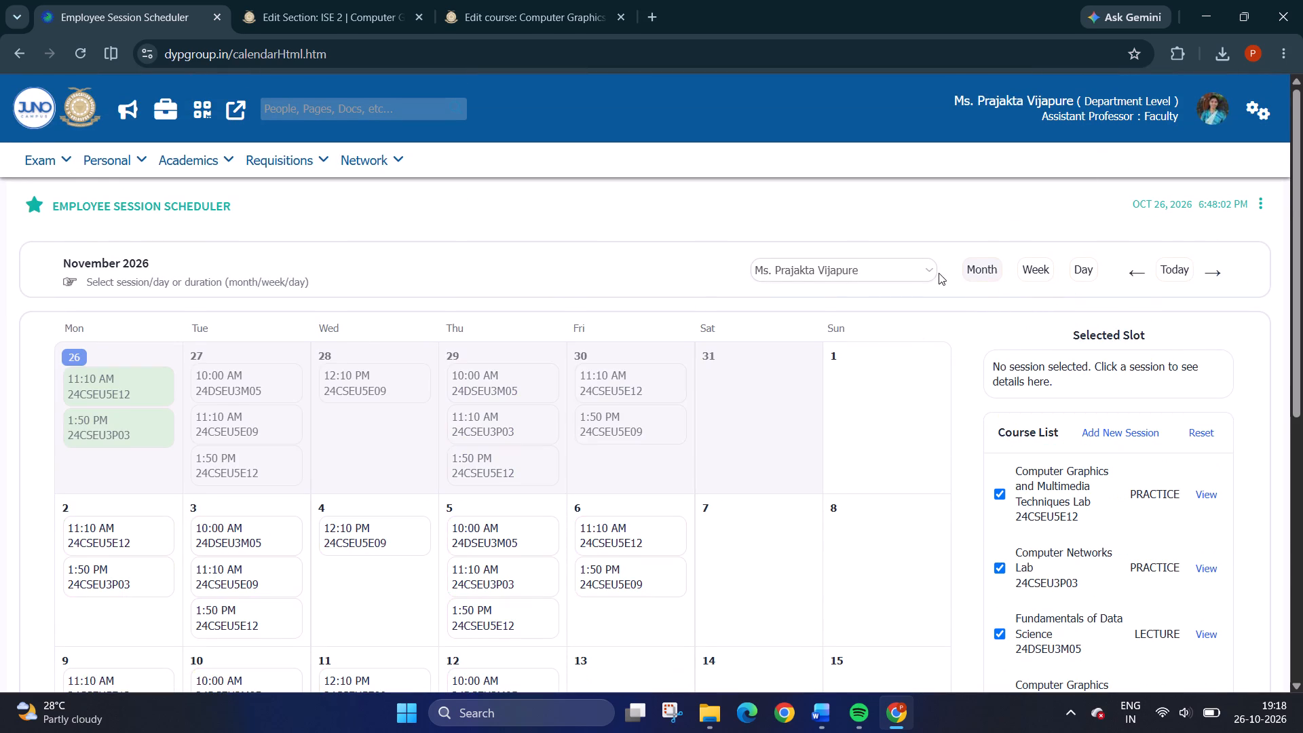
scroll(934, 287, down, 4)
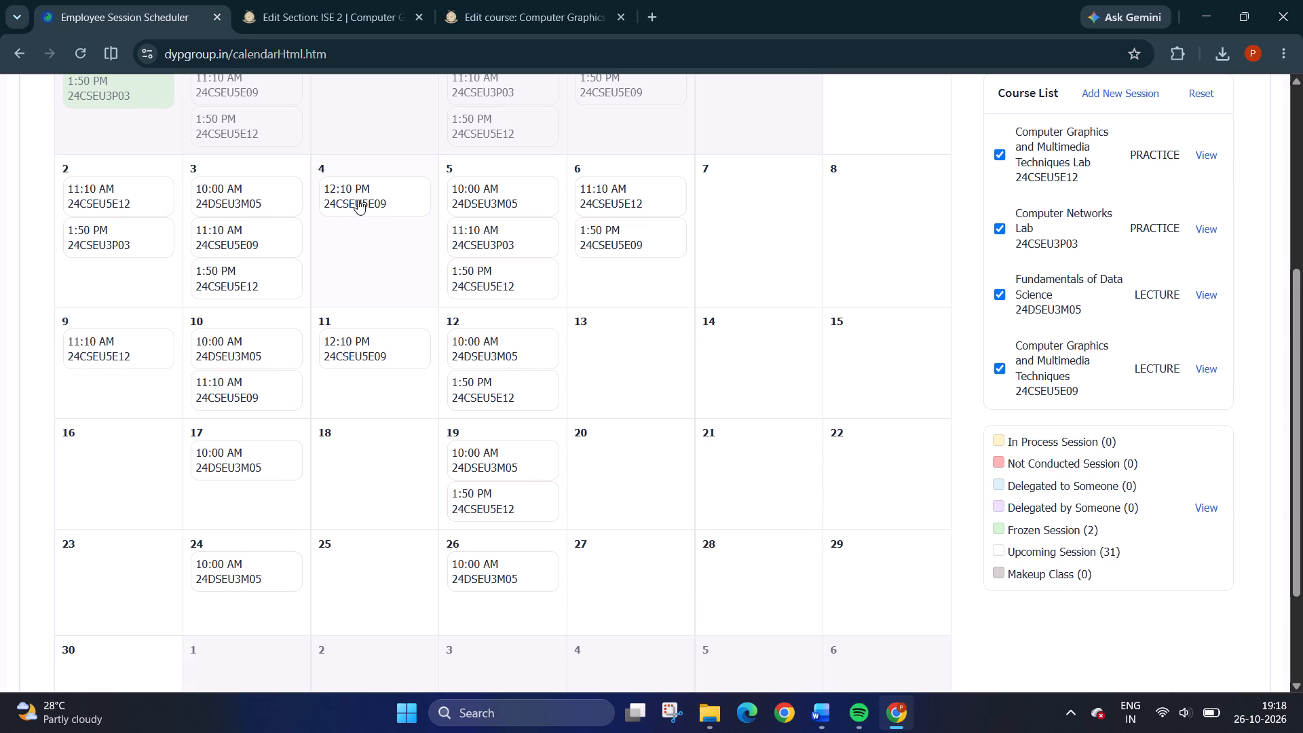
Close the ISE 2 section page and the course editing page, leaving only the Employee Session Scheduler open.
click(375, 0)
click(555, 0)
click(54, 0)
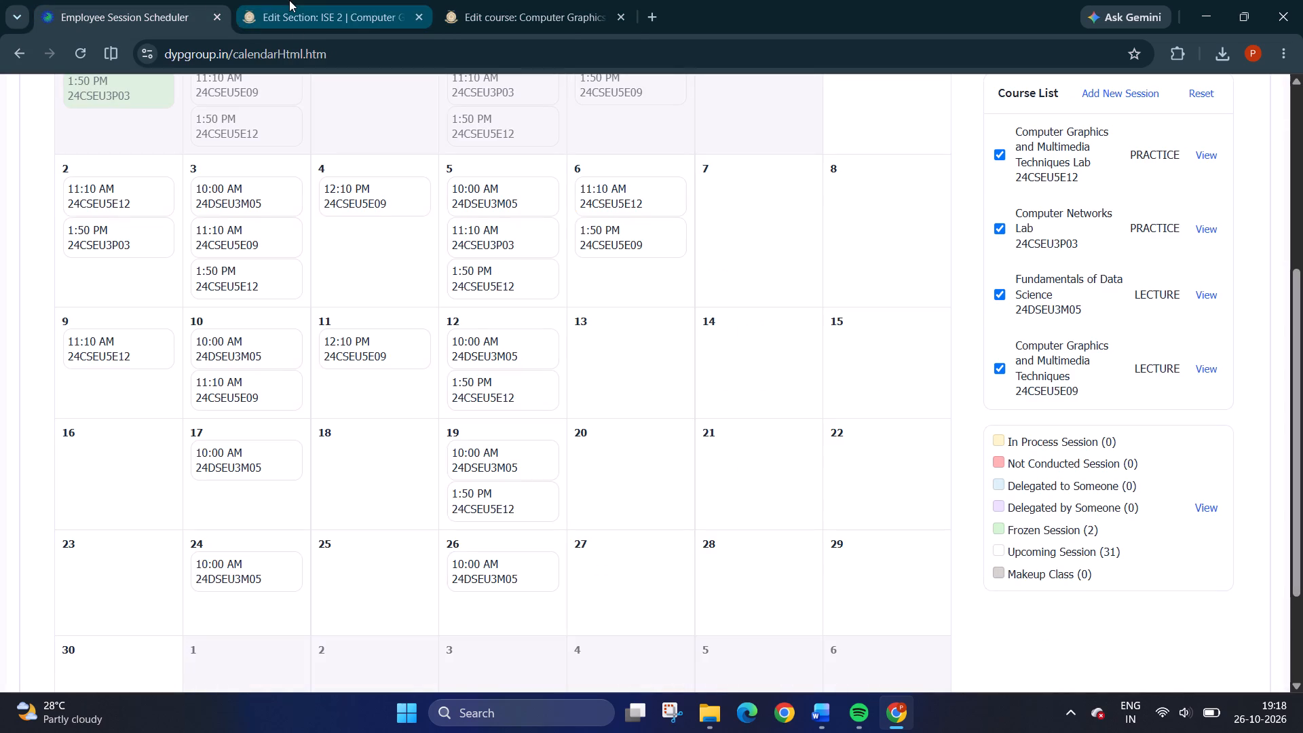
click(289, 0)
click(417, 13)
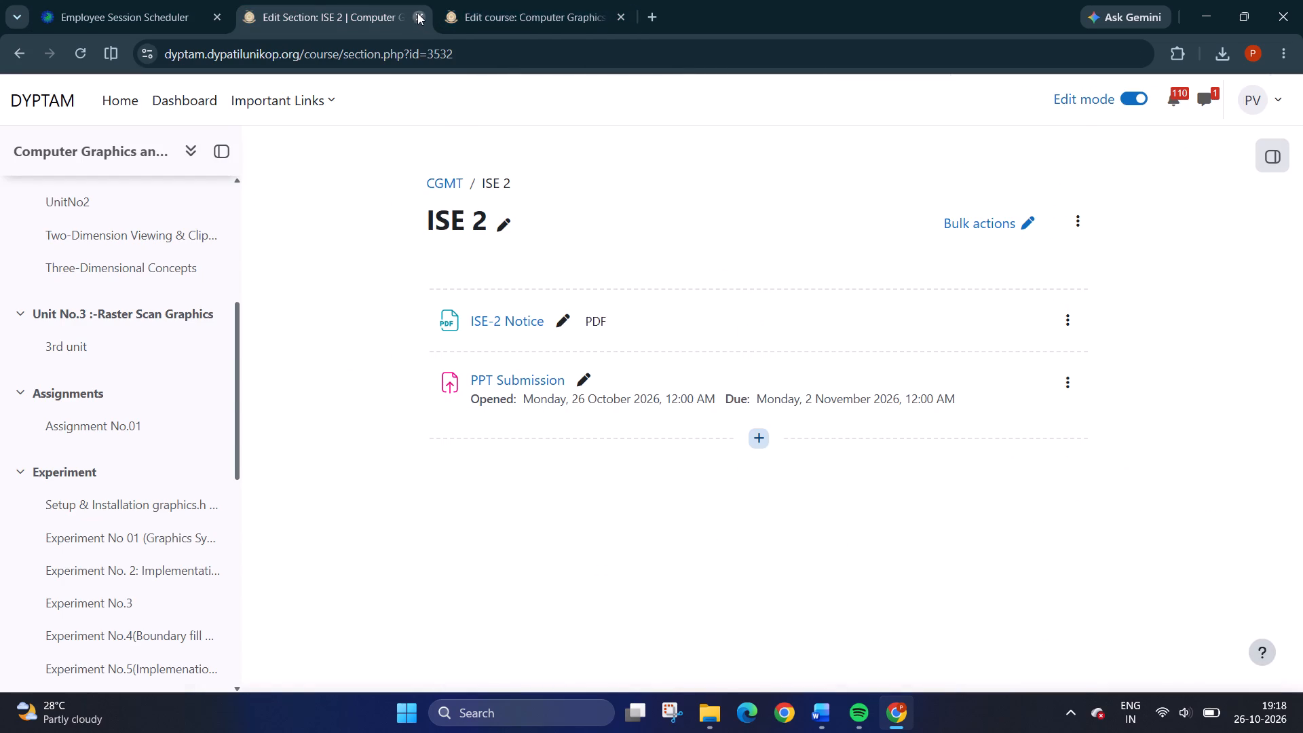
click(417, 13)
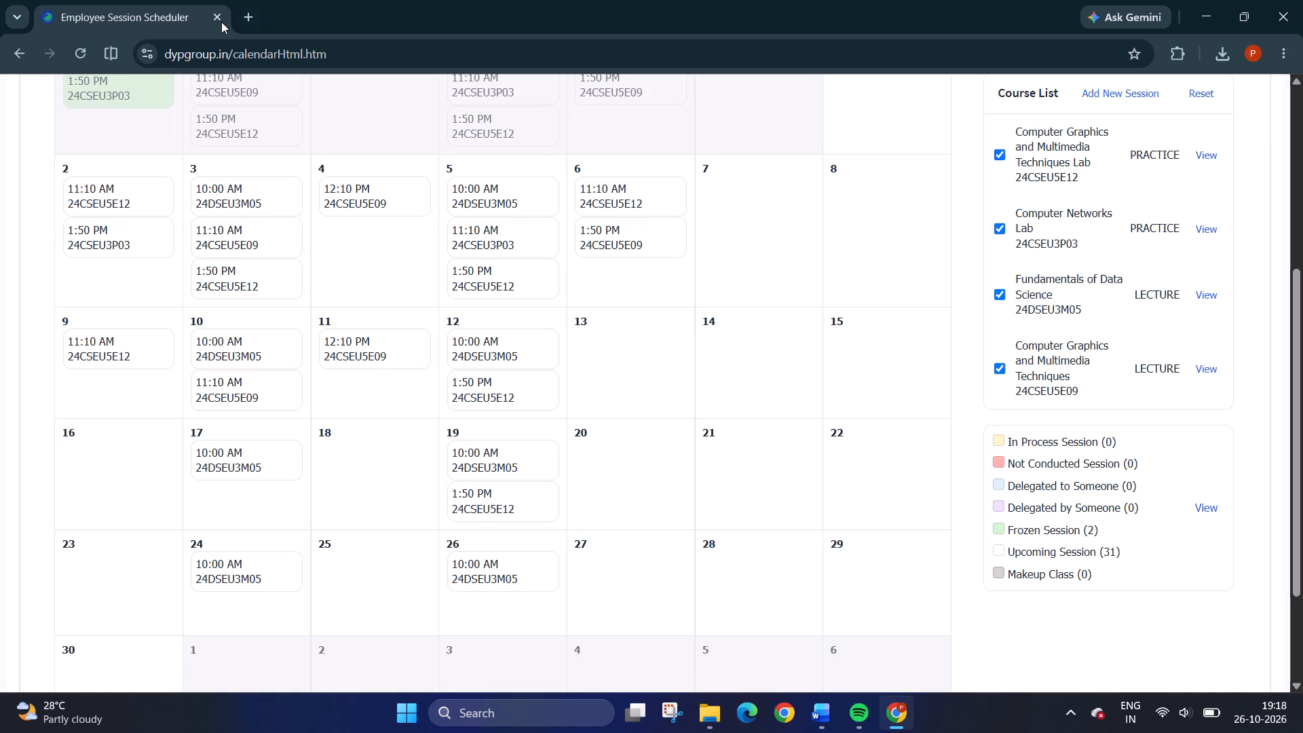
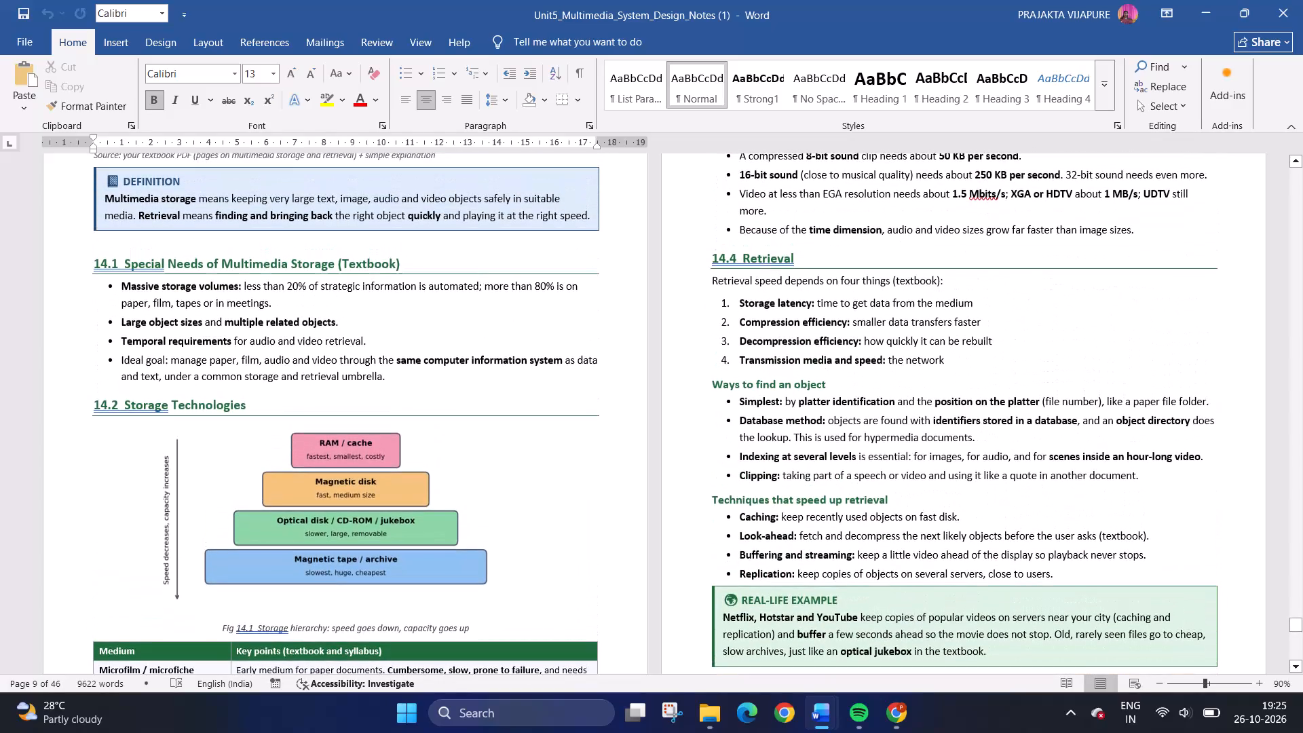
Examine the Unit 5 Multimedia System Design notes from Topic 14 on storage and retrieval through to the short and long questions.
scroll(946, 414, up, 1)
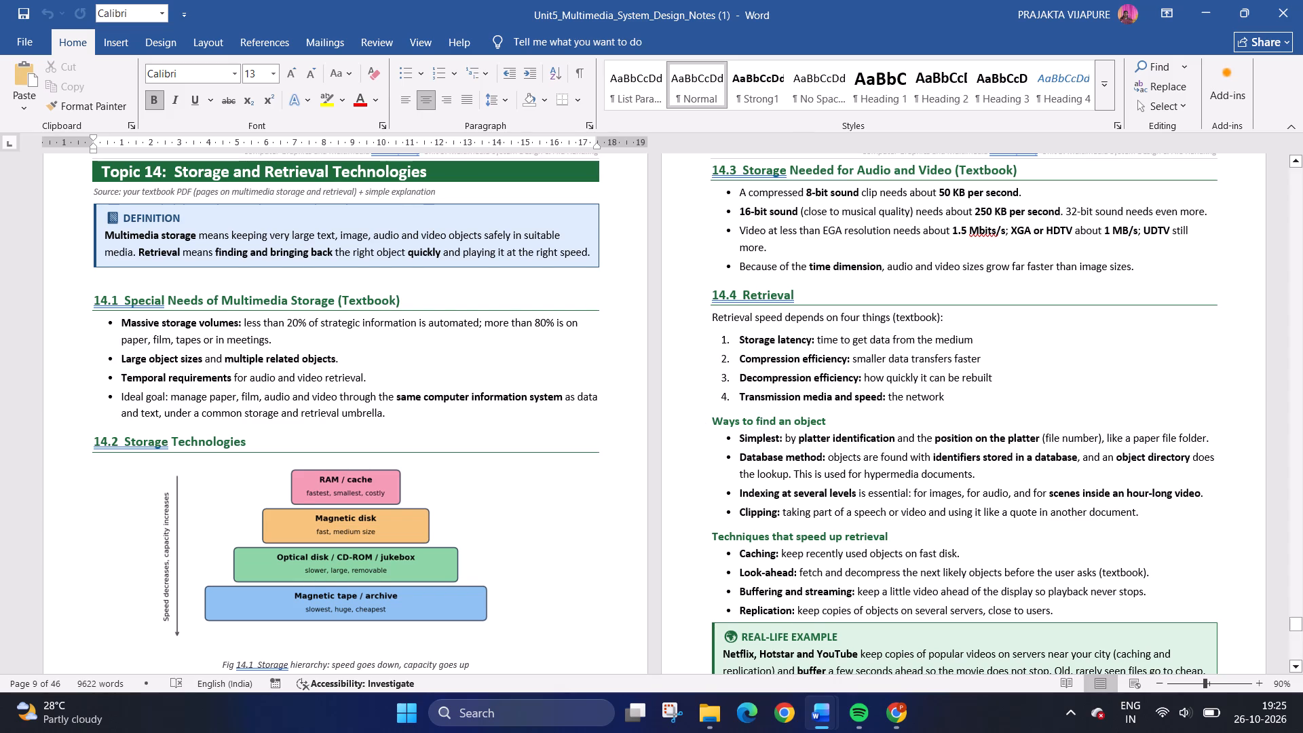
scroll(921, 454, down, 16)
scroll(852, 533, down, 16)
scroll(700, 524, down, 4)
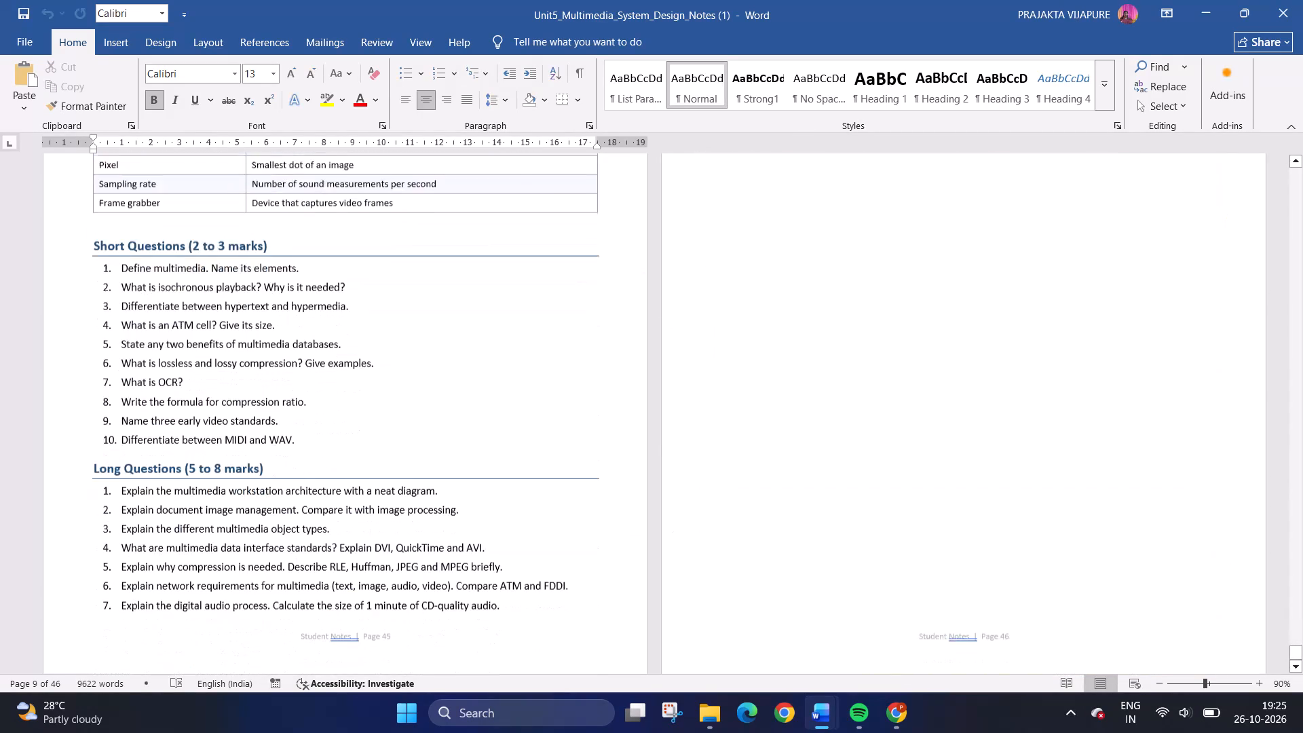
scroll(686, 563, down, 7)
scroll(511, 539, down, 7)
Close the Unit 5 Multimedia System Design notes and the Unit 4 Illumination and Color Models notes in Word.
click(1302, 0)
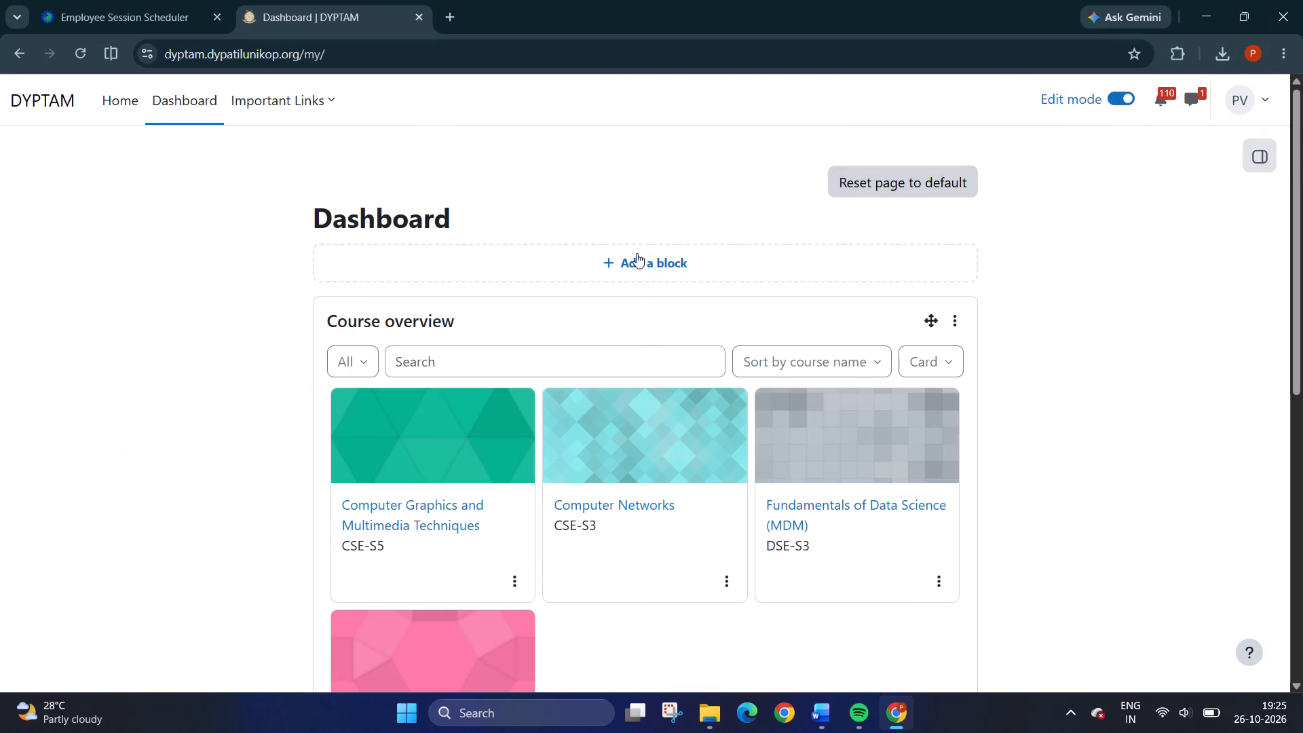
click(808, 709)
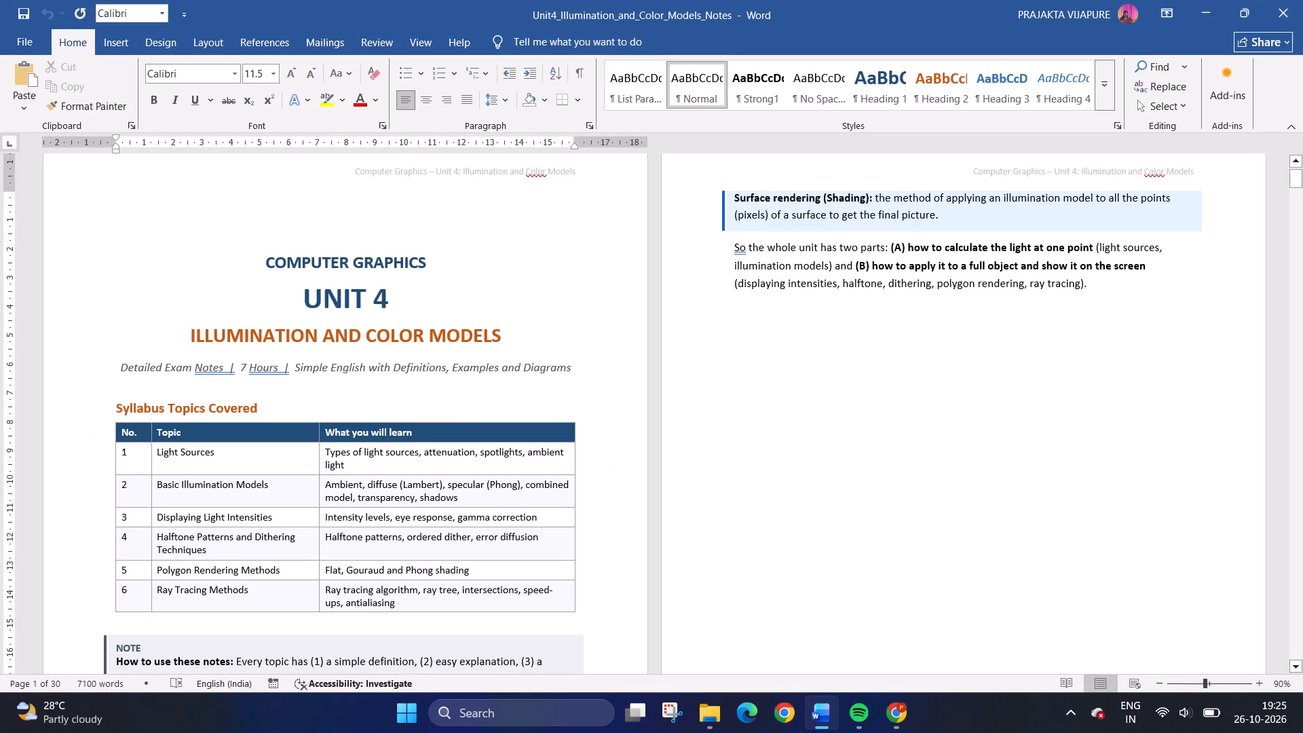
click(1302, 0)
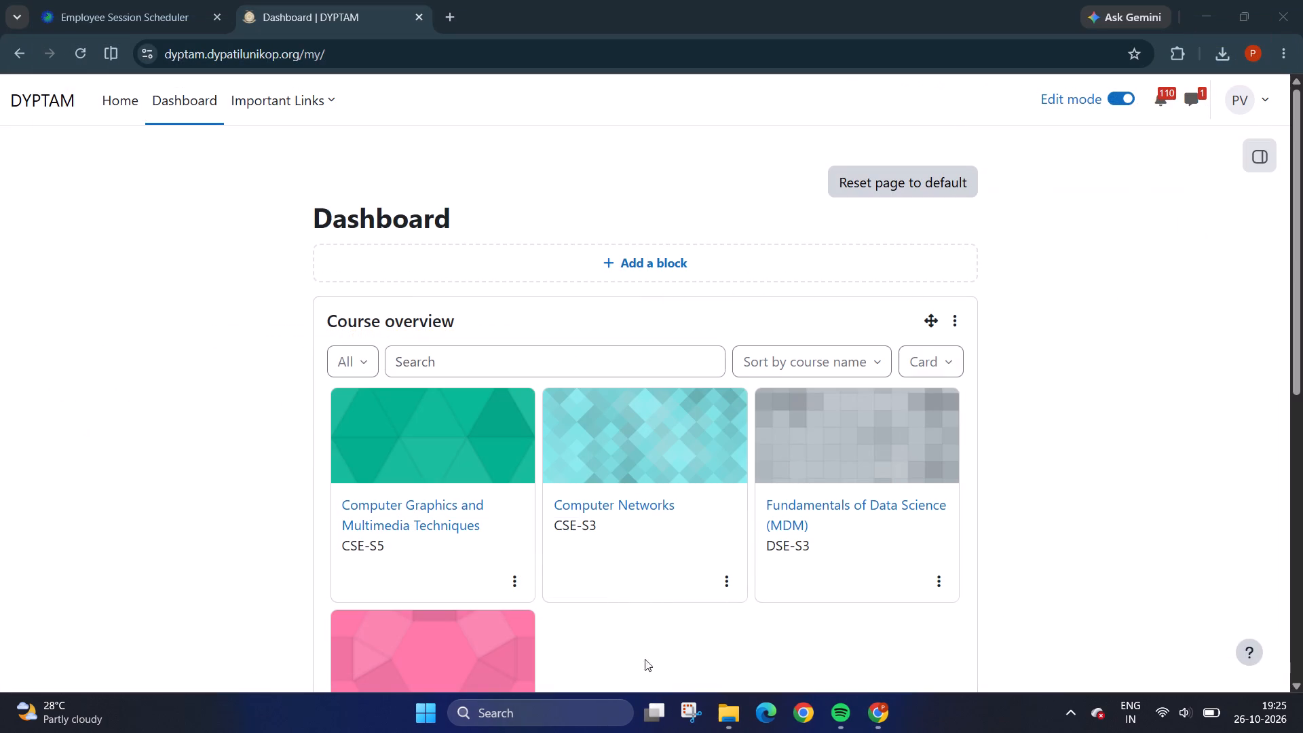
Switch to File Explorer, look through the Graphics Lab and notes folder and the Downloads folder, then close the window.
click(728, 720)
click(729, 718)
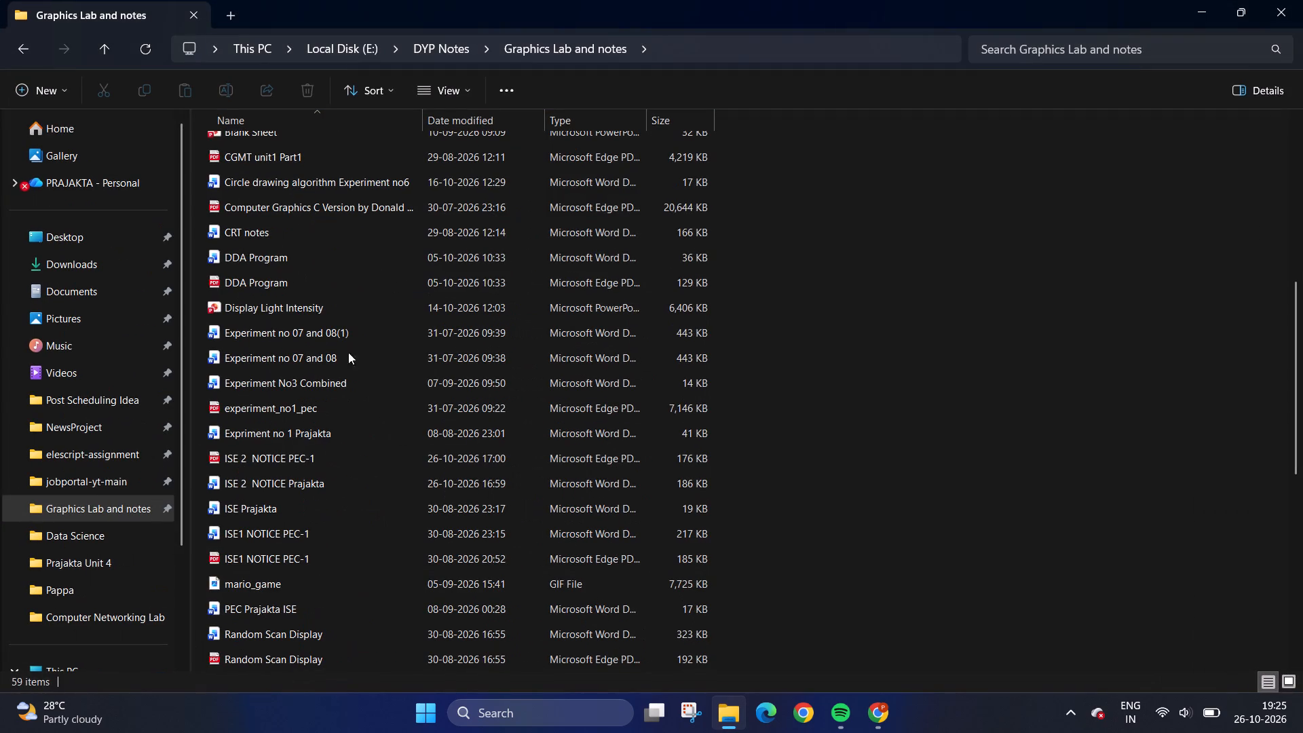
scroll(269, 286, up, 3)
click(98, 271)
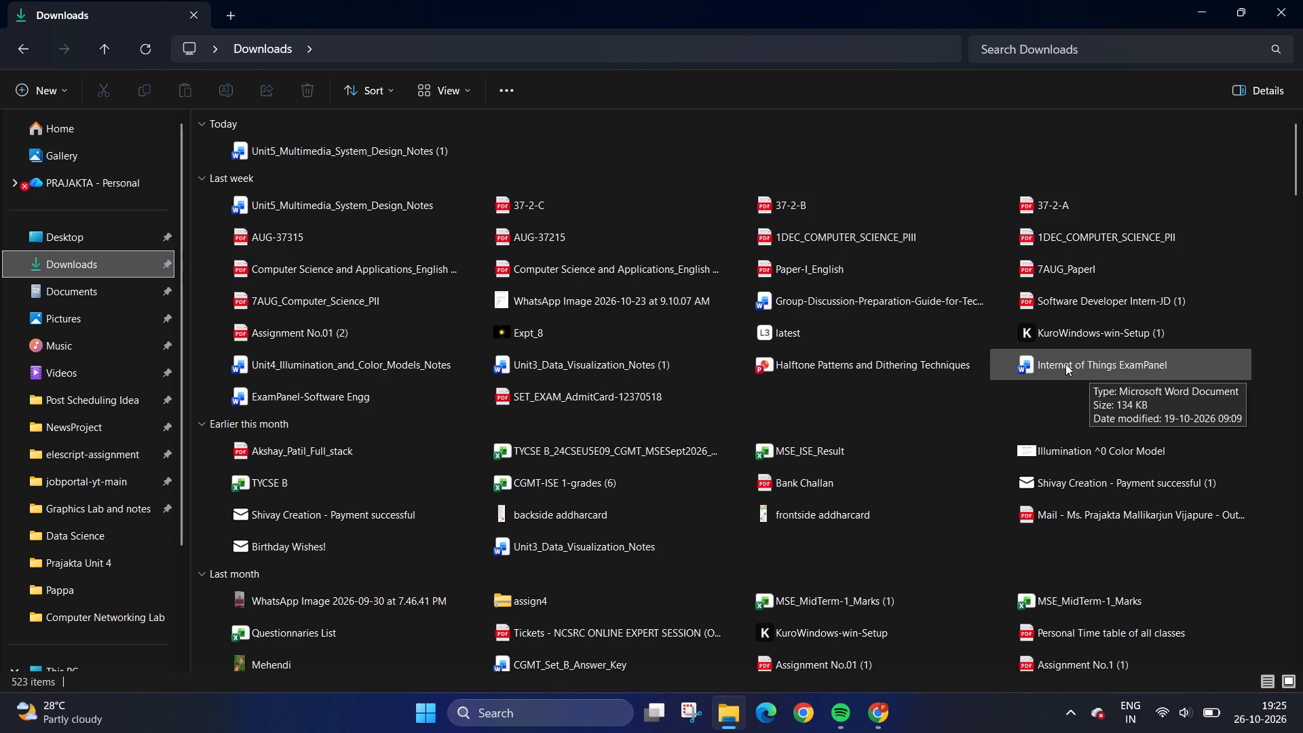
click(1299, 0)
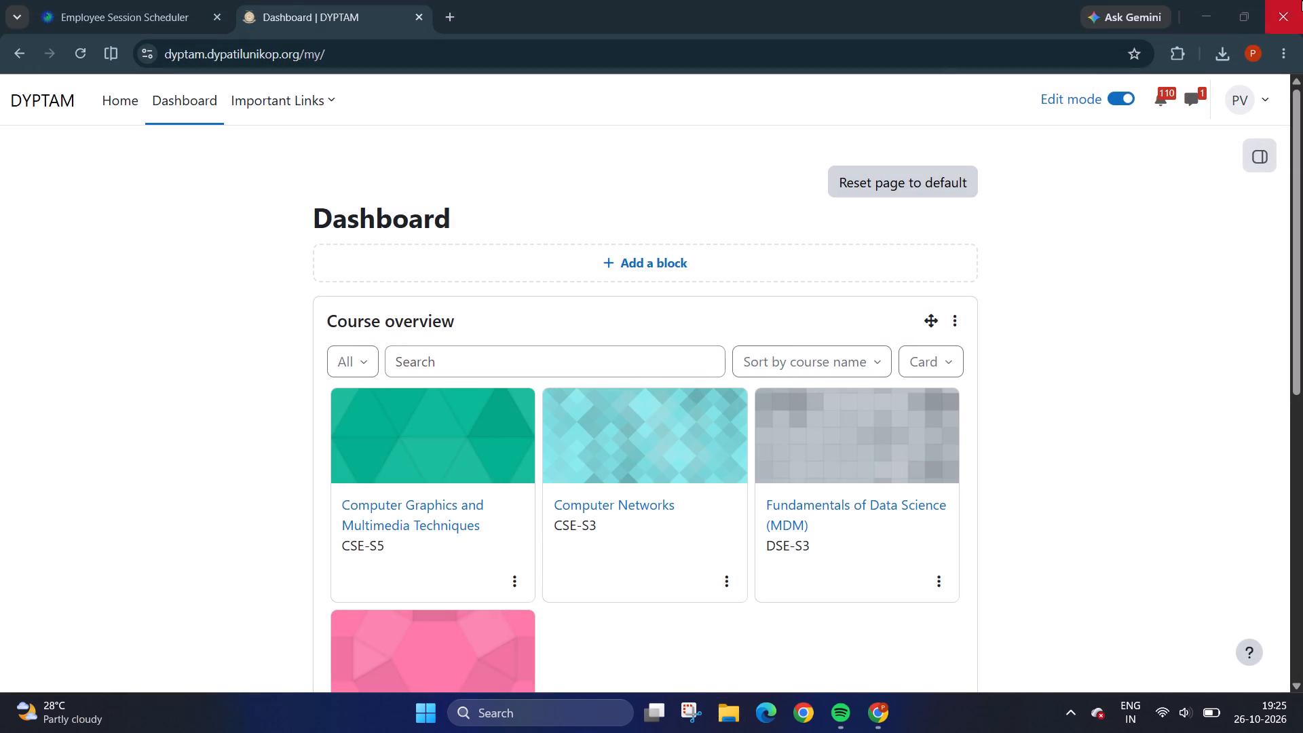
Check the rest of the November calendar in the Employee Session Scheduler, then close the Chrome window with its open pages.
click(165, 0)
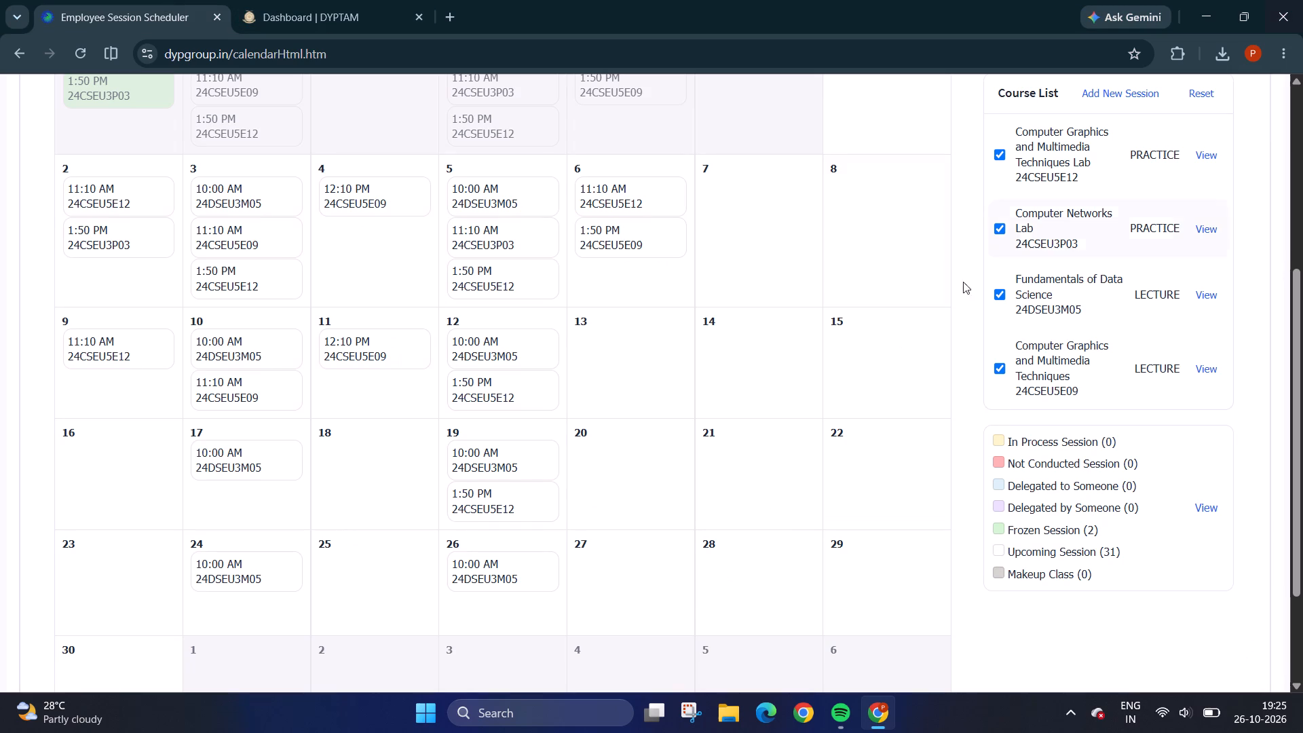
scroll(580, 373, down, 3)
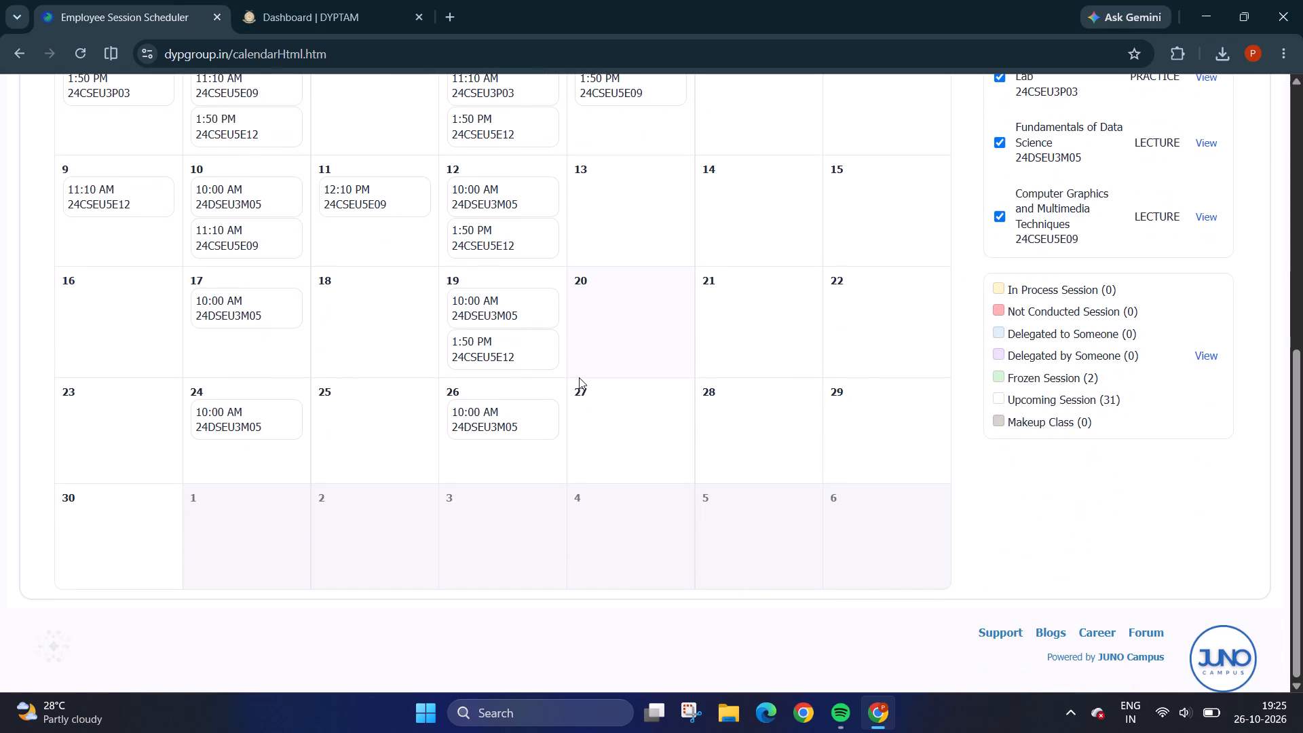
scroll(579, 377, up, 1)
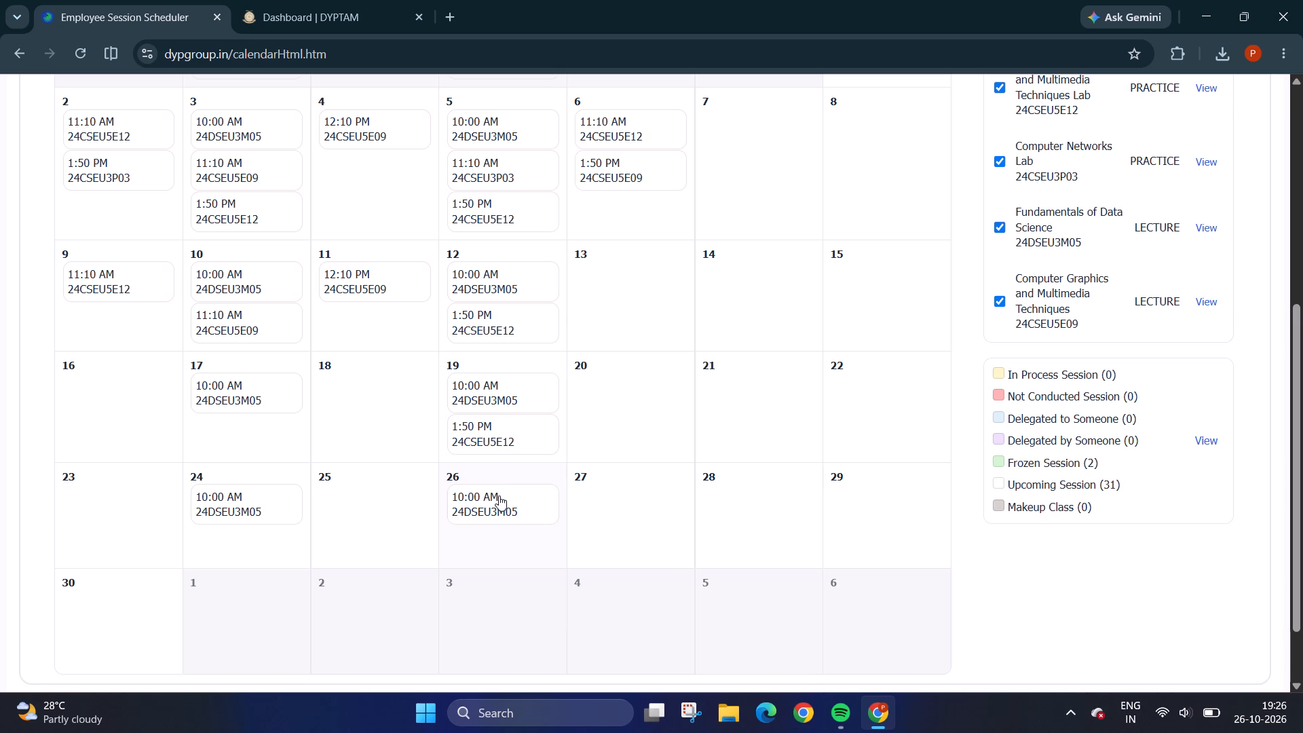
click(1302, 0)
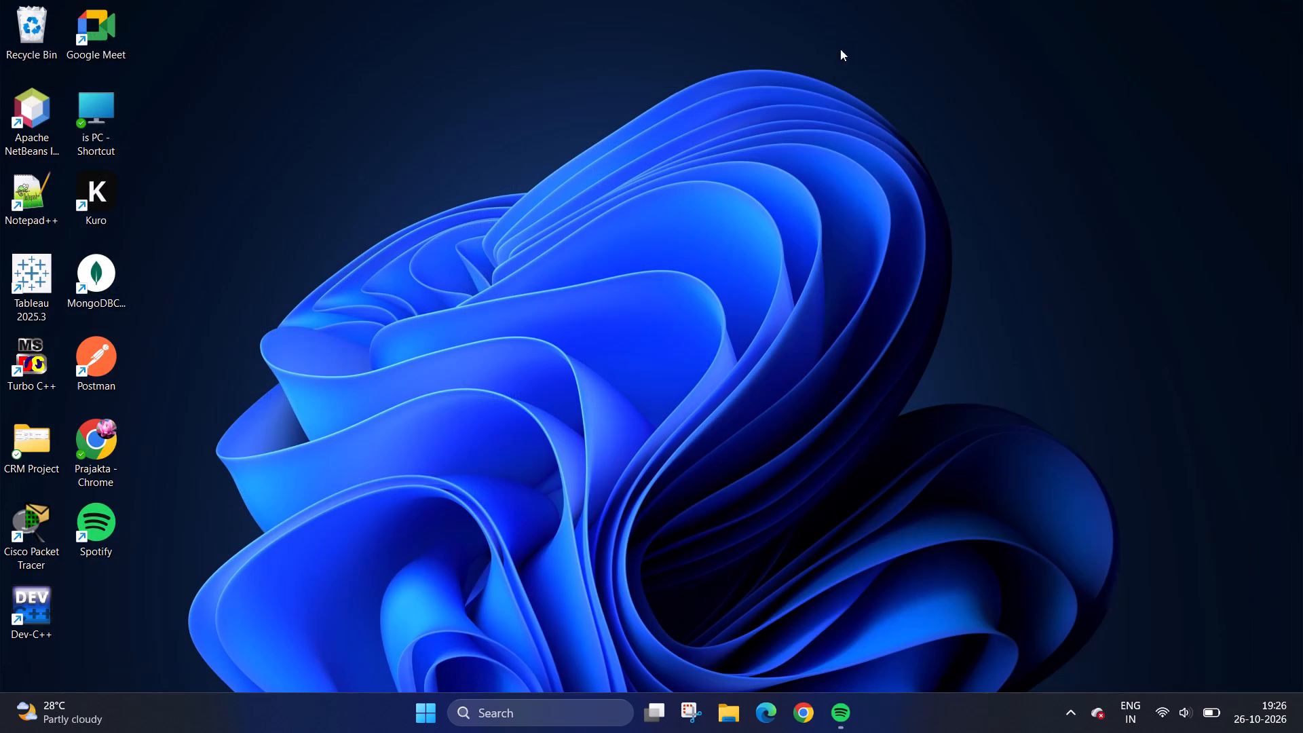
Switch to Spotify, pause the current song and minimise the player.
click(865, 718)
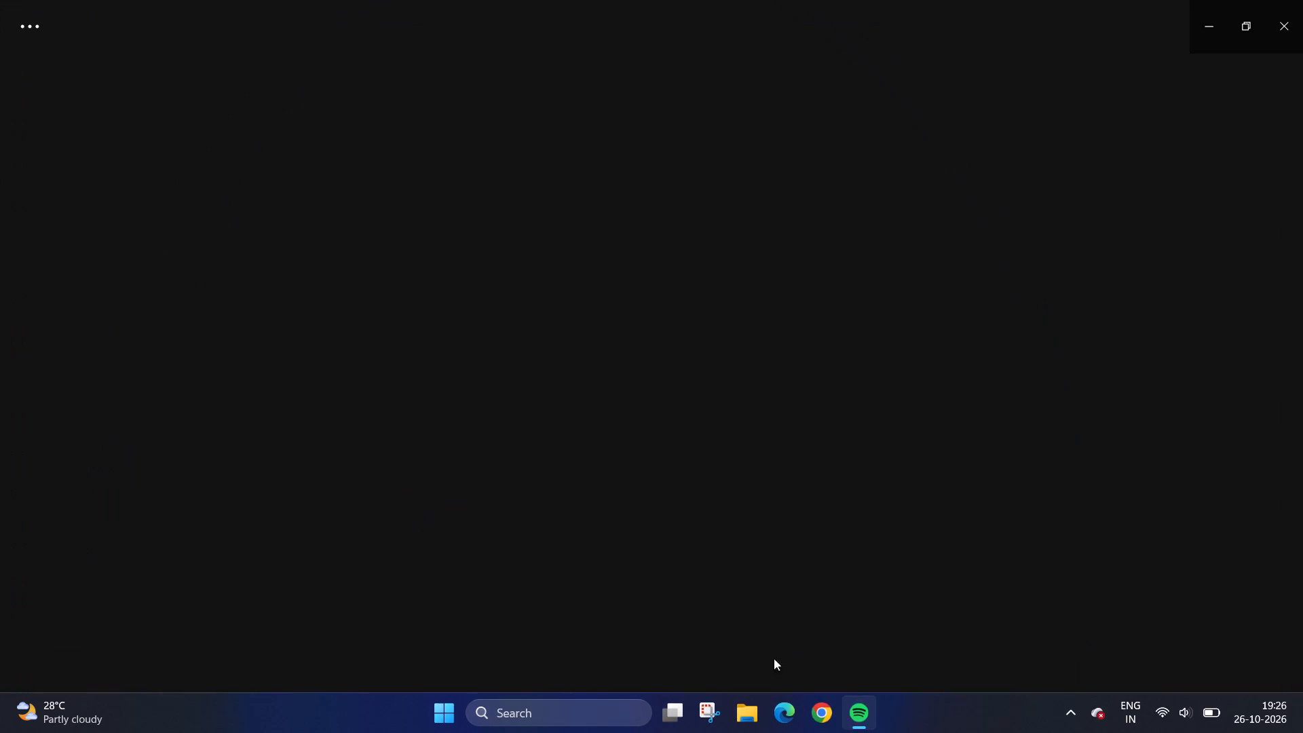
click(654, 649)
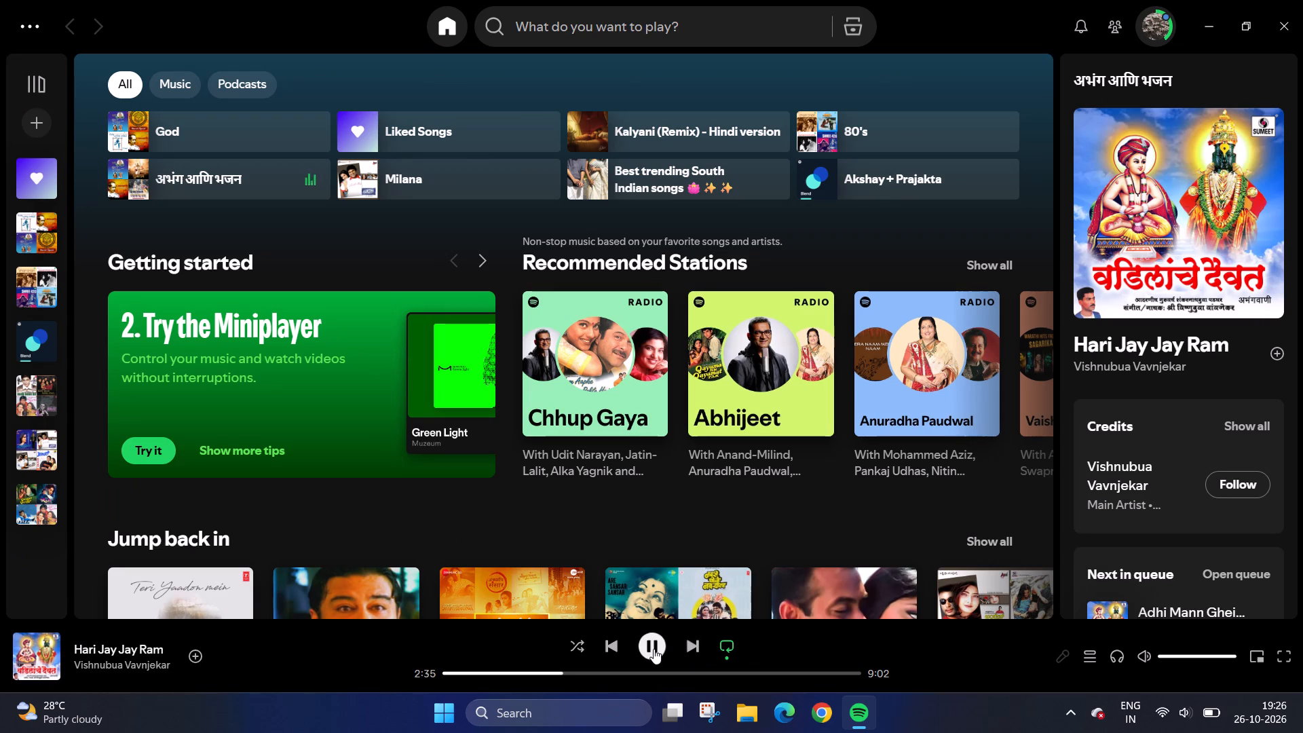
click(1221, 3)
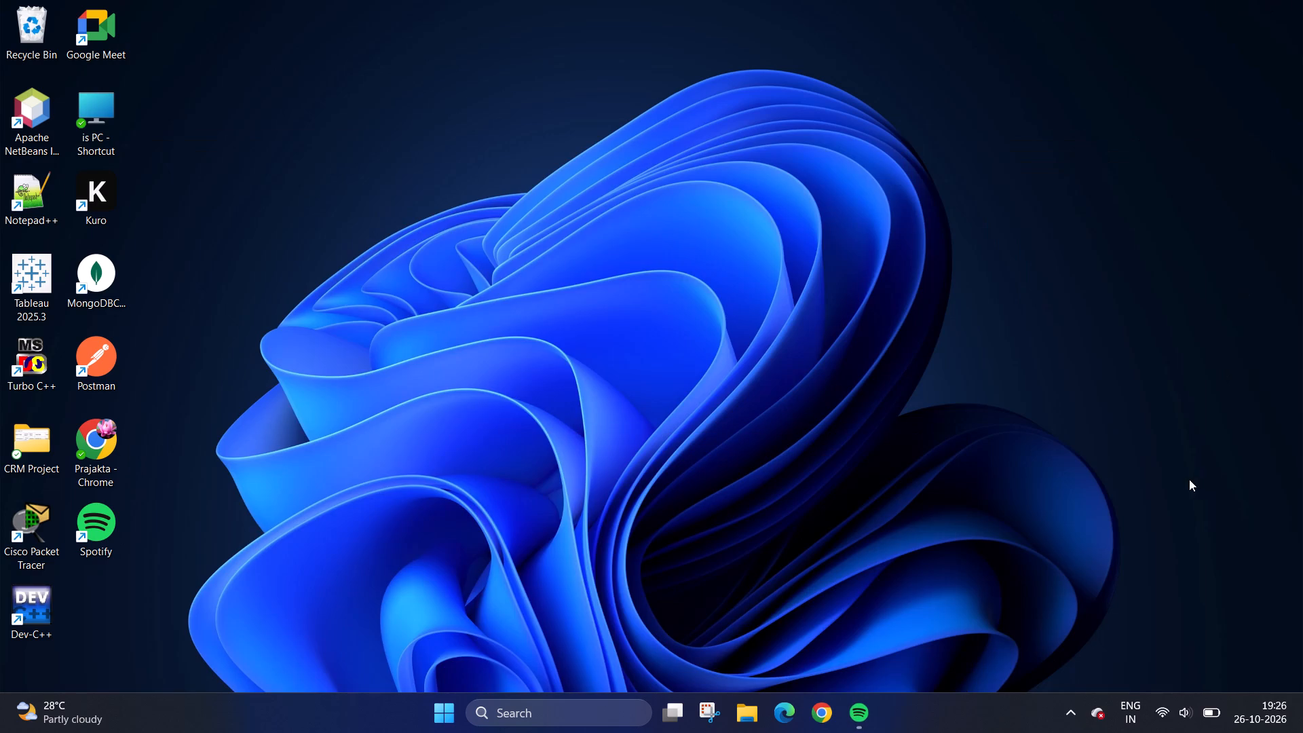
Disconnect the realme Buds T310 and turn Bluetooth off, then return to the desktop.
click(1168, 707)
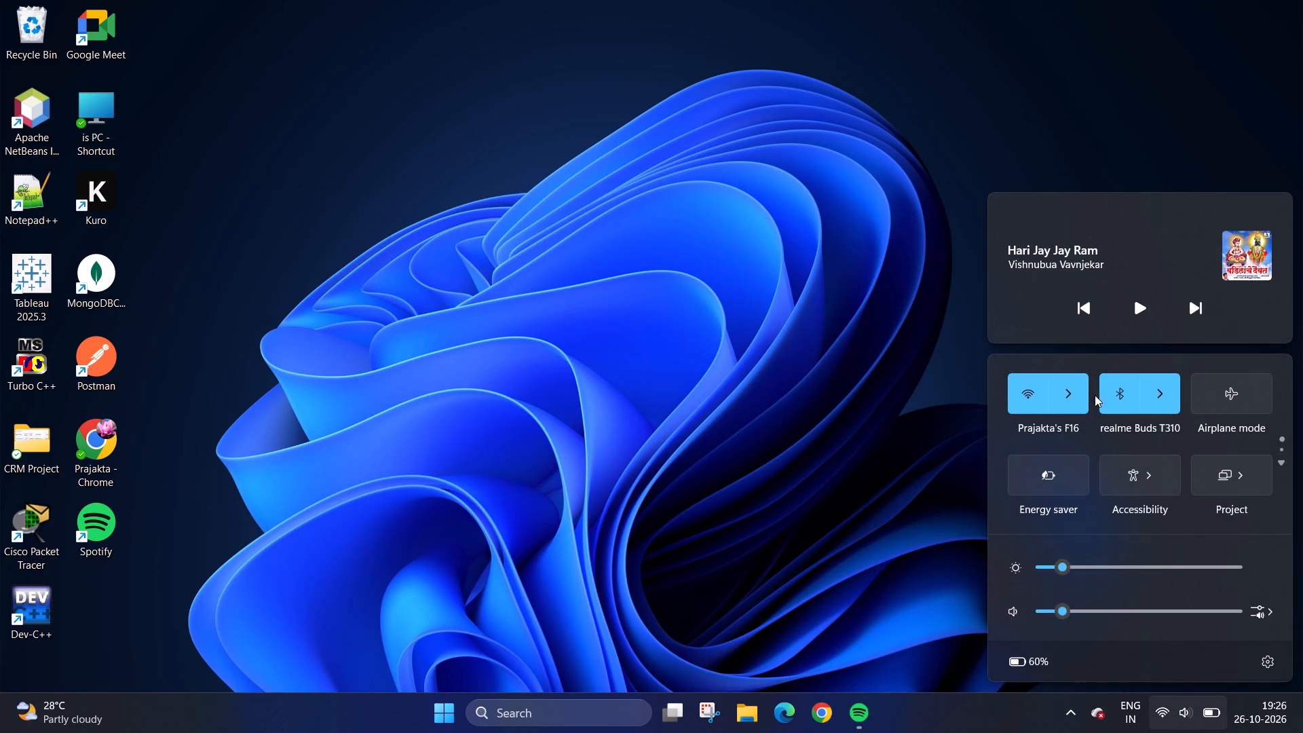
click(1173, 396)
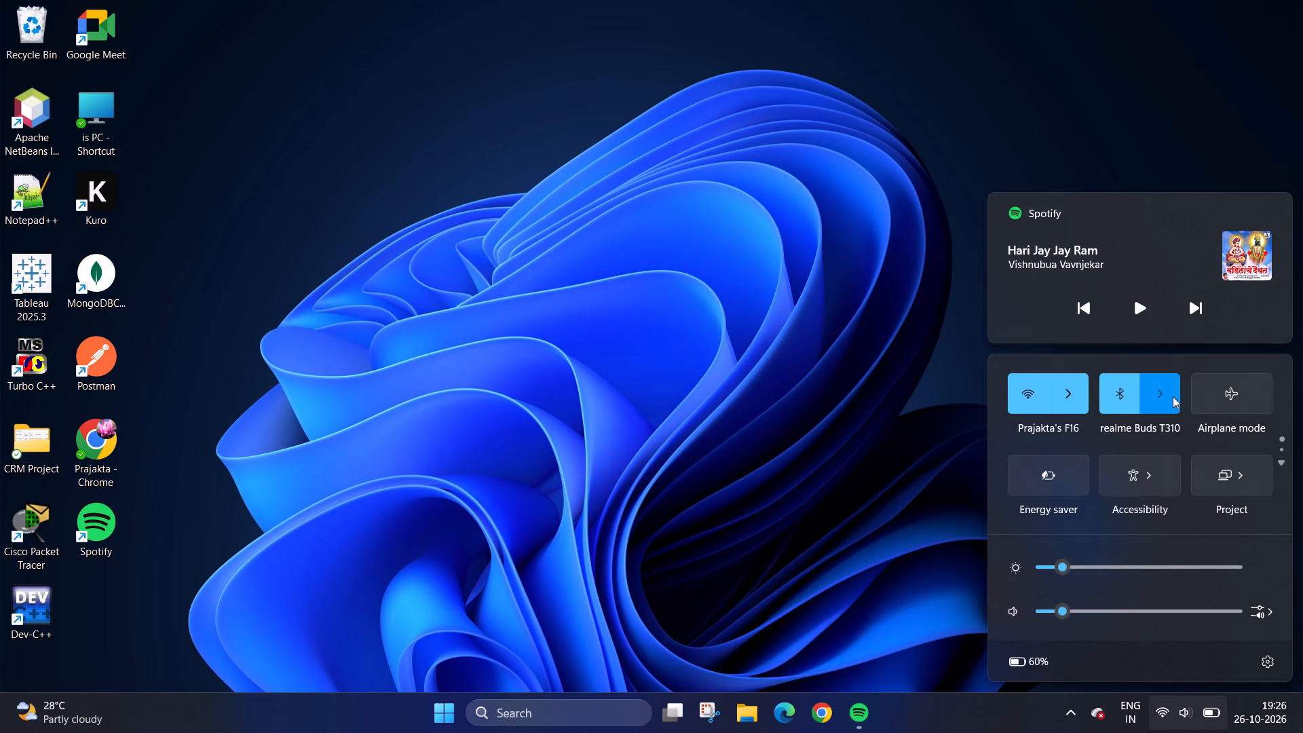
click(1215, 458)
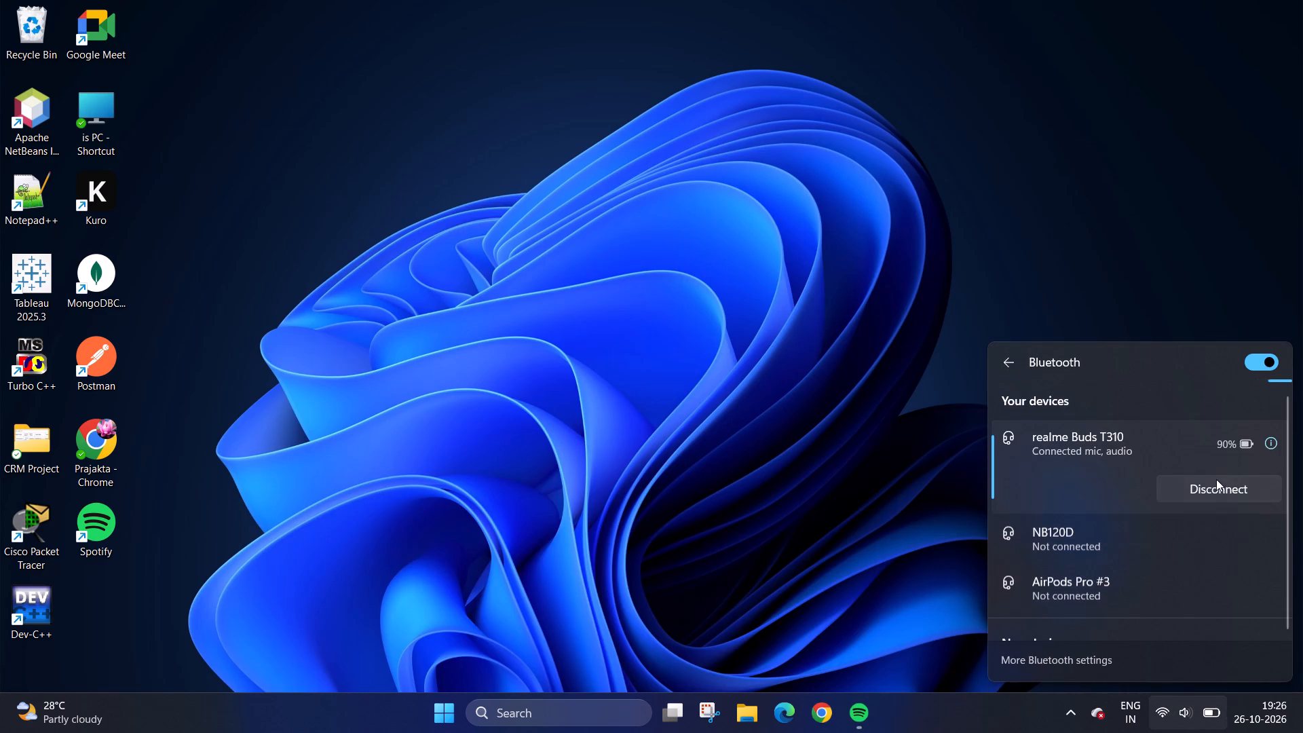
click(1216, 480)
click(1249, 352)
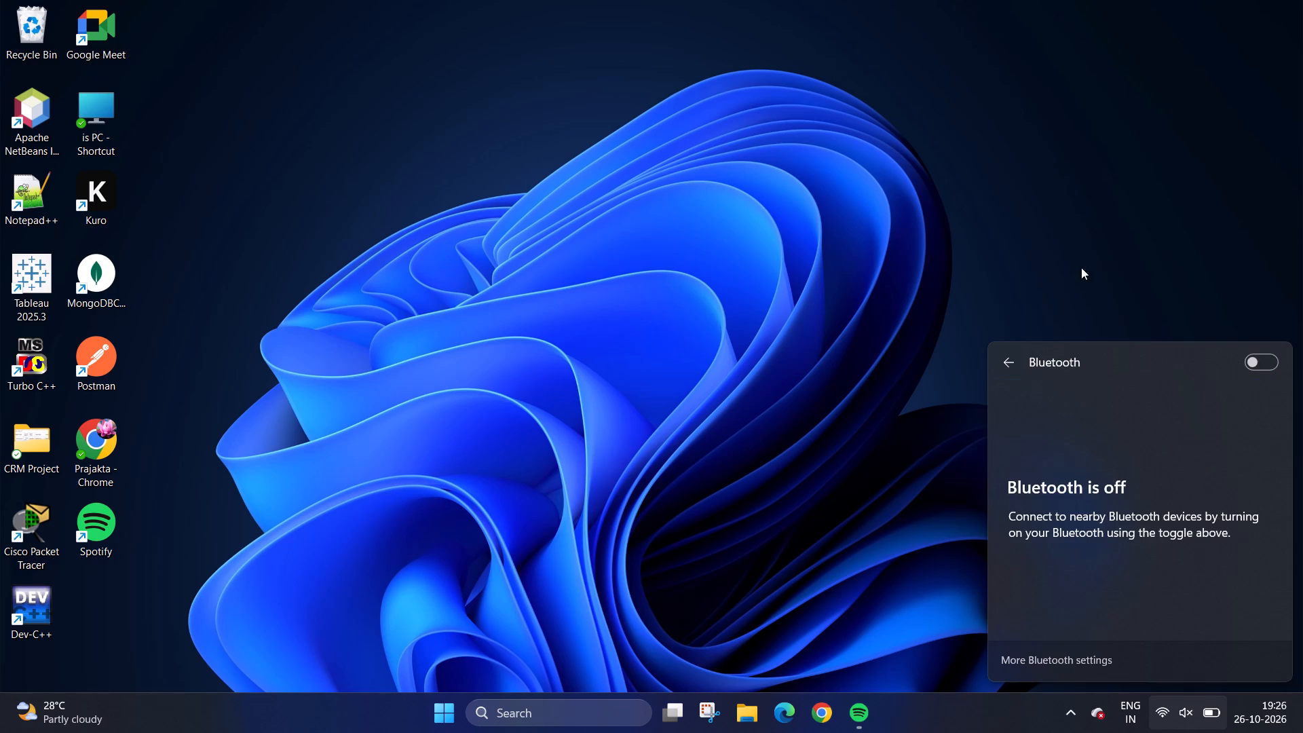
right_click(949, 189)
click(987, 269)
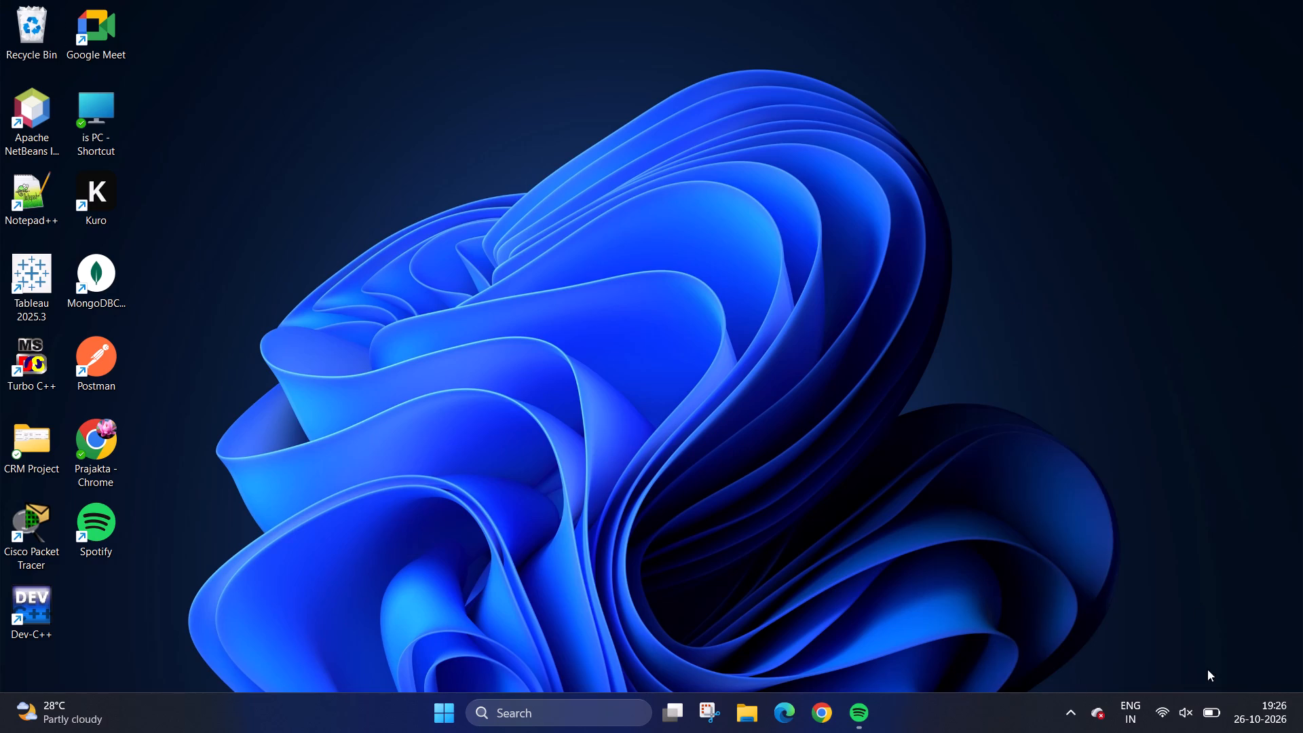
Disconnect from the current Wi-Fi network and turn Wi-Fi off, then return to the desktop.
click(1169, 727)
click(1087, 400)
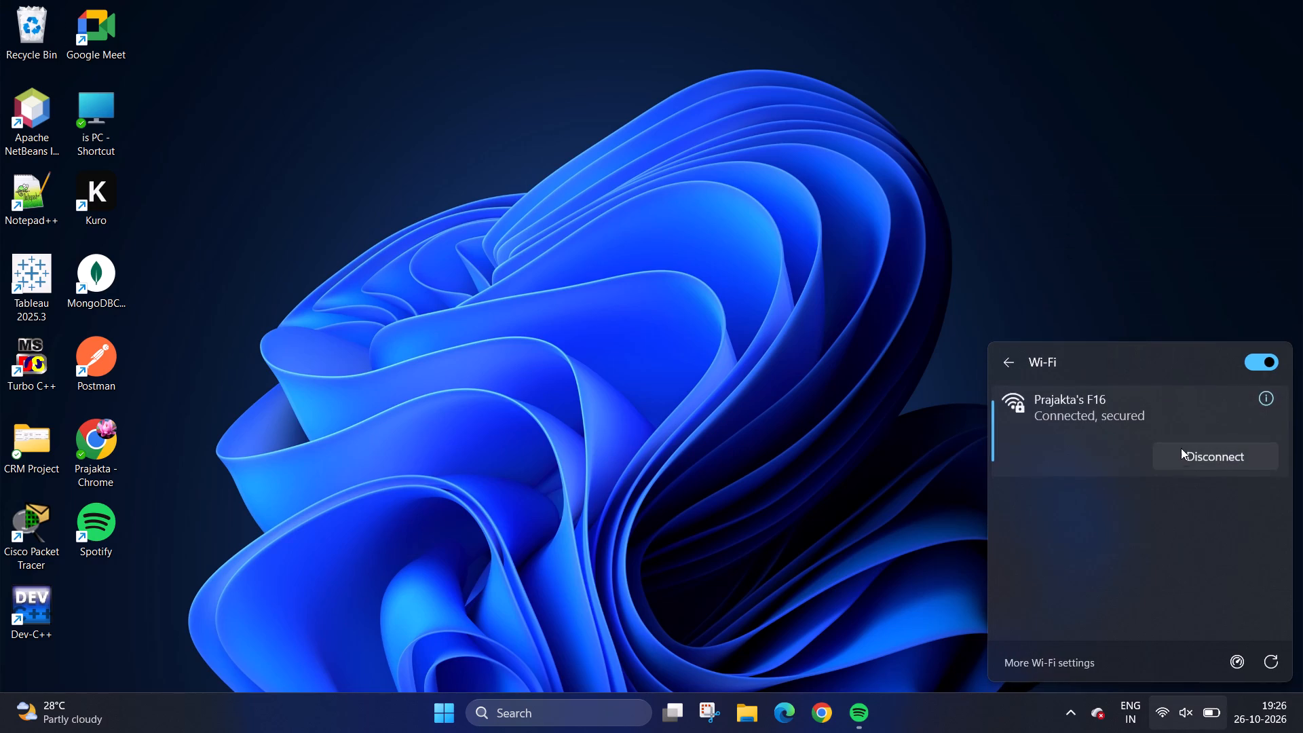
click(1184, 451)
click(1268, 358)
right_click(953, 250)
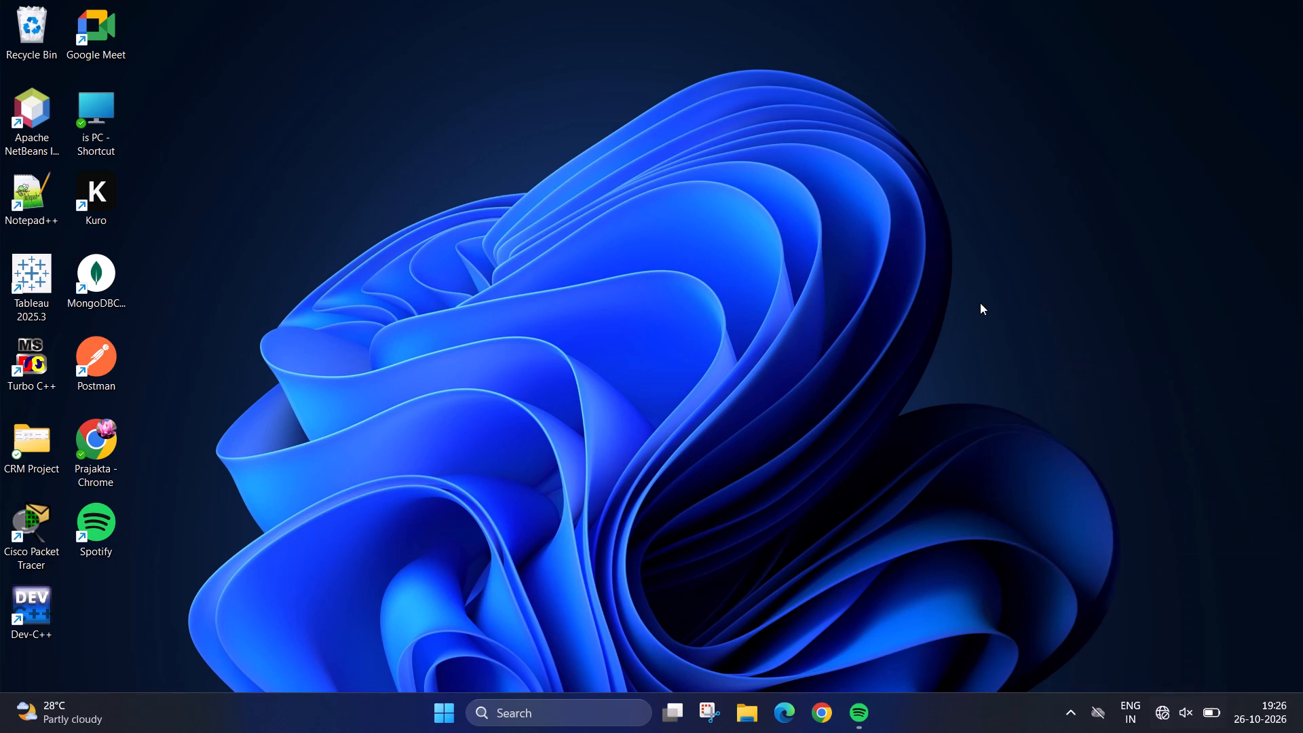
click(994, 327)
Bring Spotify back up and close it.
click(858, 719)
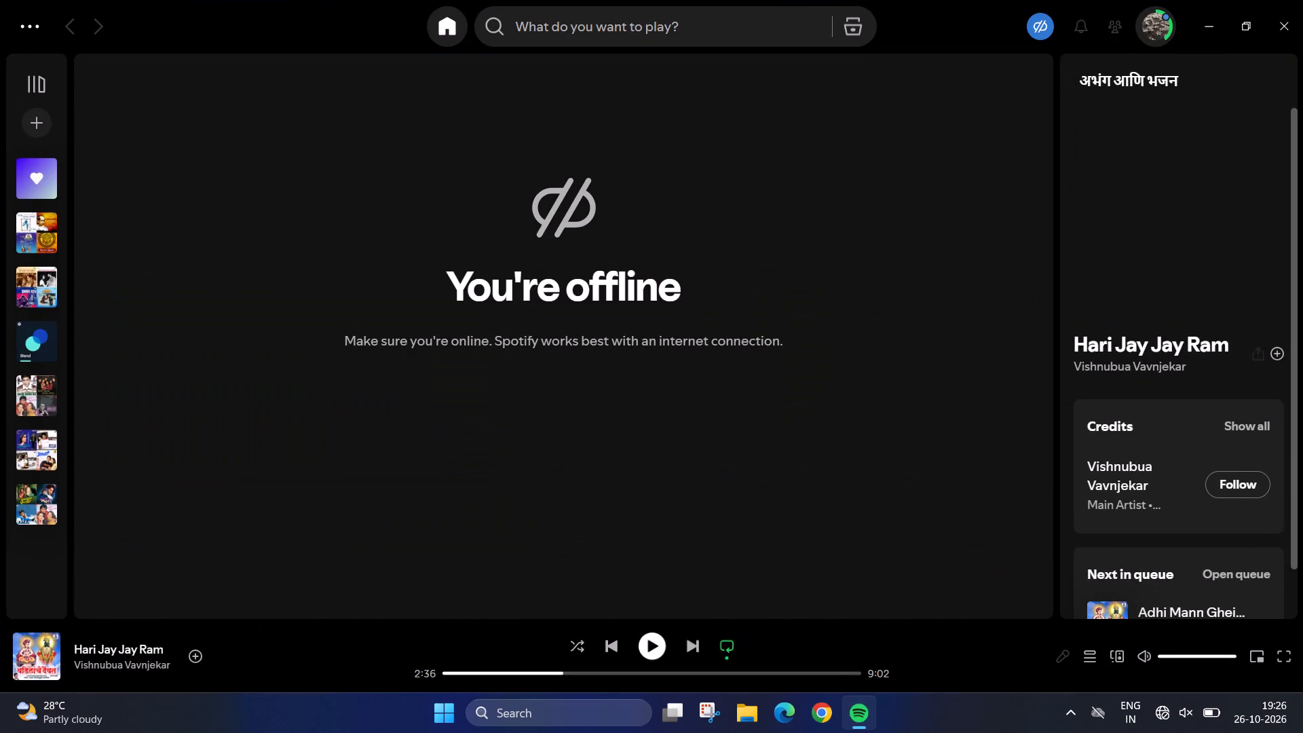
click(1296, 16)
Shut down the computer.
click(472, 715)
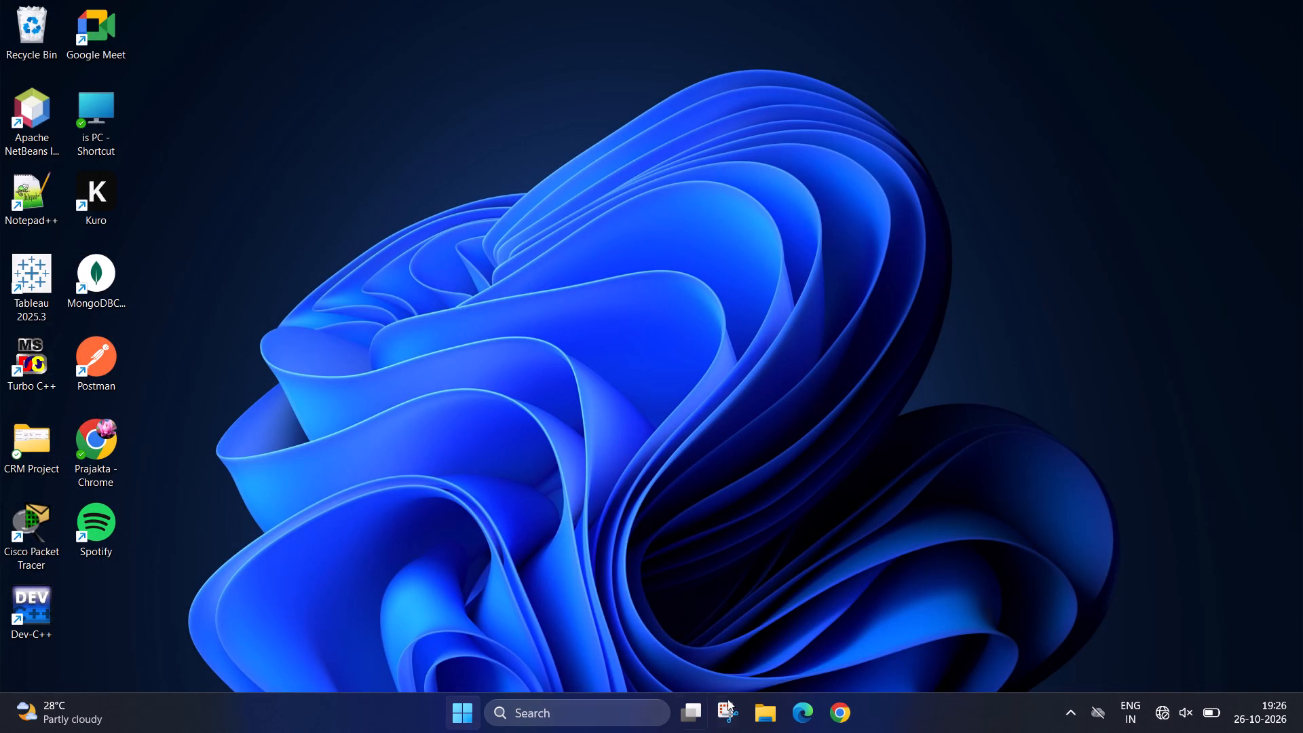
click(774, 664)
click(783, 592)
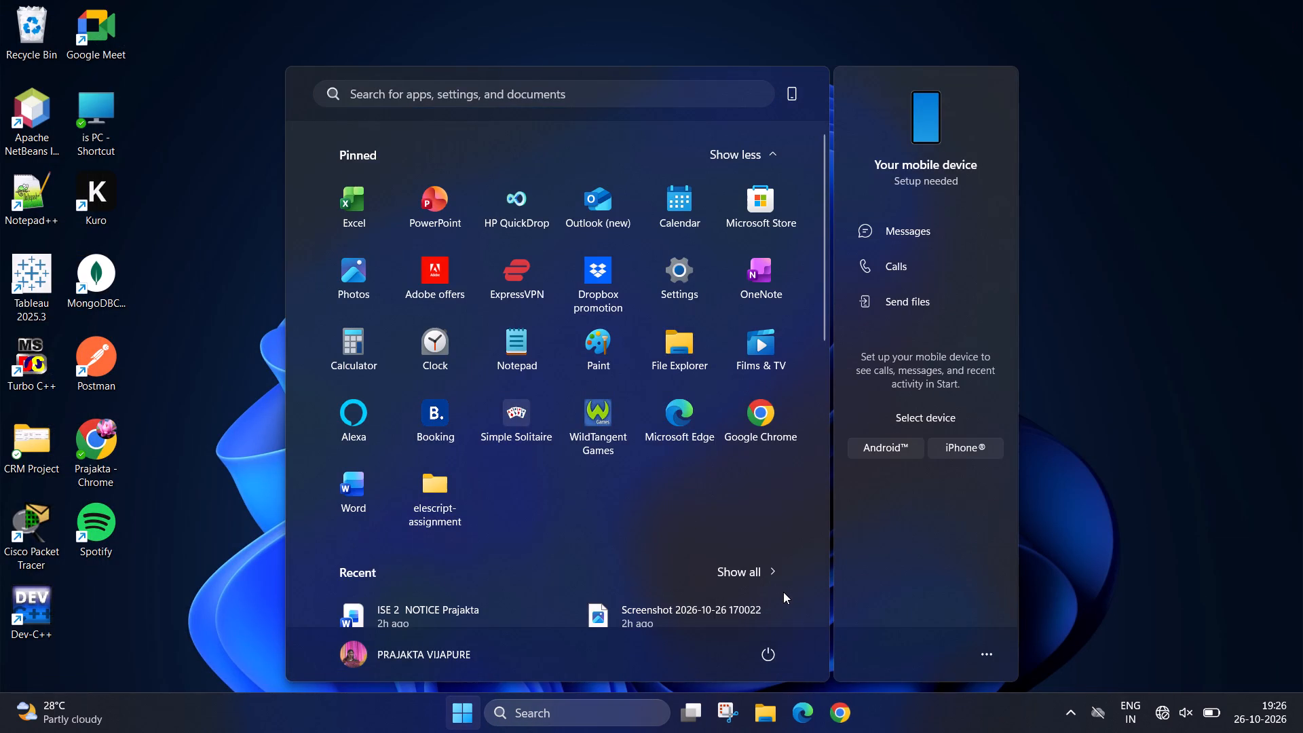